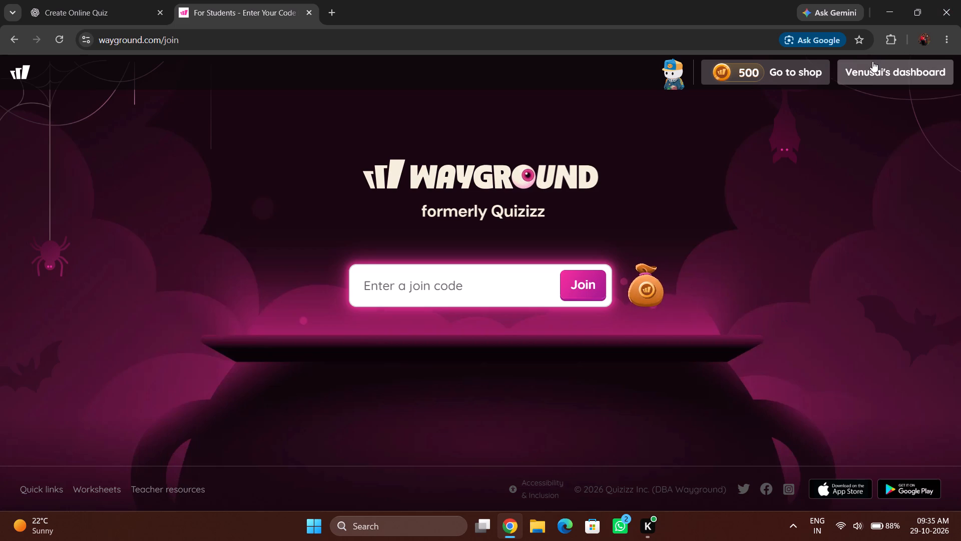
Open the personal dashboard and create a new quiz of the Assessment type, dismissing the notice about Reports.
{"action": "left_click", "coordinate": [863, 74]}
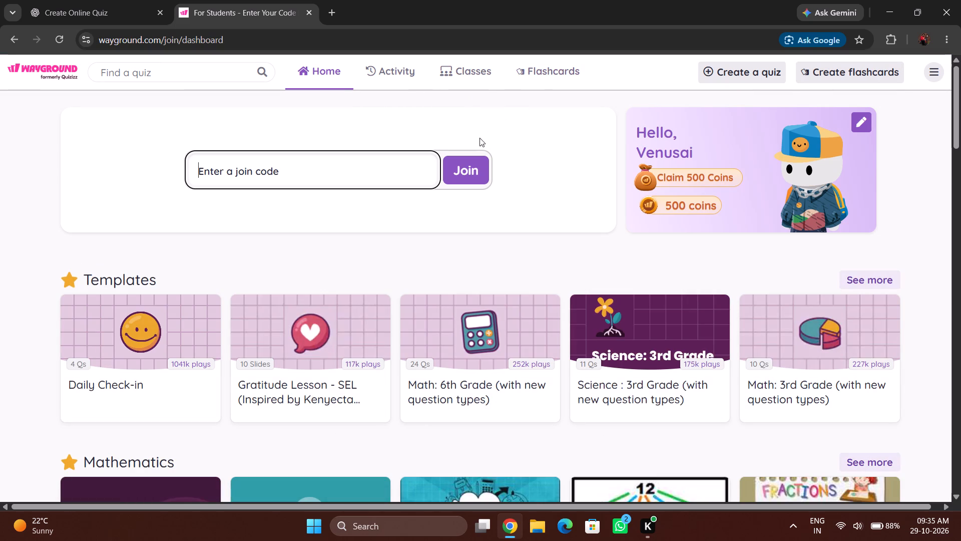
{"action": "left_click", "coordinate": [734, 68]}
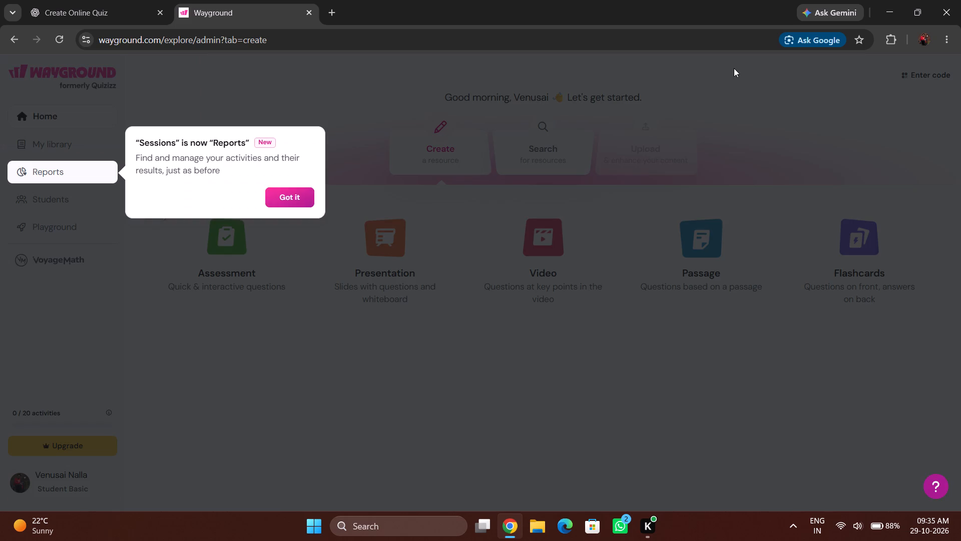
{"action": "left_click", "coordinate": [305, 199]}
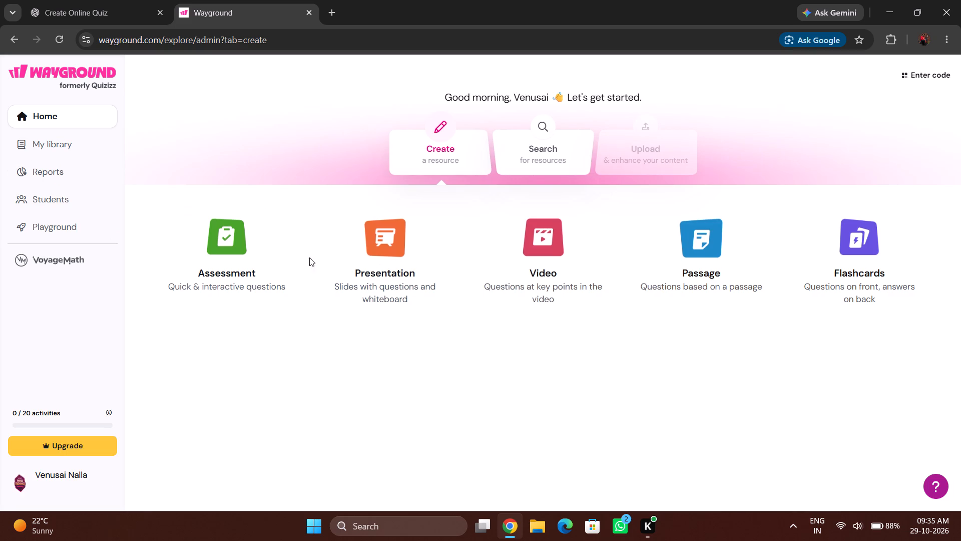
{"action": "left_click", "coordinate": [277, 237]}
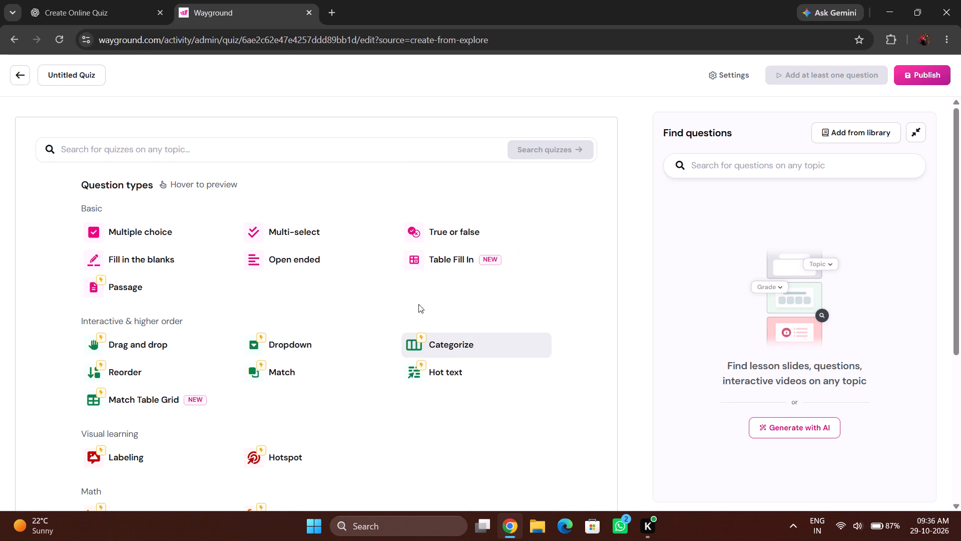
Add a Multiple choice question to the untitled quiz.
{"action": "left_click", "coordinate": [189, 234]}
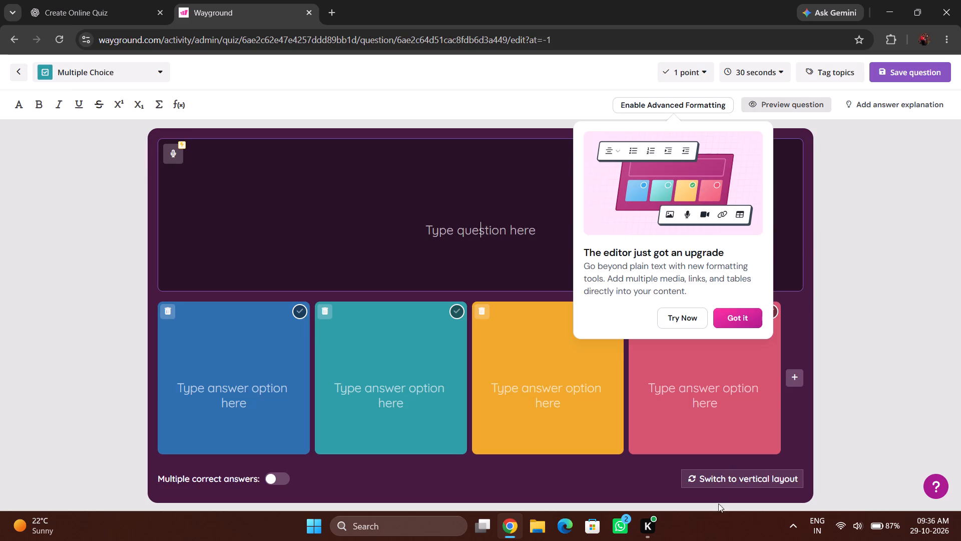
Switch to WhatsApp.
{"action": "left_click", "coordinate": [616, 524]}
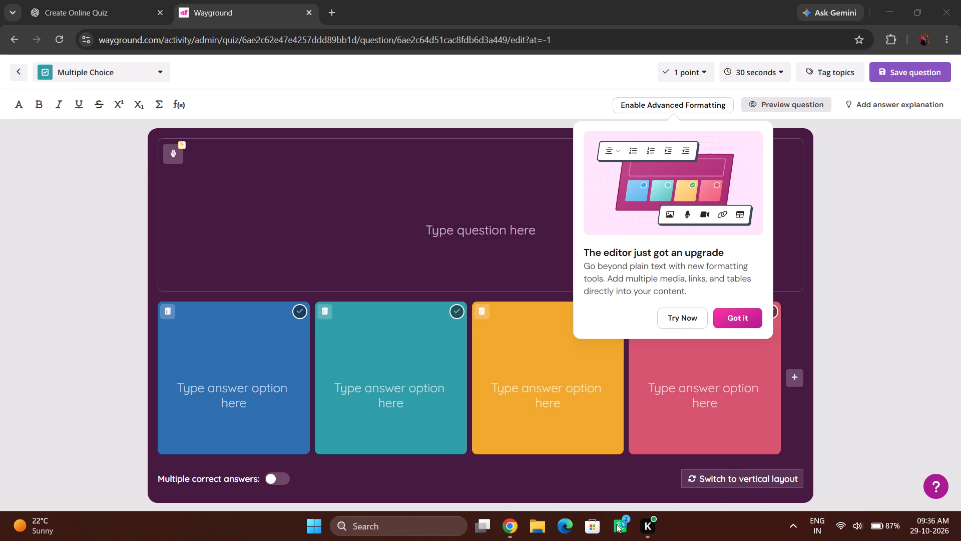
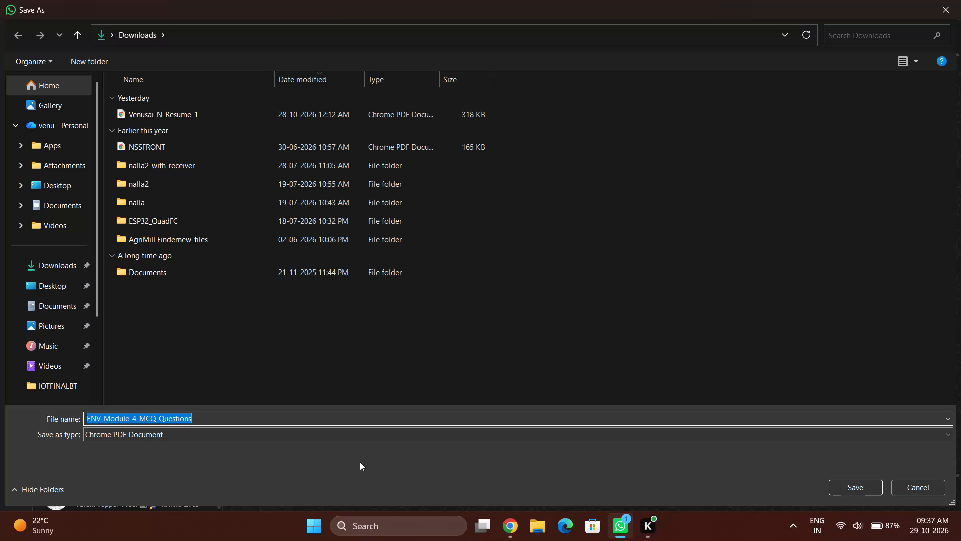
Replace the suggested file name of the ENV Module 4 MCQ questions PDF with venuqess for saving in Downloads.
{"action": "key", "text": "BackSpace"}
{"action": "key", "text": "BackSpace"}
{"action": "key", "text": "BackSpace"}
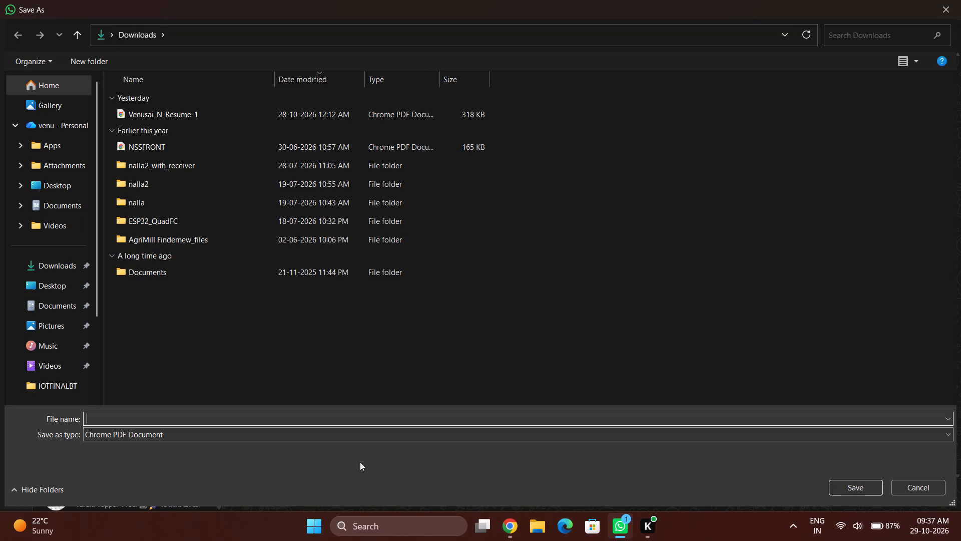
{"action": "type", "text": "venu"}
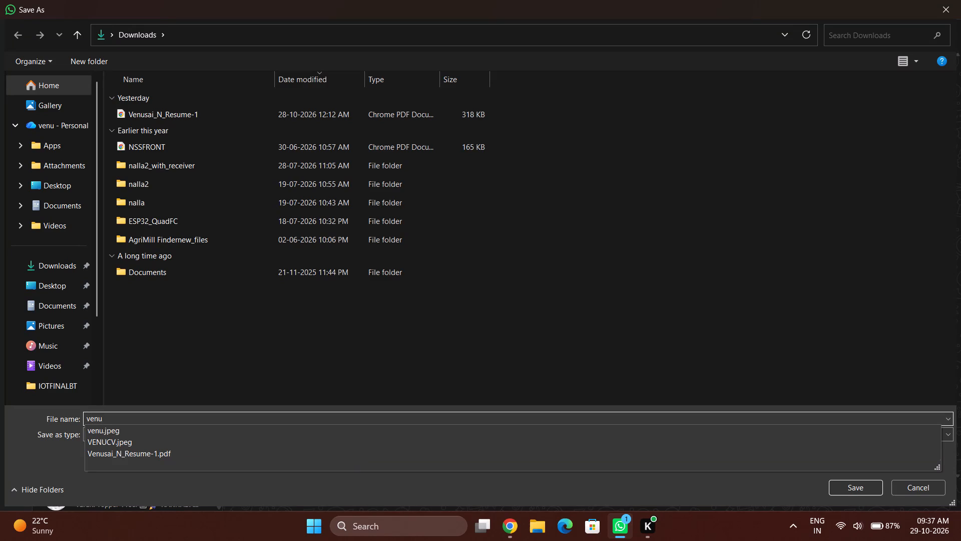
{"action": "key", "text": "q"}
{"action": "type", "text": "ess"}
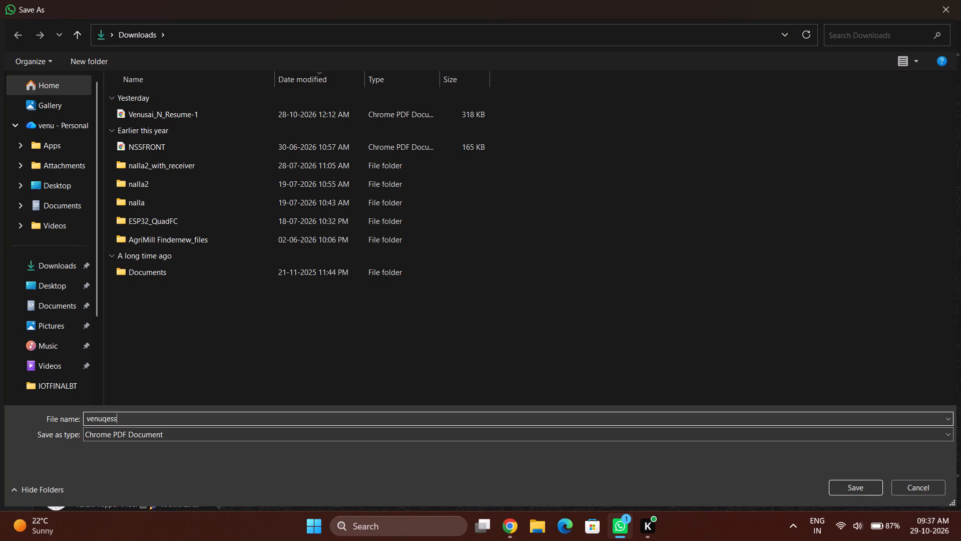
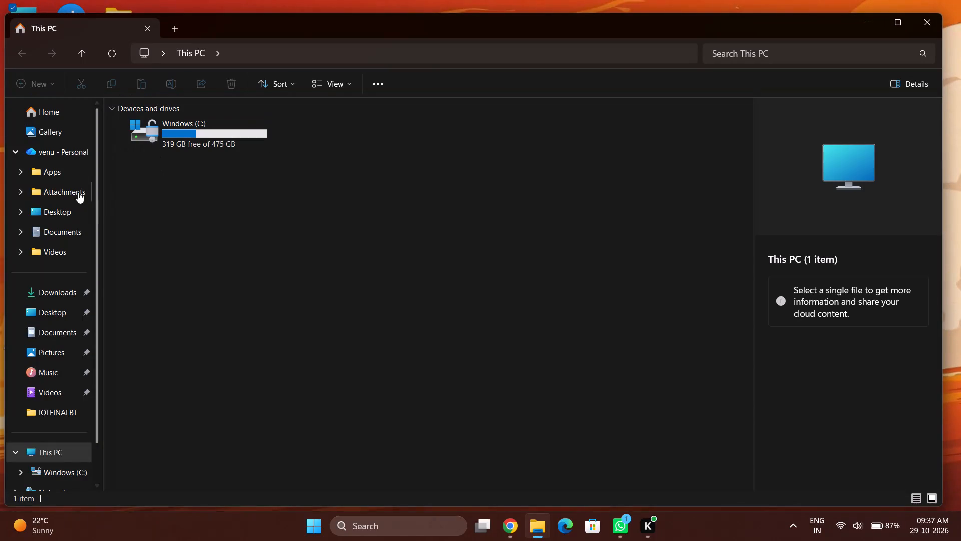
Open the saved venuqess PDF from the Downloads folder.
{"action": "left_click", "coordinate": [72, 286]}
{"action": "double_click", "coordinate": [178, 133]}
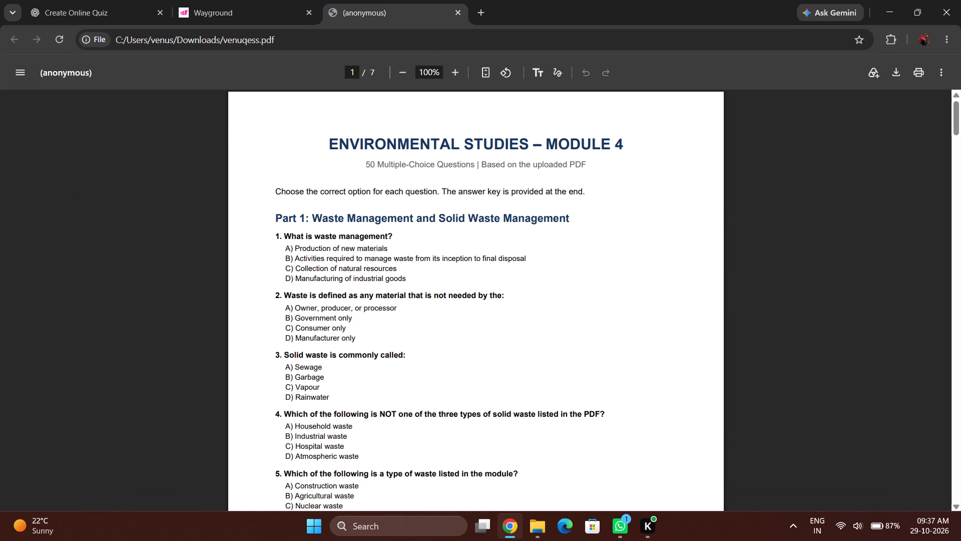
Copy question 1, "What is waste management?", without its number from the PDF into the Wayground question text.
{"action": "left_click_drag", "start_coordinate": [275, 233], "coordinate": [392, 237]}
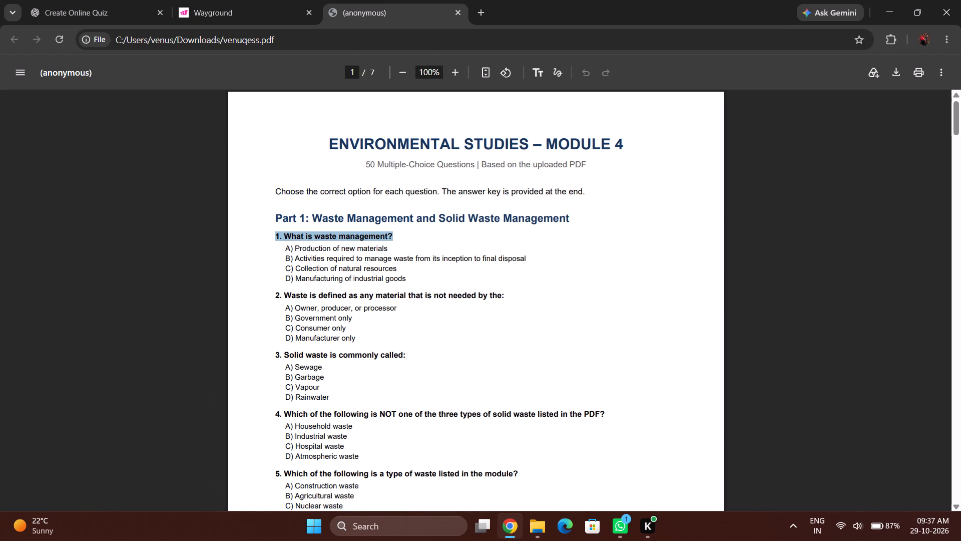
{"action": "left_click", "coordinate": [413, 239]}
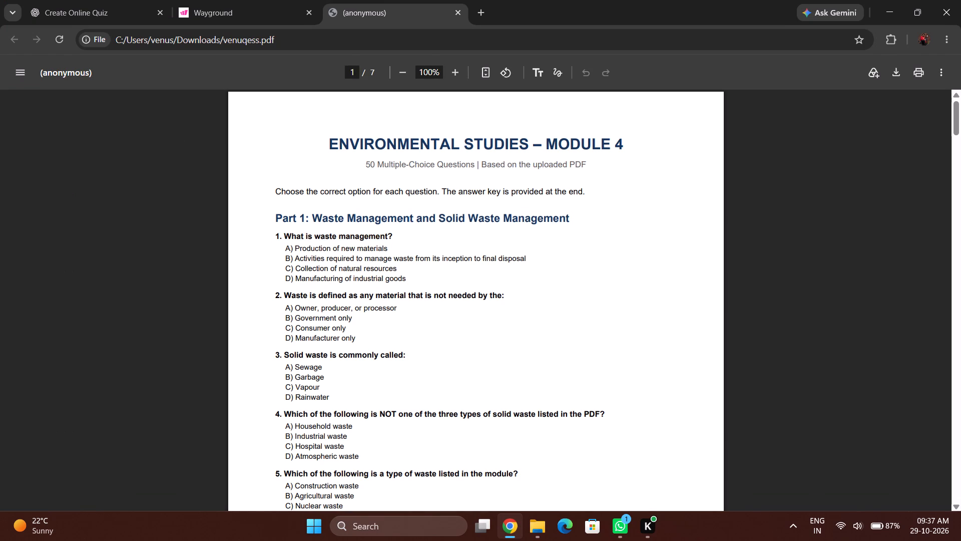
{"action": "left_click_drag", "start_coordinate": [284, 235], "coordinate": [365, 221]}
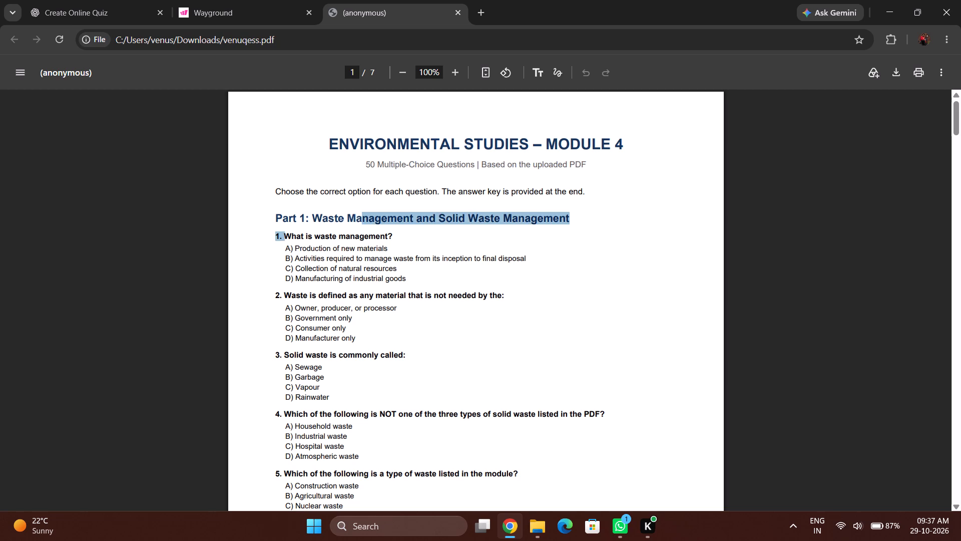
{"action": "left_click_drag", "start_coordinate": [365, 221], "coordinate": [407, 236]}
{"action": "key", "text": "ctrl+c"}
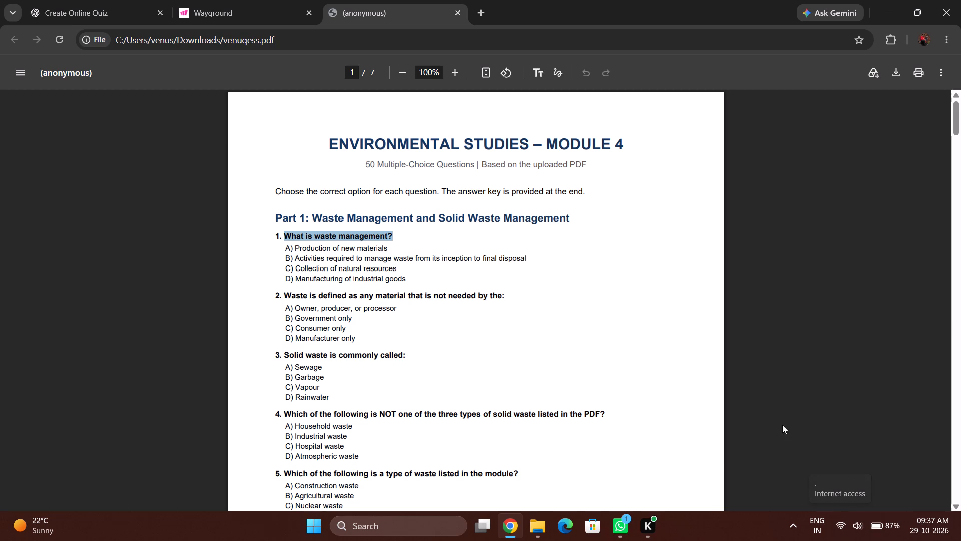
{"action": "left_click", "coordinate": [278, 14]}
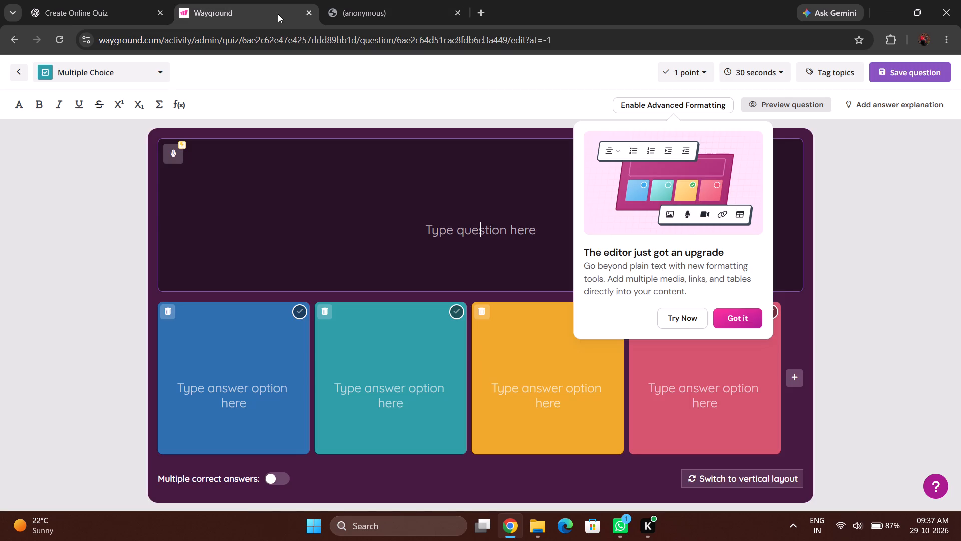
{"action": "left_click", "coordinate": [454, 239]}
{"action": "key", "text": "ctrl+v"}
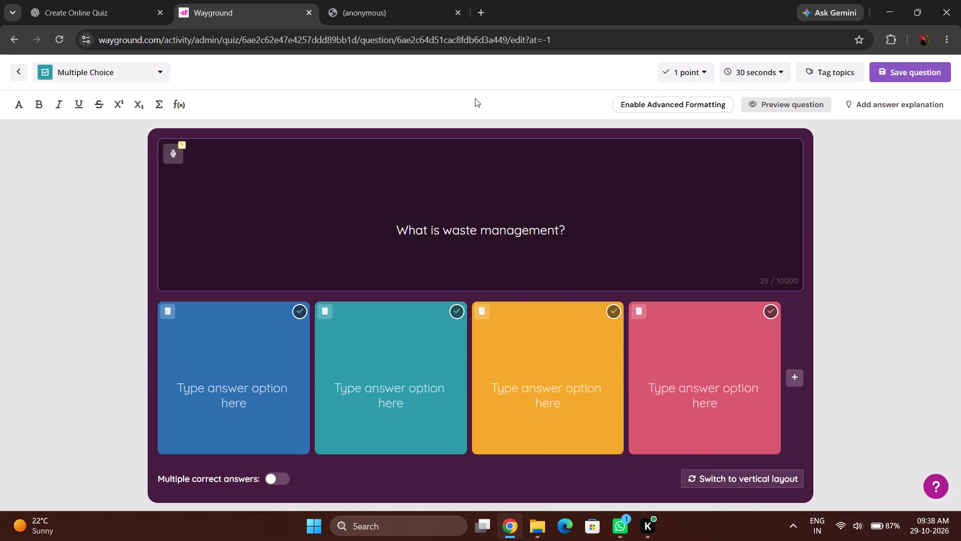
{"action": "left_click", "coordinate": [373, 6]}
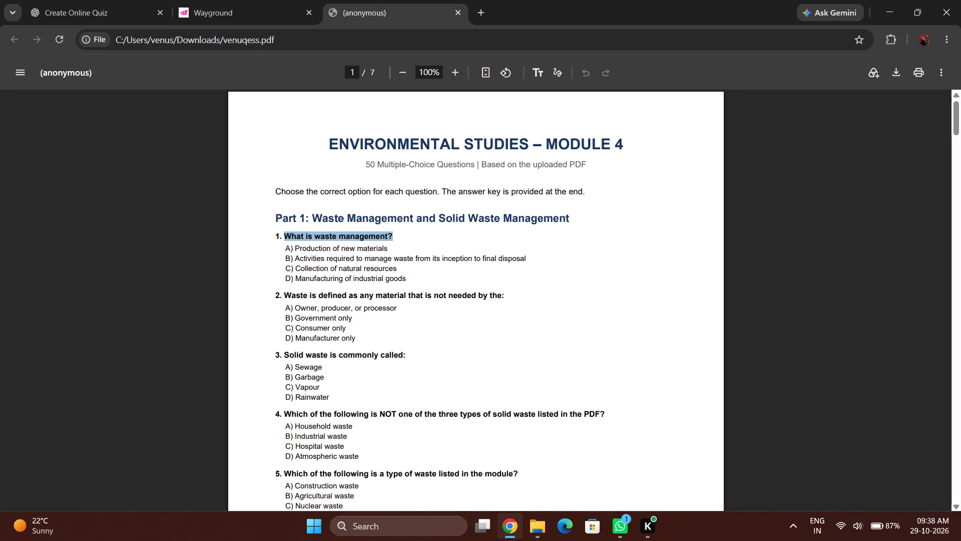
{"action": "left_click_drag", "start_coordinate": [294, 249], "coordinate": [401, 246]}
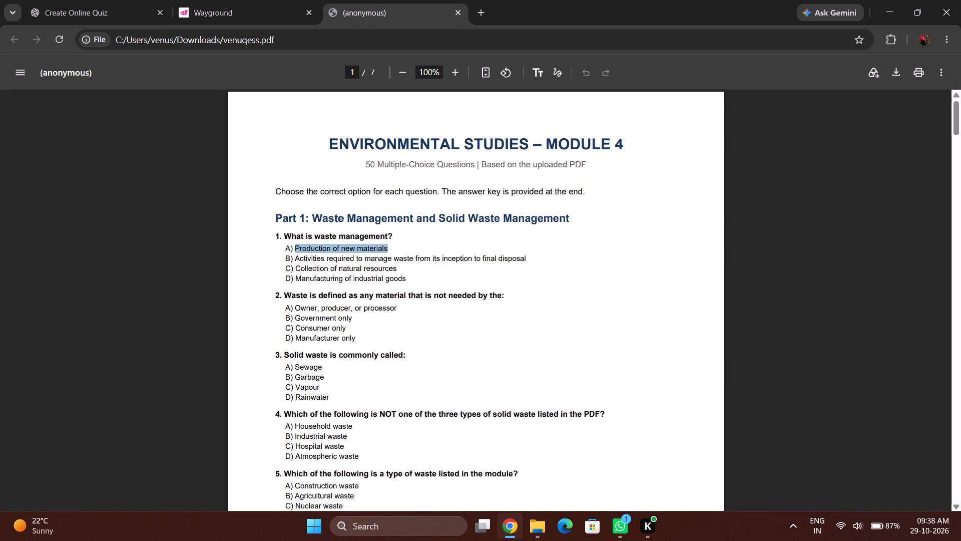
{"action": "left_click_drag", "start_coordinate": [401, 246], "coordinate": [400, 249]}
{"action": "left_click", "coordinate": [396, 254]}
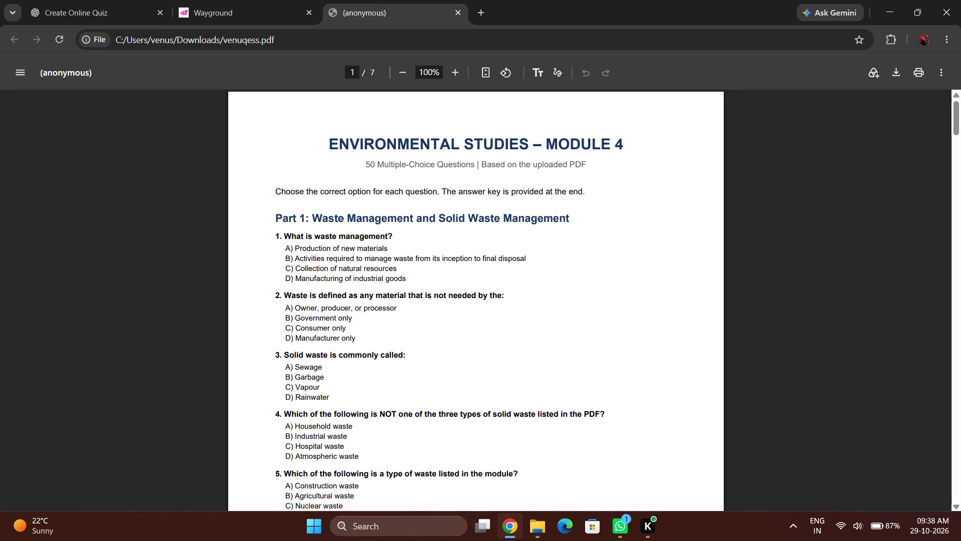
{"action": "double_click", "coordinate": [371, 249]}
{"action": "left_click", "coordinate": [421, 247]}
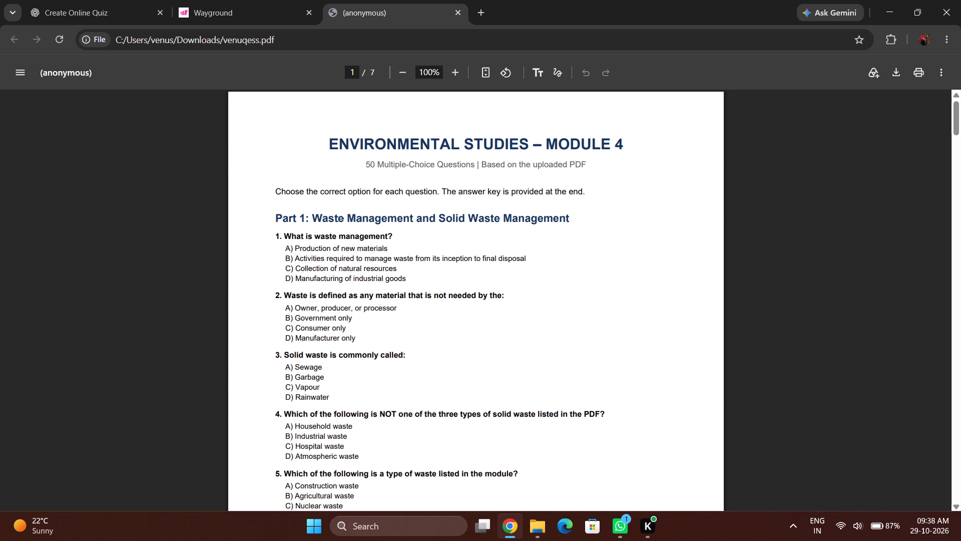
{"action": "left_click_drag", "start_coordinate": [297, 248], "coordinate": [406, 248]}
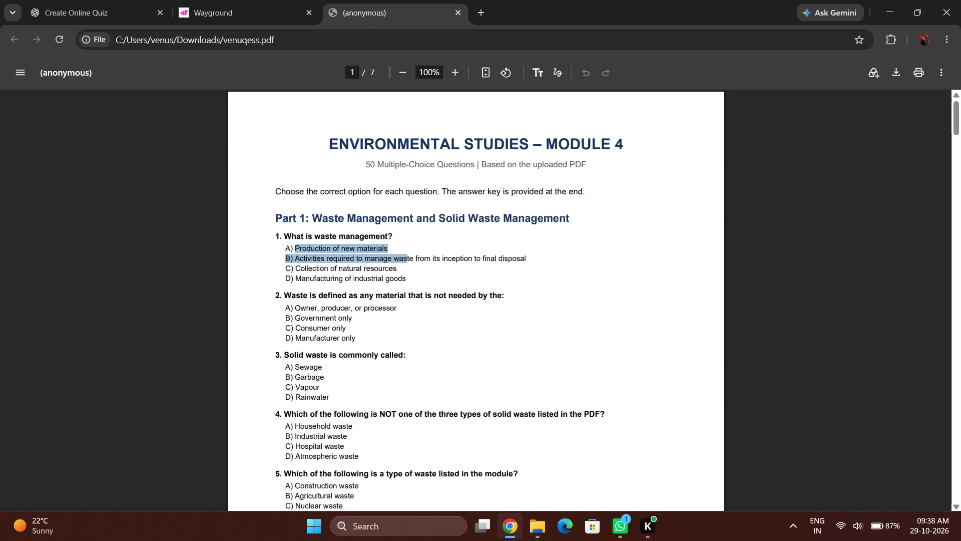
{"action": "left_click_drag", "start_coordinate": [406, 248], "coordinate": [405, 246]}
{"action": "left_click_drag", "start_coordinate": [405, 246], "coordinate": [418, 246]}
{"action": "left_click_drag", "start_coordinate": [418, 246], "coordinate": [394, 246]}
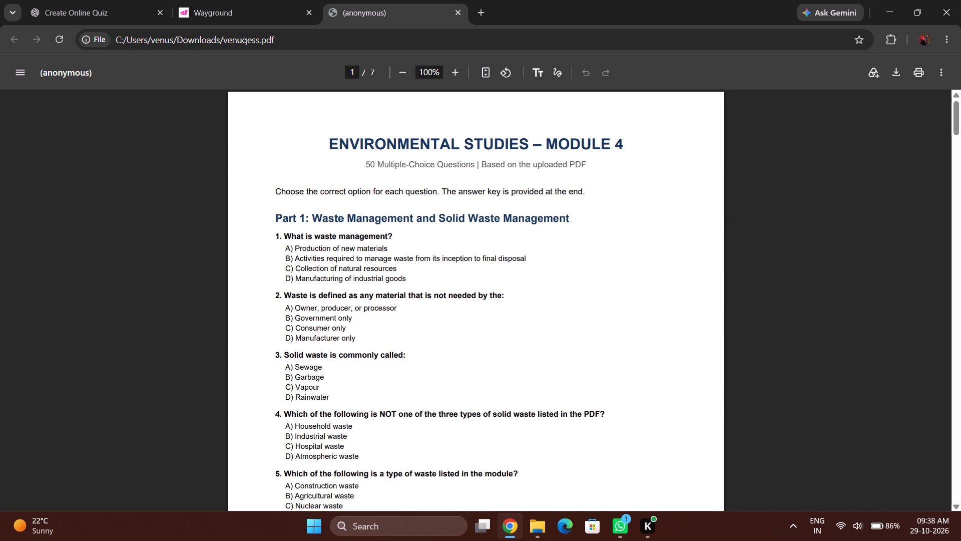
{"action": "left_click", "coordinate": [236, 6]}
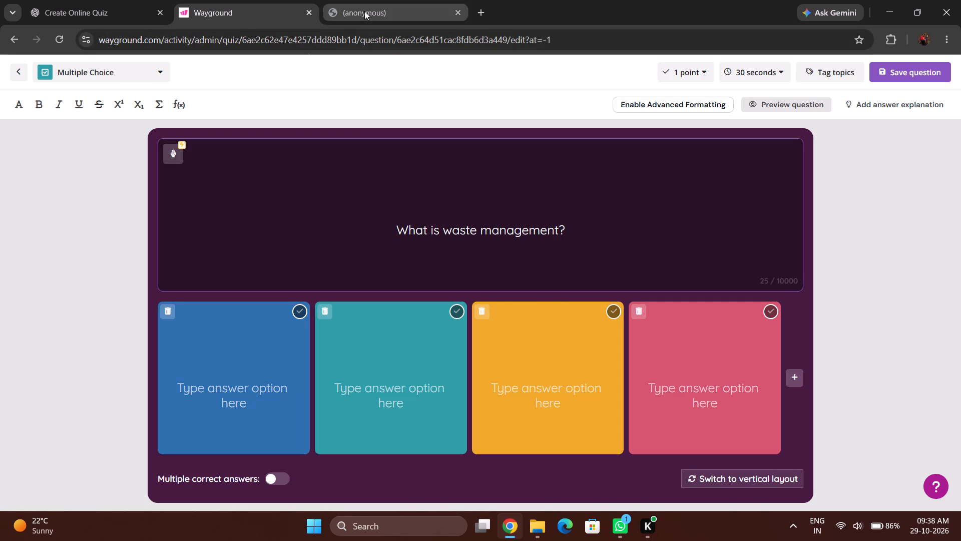
Copy option A of question 1, "Production of new materials", from the PDF into the first answer option in Wayground.
{"action": "left_click", "coordinate": [364, 11]}
{"action": "left_click", "coordinate": [392, 250]}
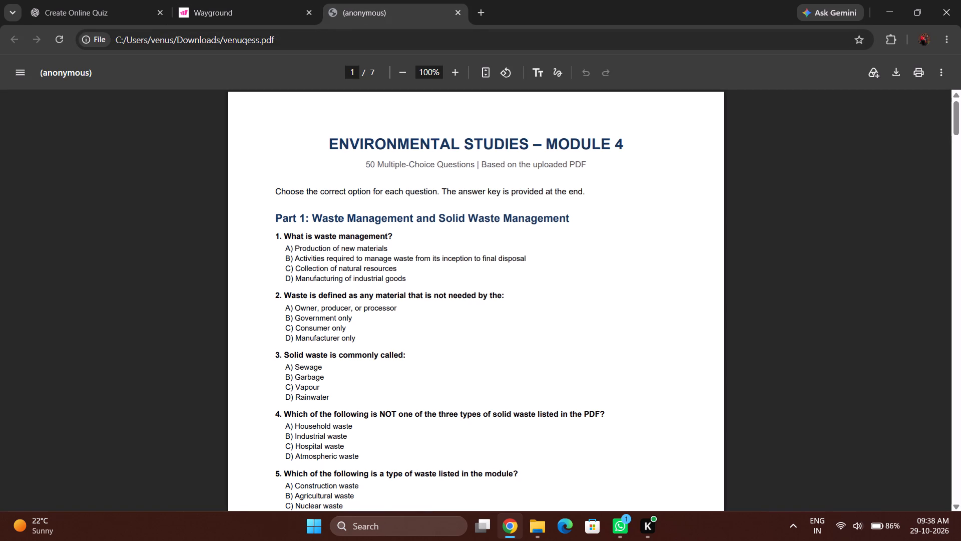
{"action": "left_click_drag", "start_coordinate": [387, 250], "coordinate": [300, 250]}
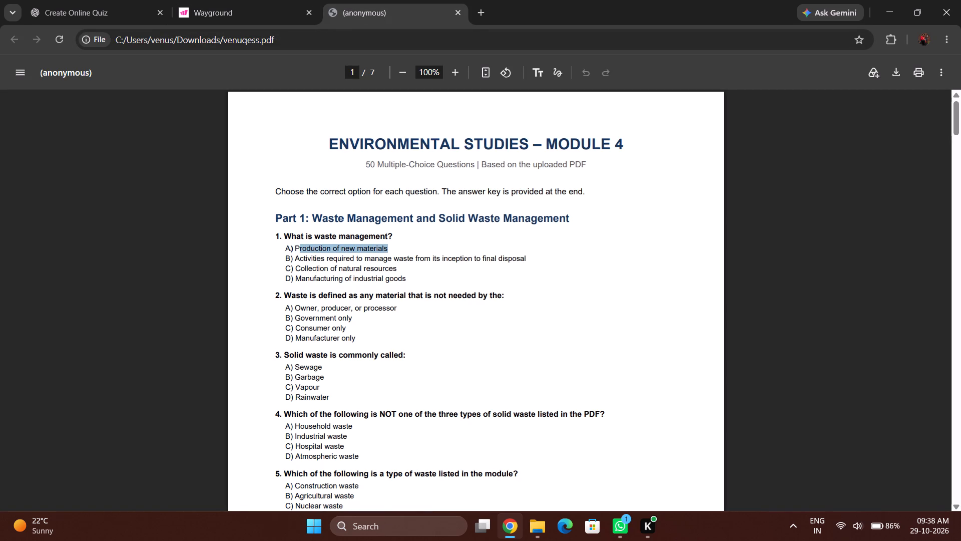
{"action": "left_click_drag", "start_coordinate": [300, 250], "coordinate": [294, 247]}
{"action": "key", "text": "ctrl+c"}
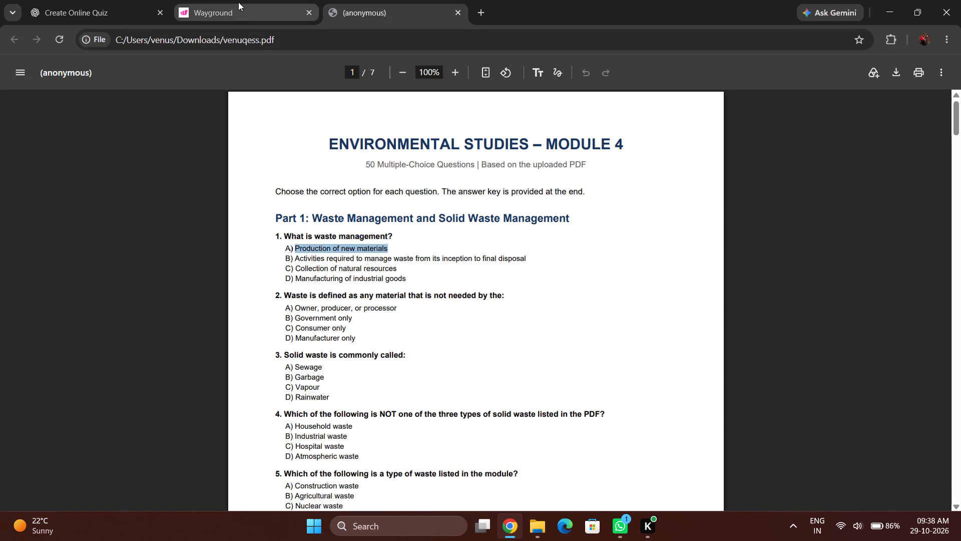
{"action": "left_click", "coordinate": [238, 2]}
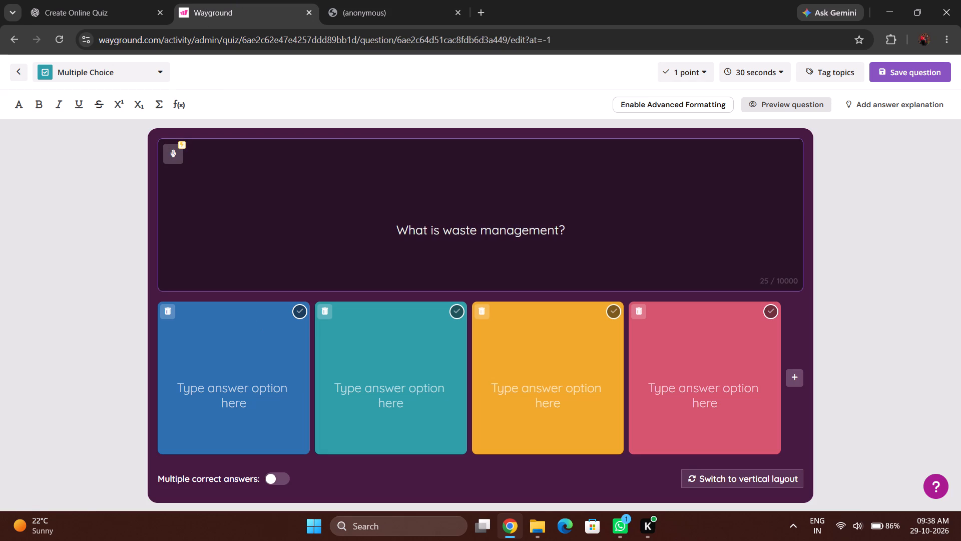
{"action": "left_click", "coordinate": [226, 316]}
{"action": "left_click", "coordinate": [240, 392]}
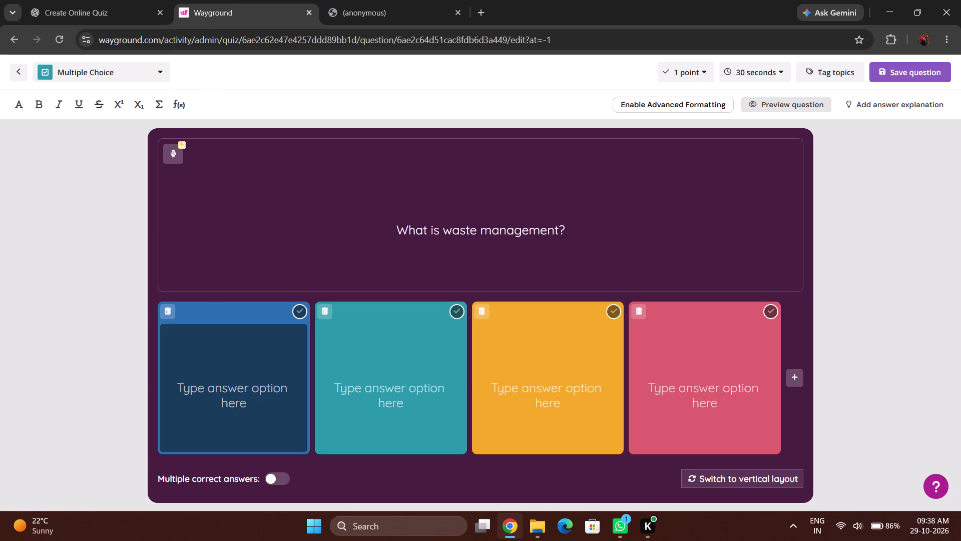
{"action": "key", "text": "ctrl+v"}
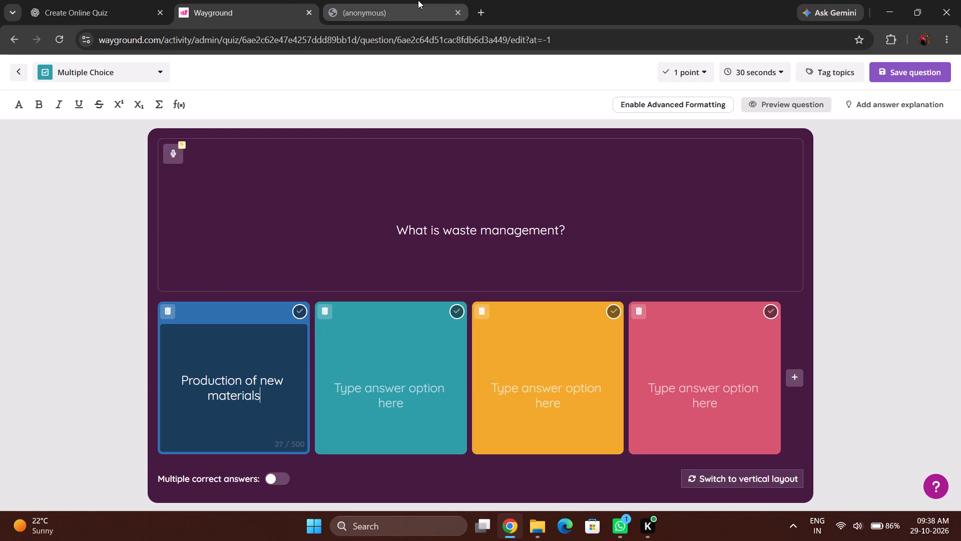
Copy option B, "Activities required to manage waste from its inception to final disposal", from the PDF into Wayground's second answer option.
{"action": "left_click", "coordinate": [418, 0]}
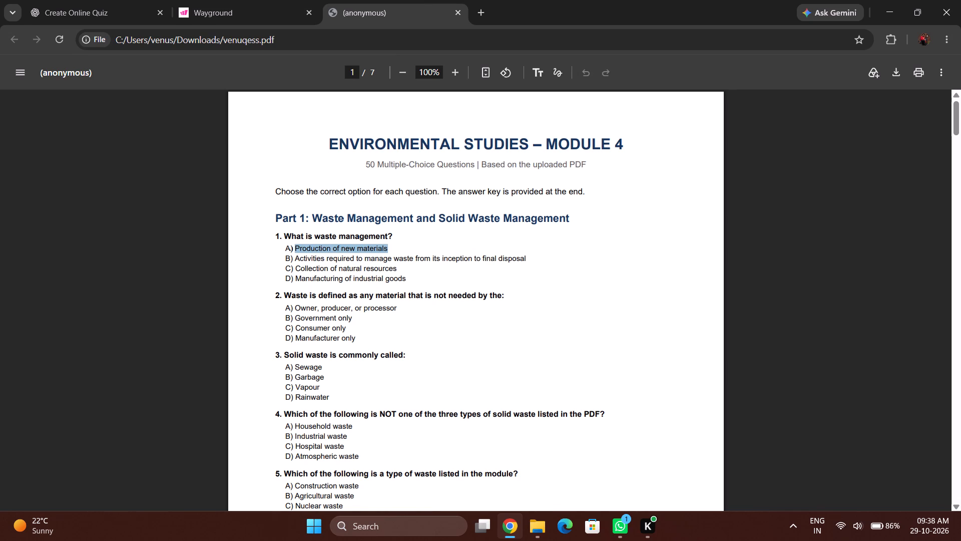
{"action": "left_click_drag", "start_coordinate": [531, 259], "coordinate": [304, 264]}
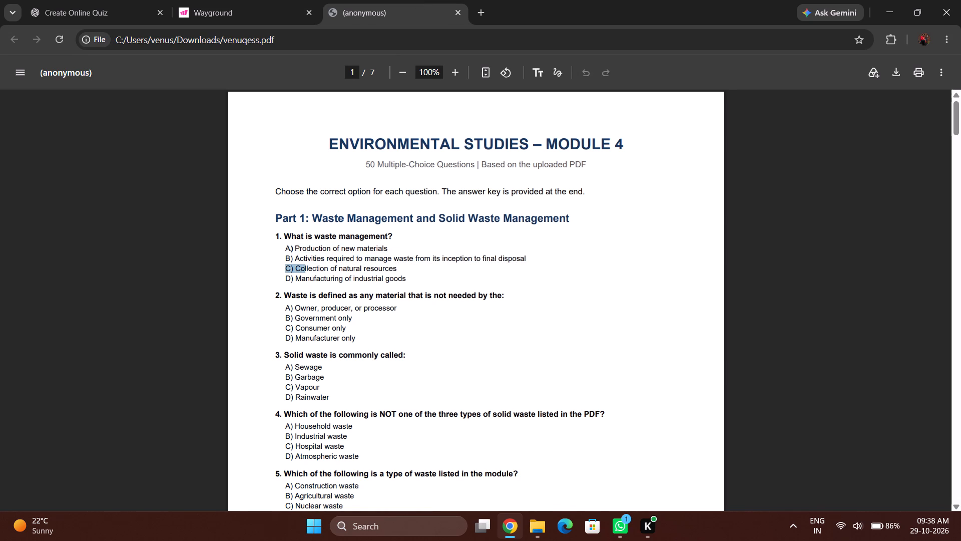
{"action": "left_click_drag", "start_coordinate": [304, 264], "coordinate": [296, 258]}
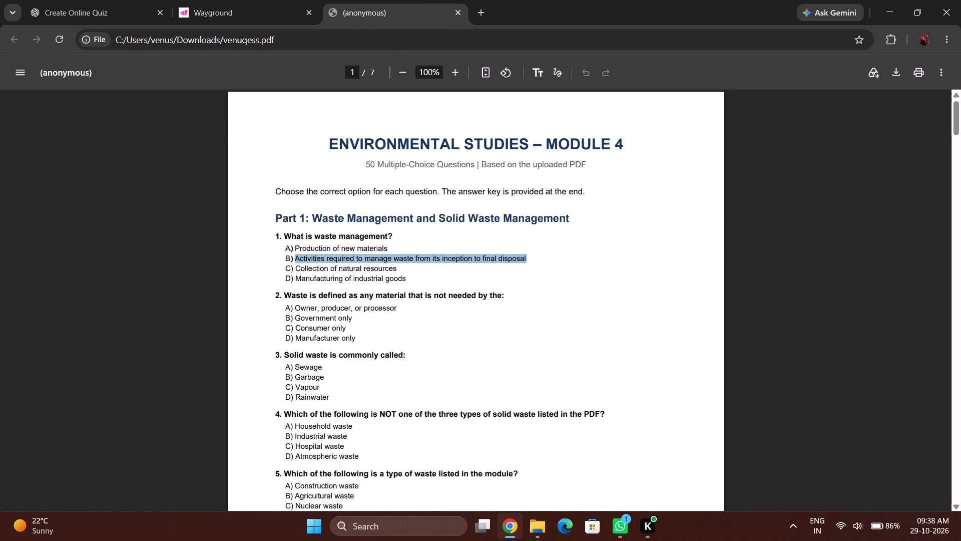
{"action": "key", "text": "ctrl+c"}
{"action": "left_click", "coordinate": [226, 0]}
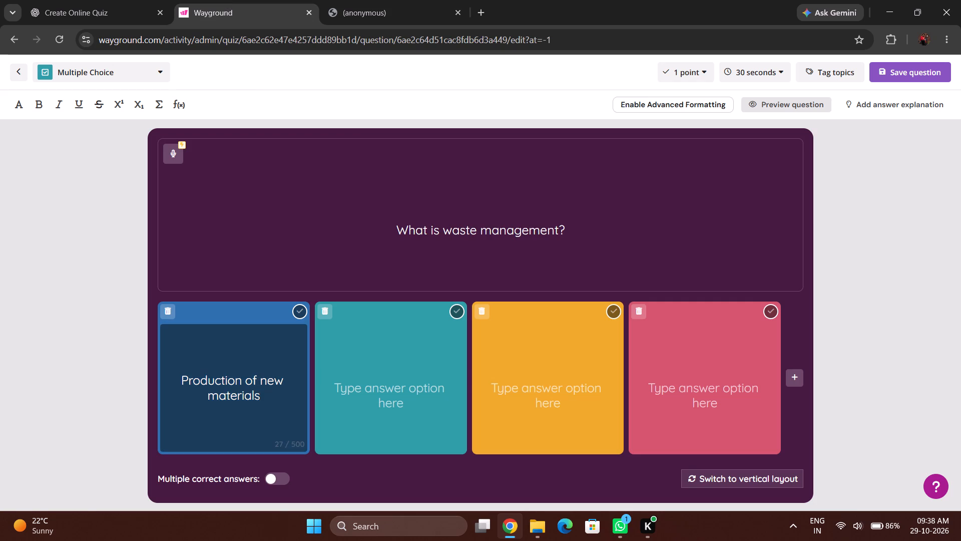
{"action": "left_click", "coordinate": [374, 361]}
{"action": "left_click", "coordinate": [373, 365]}
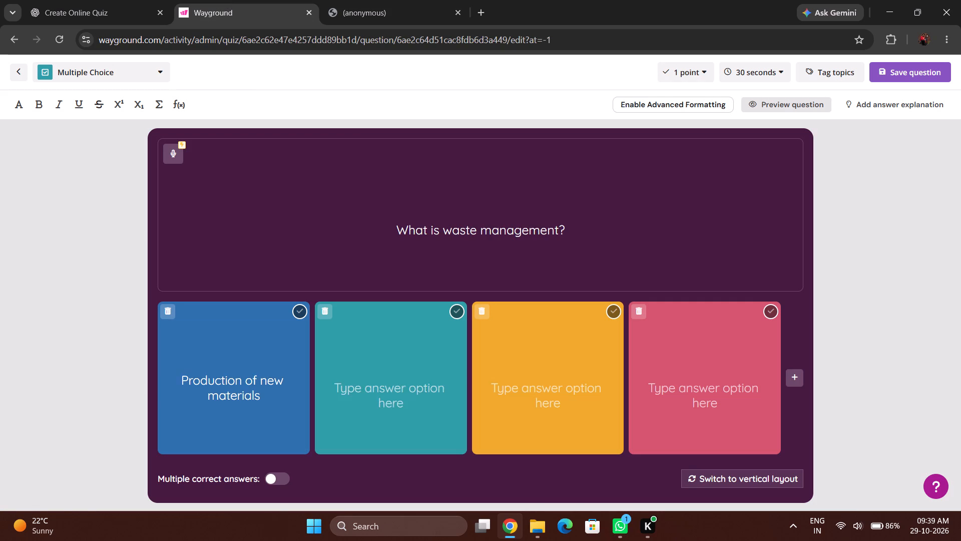
{"action": "key", "text": "ctrl+v"}
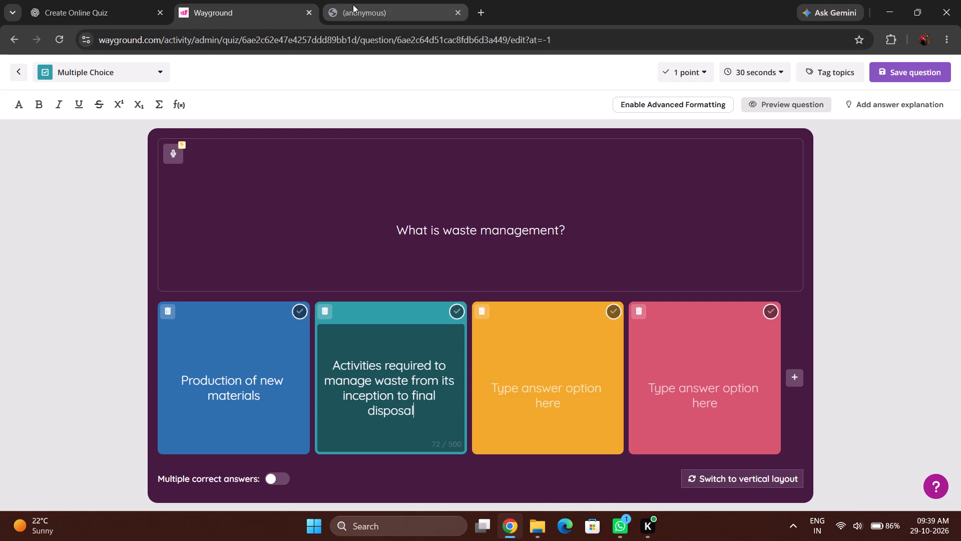
Copy option C of question 1, "Collection of natural resources", from the PDF into Wayground's third answer option, closing the Create Online Quiz page.
{"action": "left_click", "coordinate": [353, 5]}
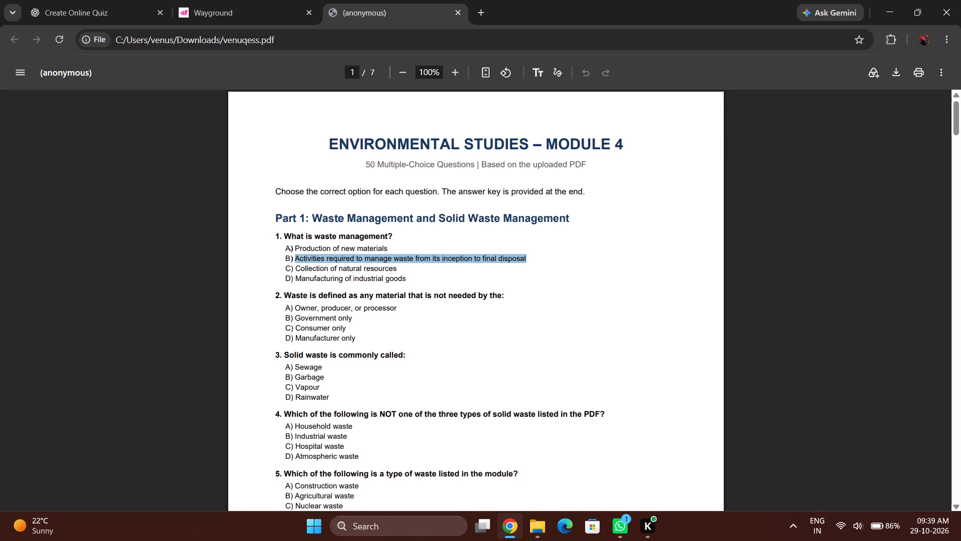
{"action": "left_click", "coordinate": [400, 269]}
{"action": "left_click_drag", "start_coordinate": [400, 269], "coordinate": [330, 273]}
{"action": "left_click_drag", "start_coordinate": [330, 273], "coordinate": [392, 267]}
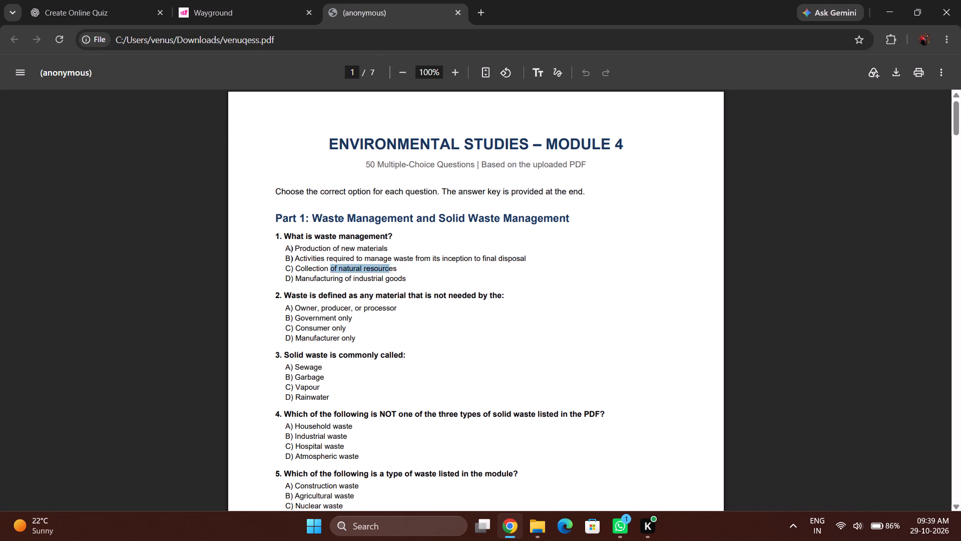
{"action": "left_click_drag", "start_coordinate": [392, 267], "coordinate": [400, 269]}
{"action": "left_click", "coordinate": [400, 269]}
{"action": "left_click", "coordinate": [400, 269]}
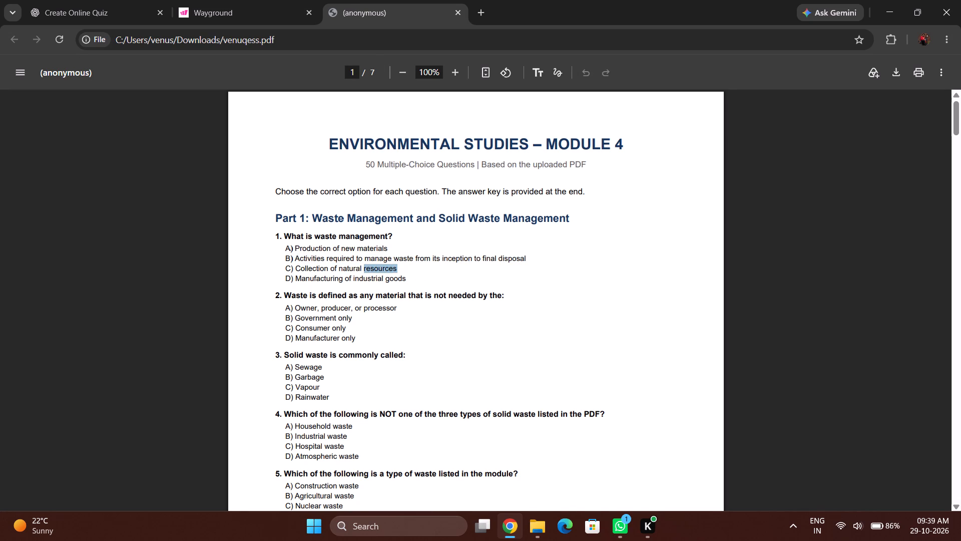
{"action": "left_click_drag", "start_coordinate": [293, 269], "coordinate": [309, 267]}
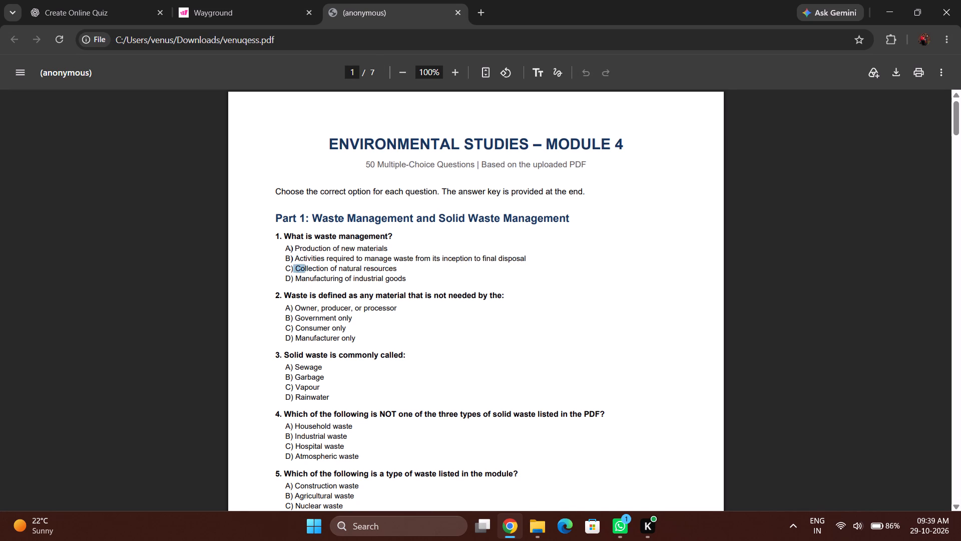
{"action": "left_click_drag", "start_coordinate": [309, 267], "coordinate": [396, 271]}
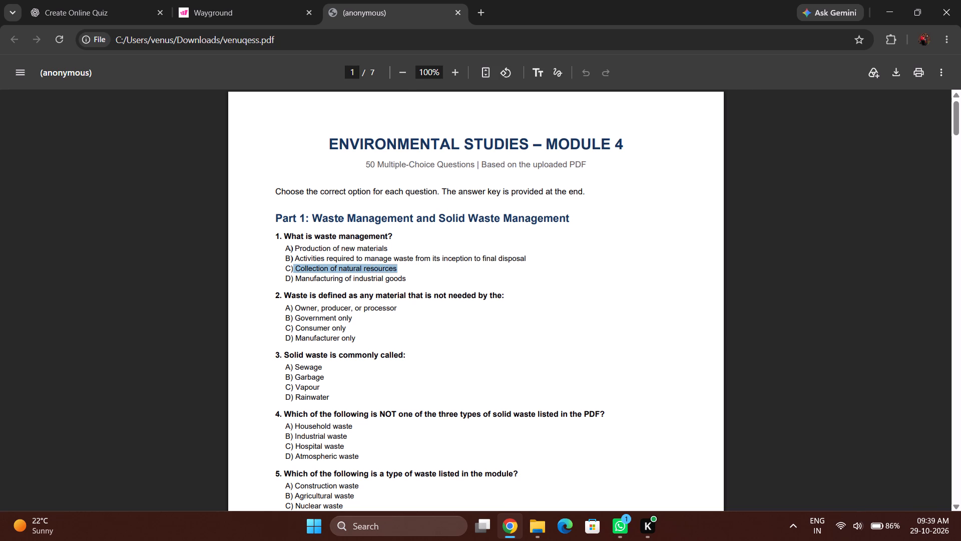
{"action": "key", "text": "ctrl+c"}
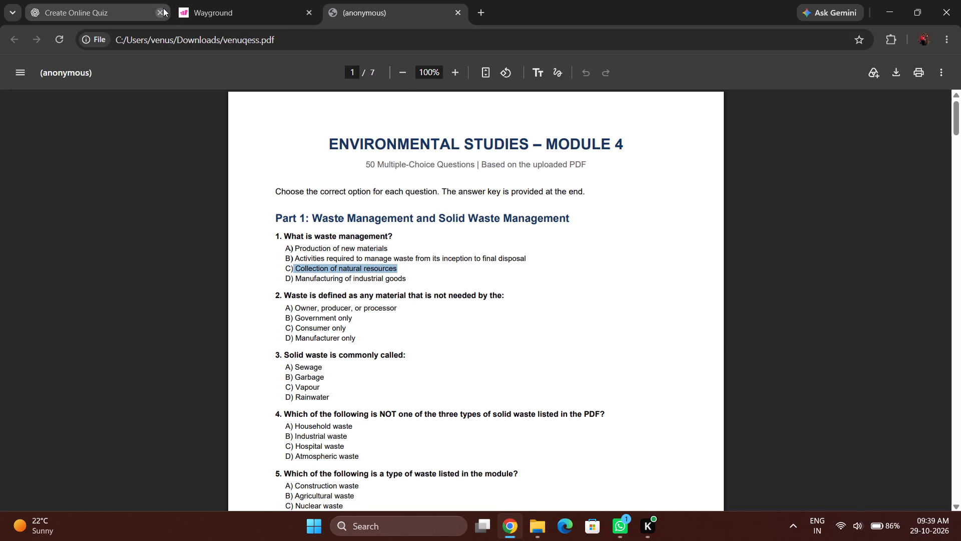
{"action": "left_click", "coordinate": [164, 12]}
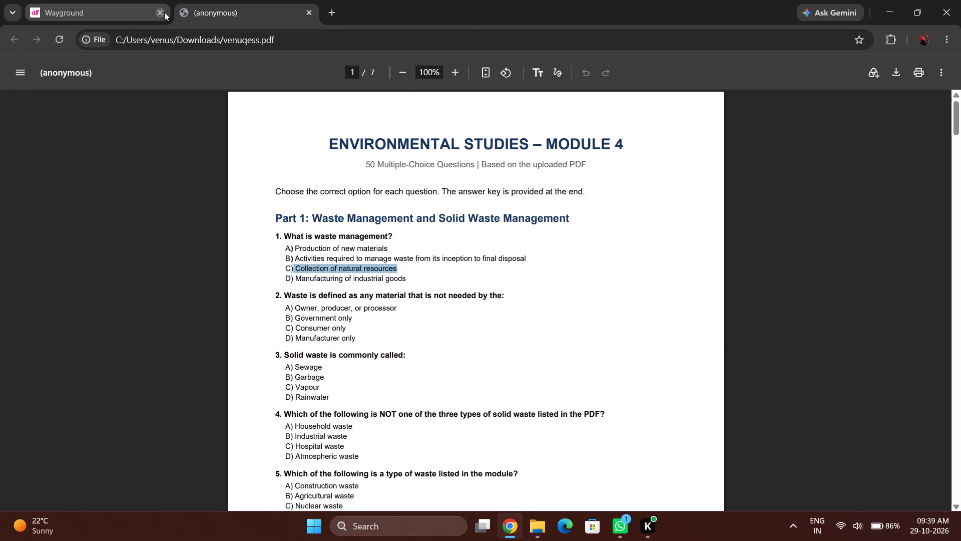
{"action": "key", "text": "ctrl+Tab"}
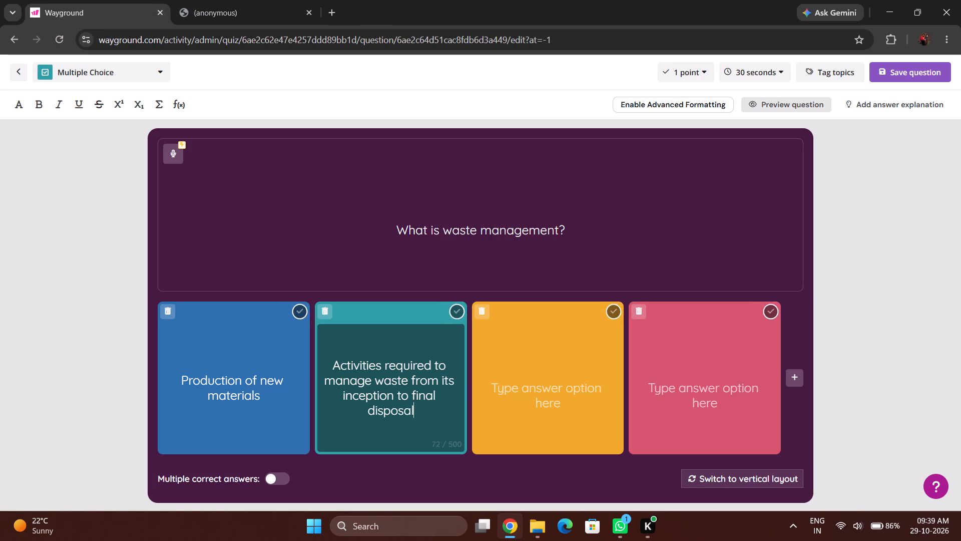
{"action": "left_click", "coordinate": [532, 369]}
{"action": "key", "text": "ctrl+v"}
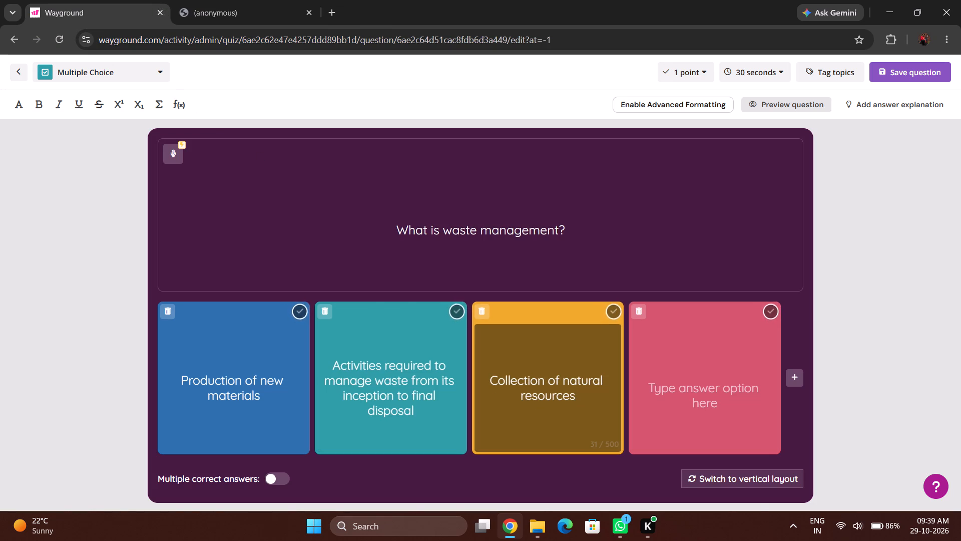
Copy "anufacturing of industrial goods" from option D of question 1 in the PDF into Wayground's fourth answer option.
{"action": "key", "text": "ctrl+Tab"}
{"action": "left_click_drag", "start_coordinate": [408, 281], "coordinate": [299, 283]}
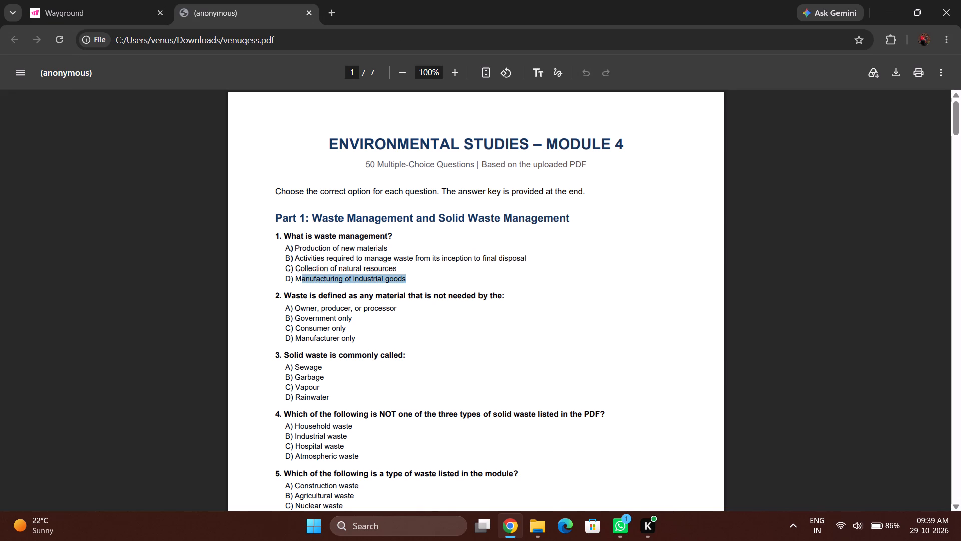
{"action": "key", "text": "ctrl+c"}
{"action": "key", "text": "ctrl+Tab"}
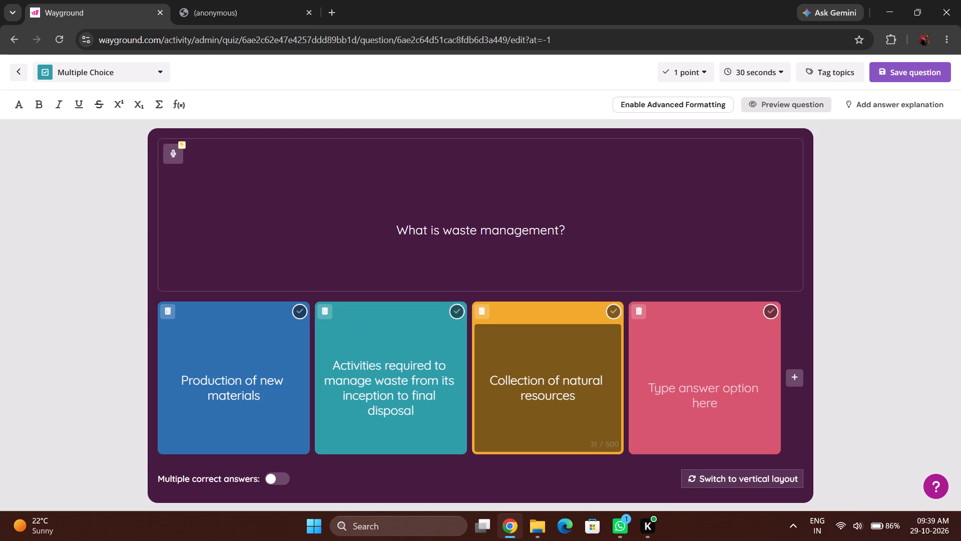
{"action": "left_click", "coordinate": [699, 396]}
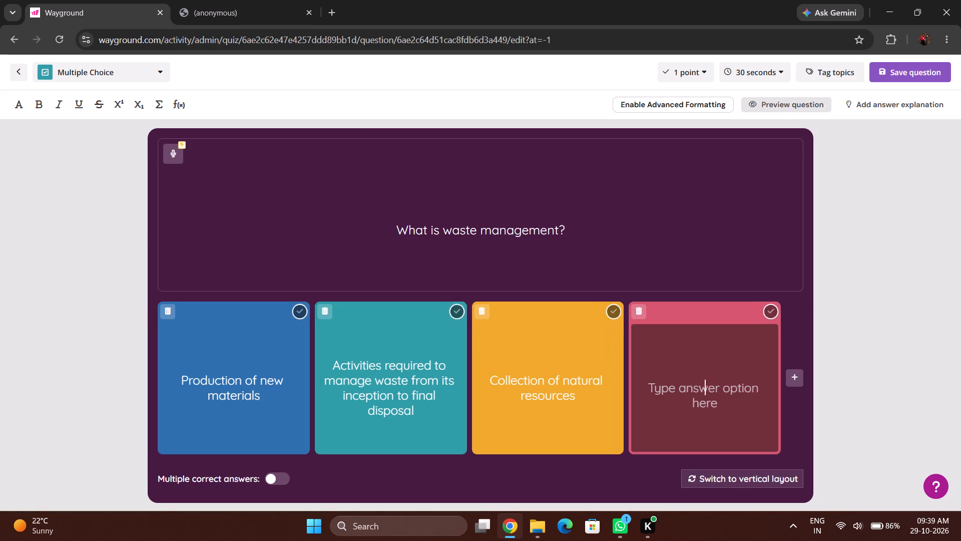
{"action": "key", "text": "ctrl+v"}
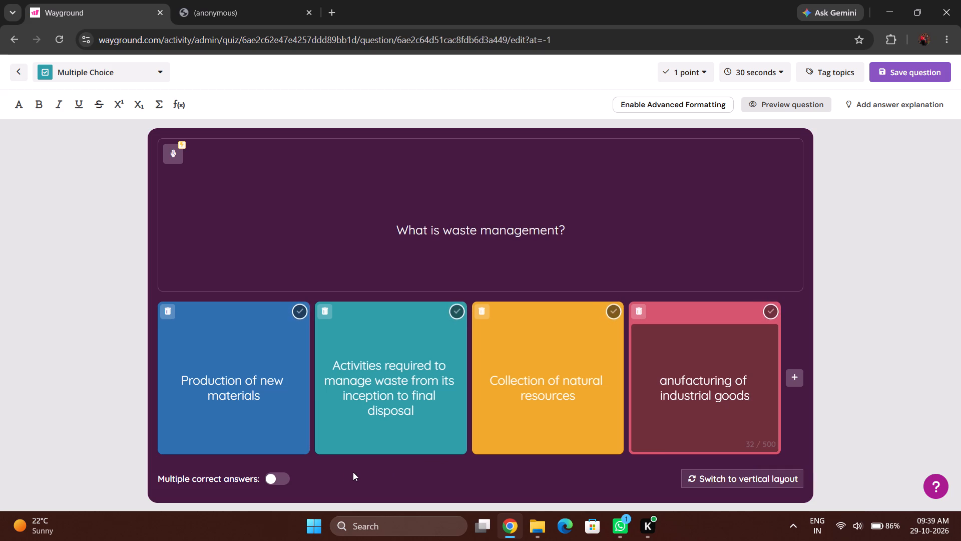
{"action": "scroll", "coordinate": [741, 186], "scroll_direction": "down", "scroll_amount": 3}
Return to the venuqess PDF and look through question 1 and the questions that follow it.
{"action": "left_click", "coordinate": [210, 1]}
{"action": "left_click", "coordinate": [436, 250]}
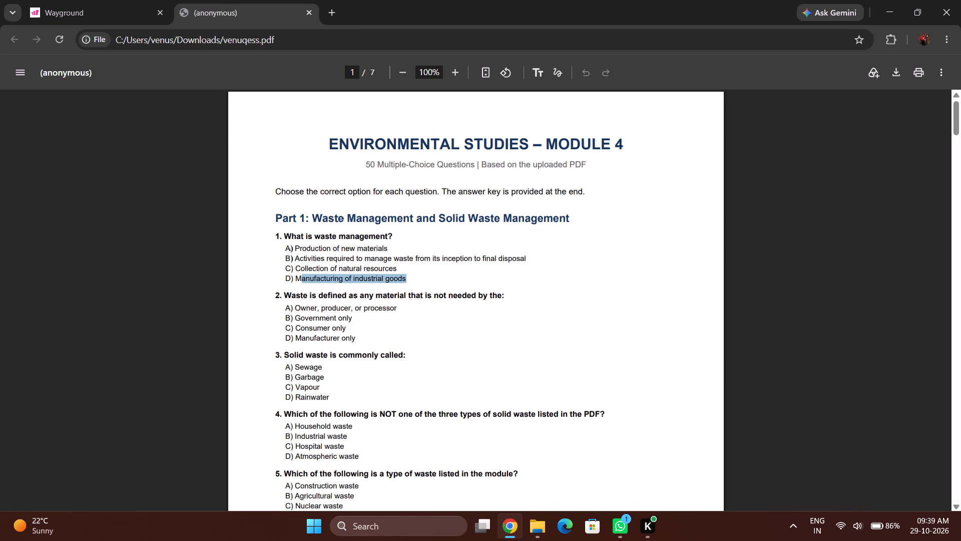
{"action": "scroll", "coordinate": [436, 250], "scroll_direction": "down", "scroll_amount": 6}
{"action": "scroll", "coordinate": [436, 250], "scroll_direction": "up", "scroll_amount": 12}
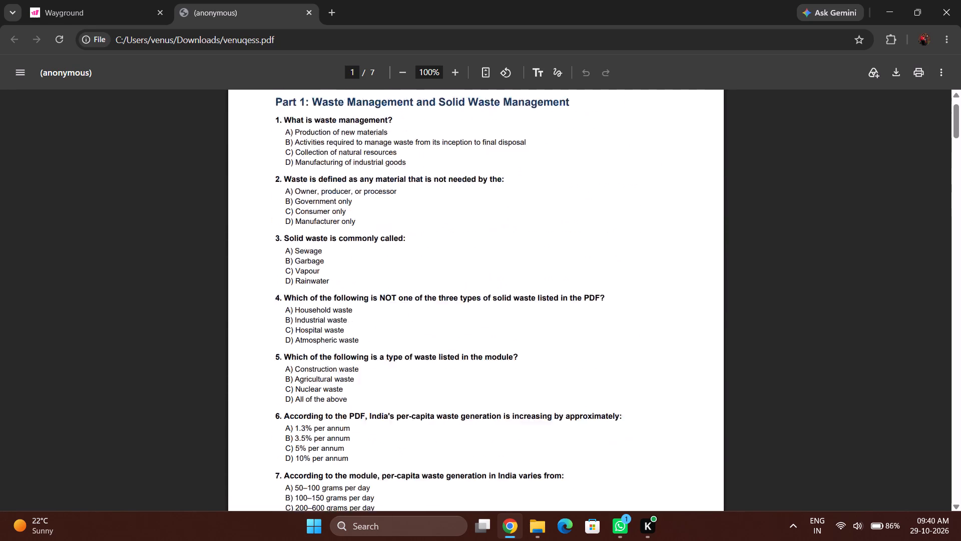
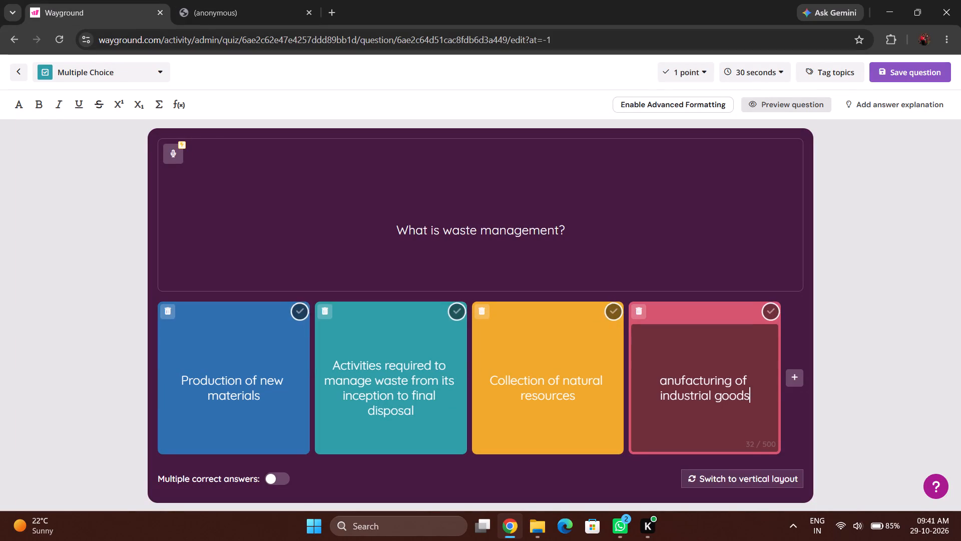
Mark "Activities required to manage waste from its inception to final disposal" as the correct answer and save the question.
{"action": "left_click", "coordinate": [455, 314]}
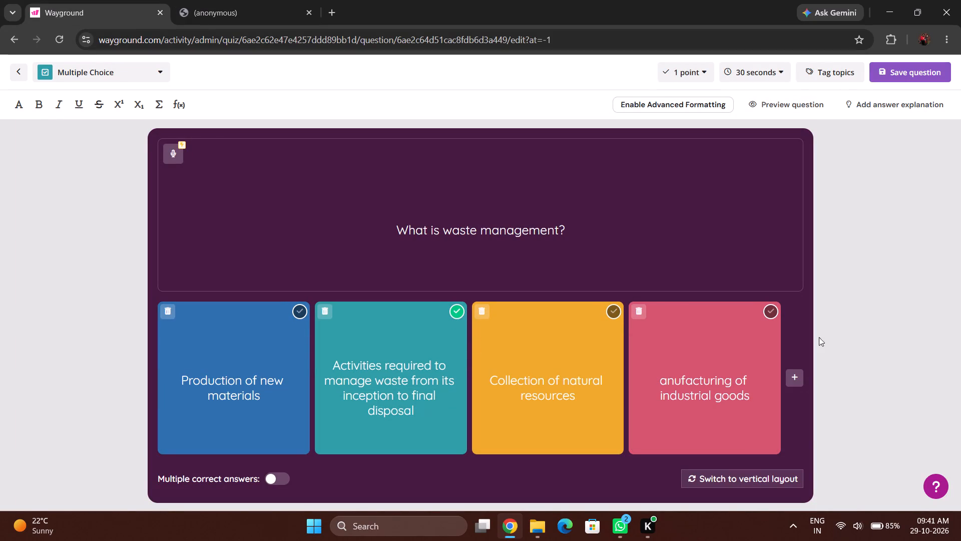
{"action": "left_click", "coordinate": [927, 74]}
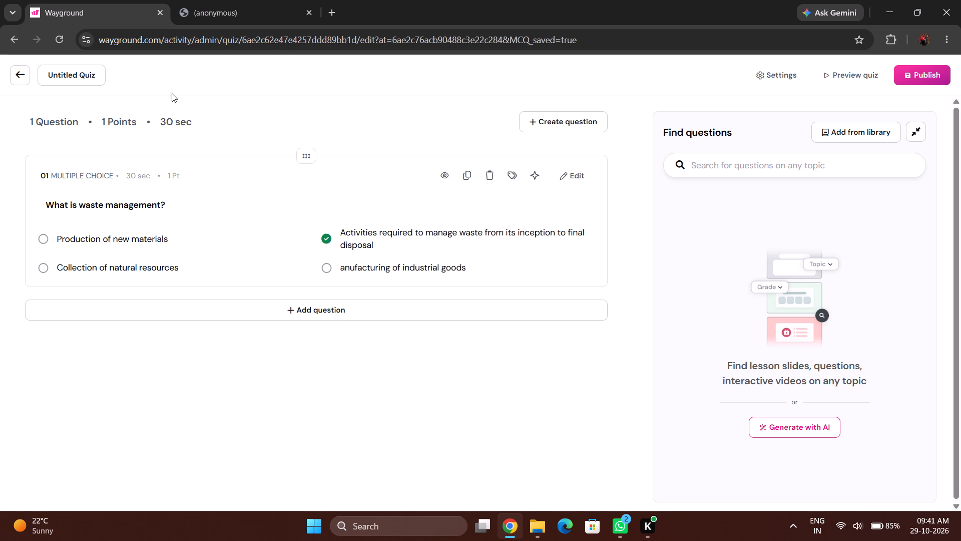
Create another multiple choice question and copy "Waste is defined as any material that is not needed by the:" from the PDF as its question text.
{"action": "left_click", "coordinate": [564, 121]}
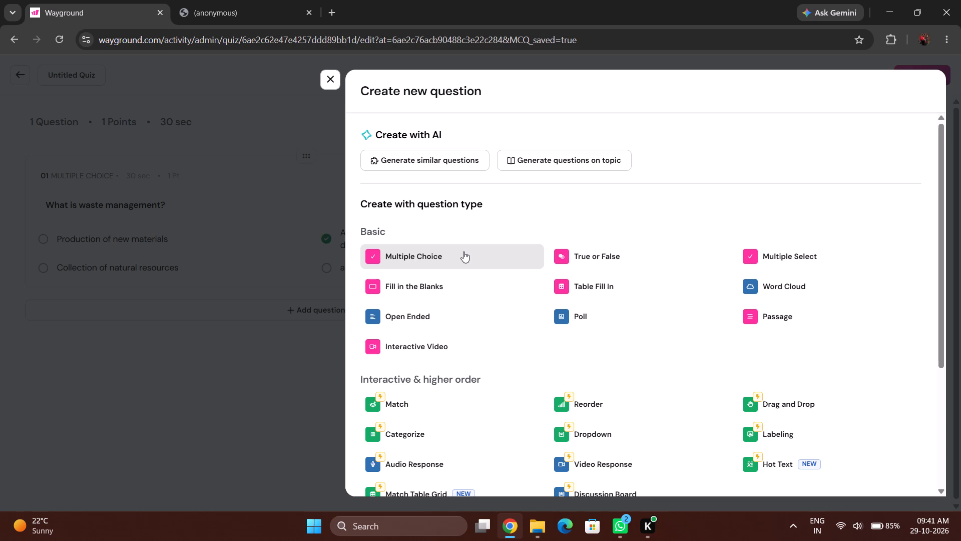
{"action": "left_click", "coordinate": [463, 251]}
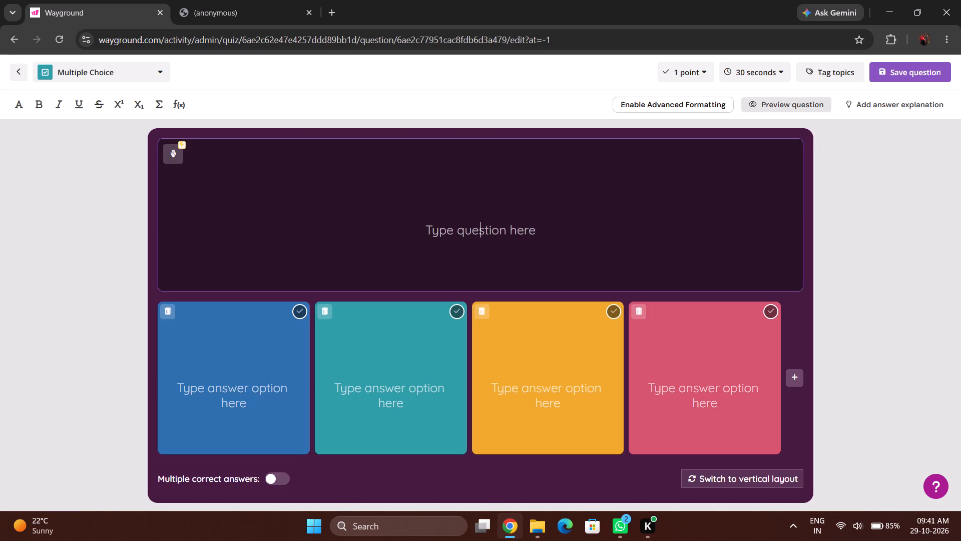
{"action": "key", "text": "ctrl+Tab"}
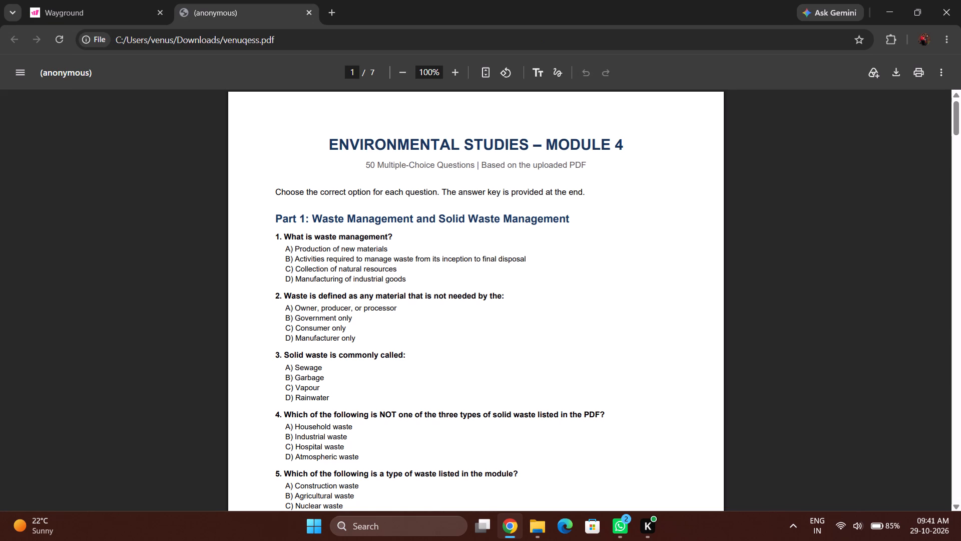
{"action": "left_click_drag", "start_coordinate": [285, 295], "coordinate": [542, 295]}
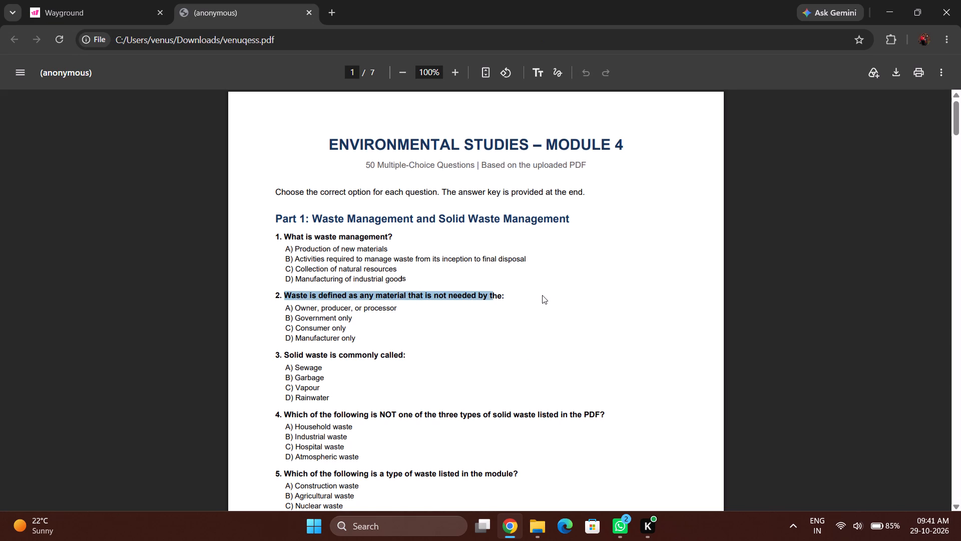
{"action": "key", "text": "ctrl+c"}
{"action": "left_click", "coordinate": [126, 0]}
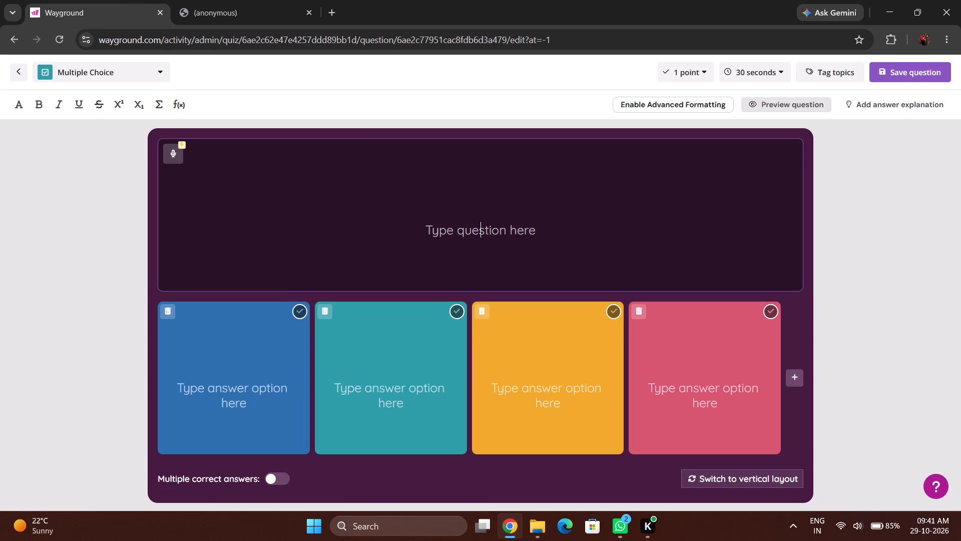
{"action": "left_click", "coordinate": [470, 224]}
{"action": "key", "text": "ctrl+v"}
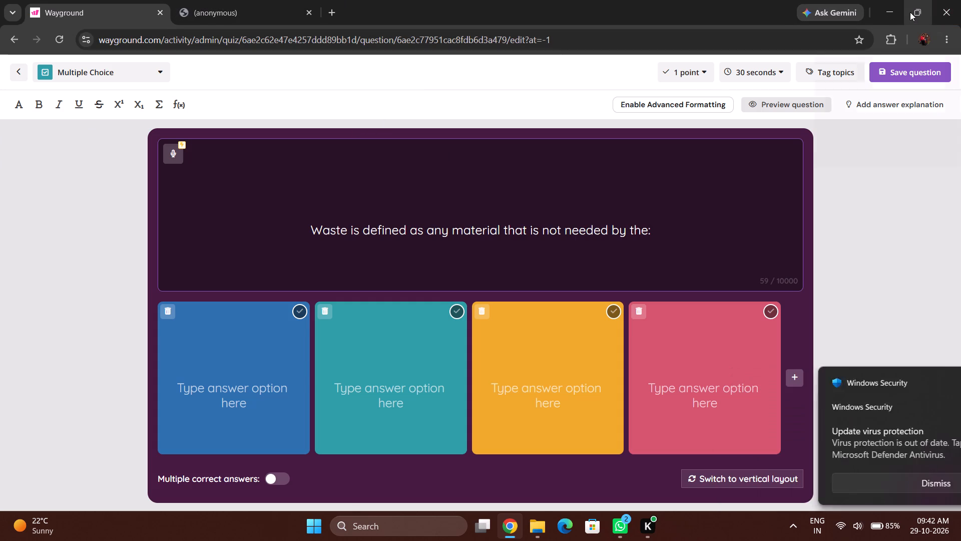
Close the Downloads folder window and arrange the venuqess PDF in its own window side by side with the Wayground editor.
{"action": "left_click", "coordinate": [843, 46]}
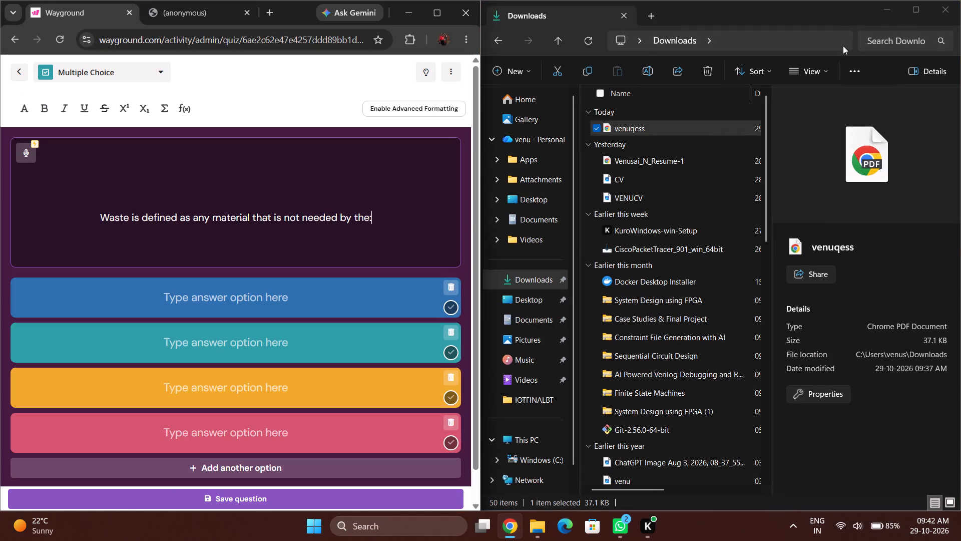
{"action": "left_click", "coordinate": [941, 12]}
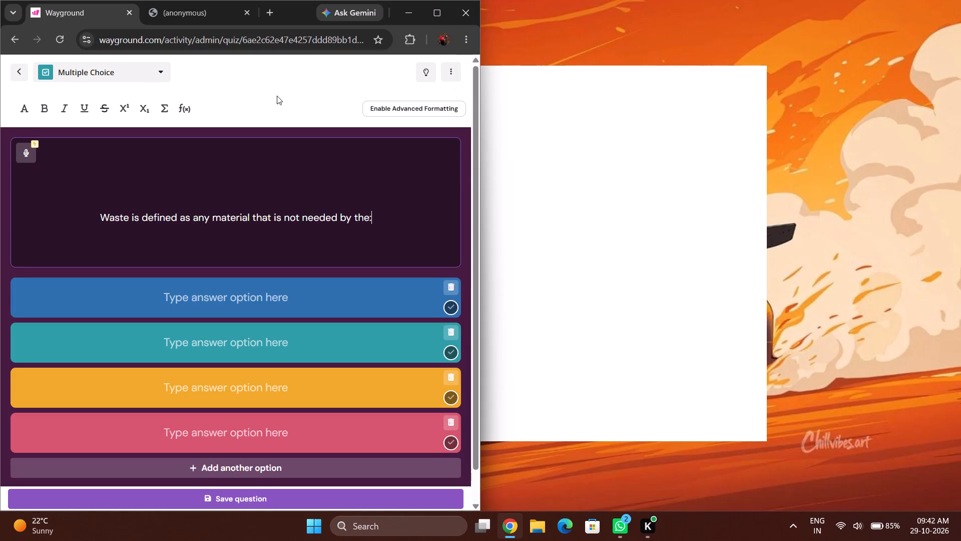
{"action": "left_click_drag", "start_coordinate": [157, 17], "coordinate": [457, 39]}
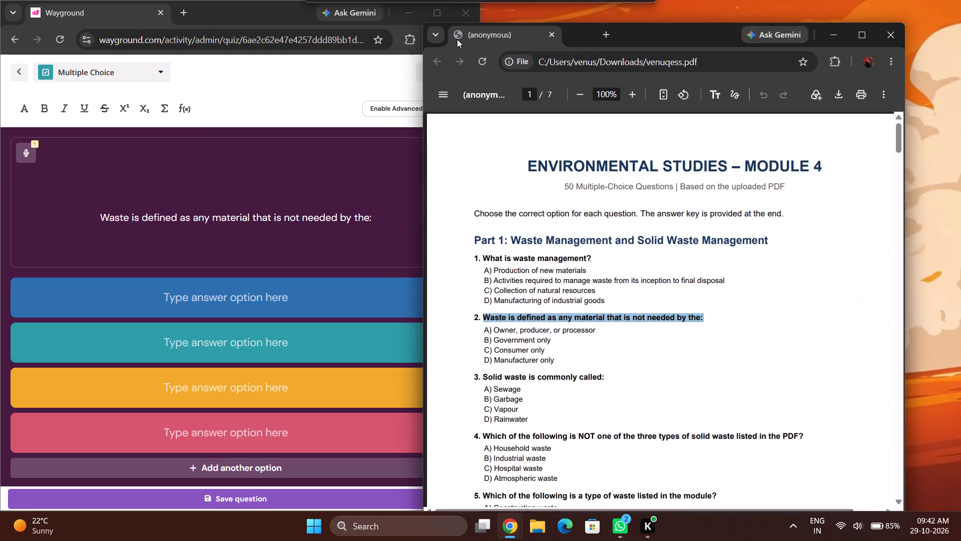
{"action": "left_click_drag", "start_coordinate": [457, 39], "coordinate": [518, 0]}
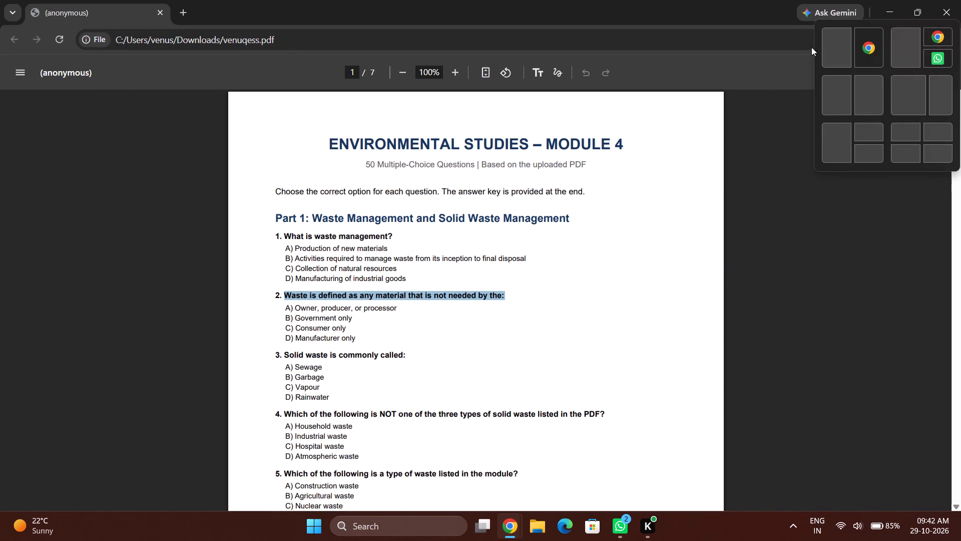
{"action": "left_click", "coordinate": [824, 48]}
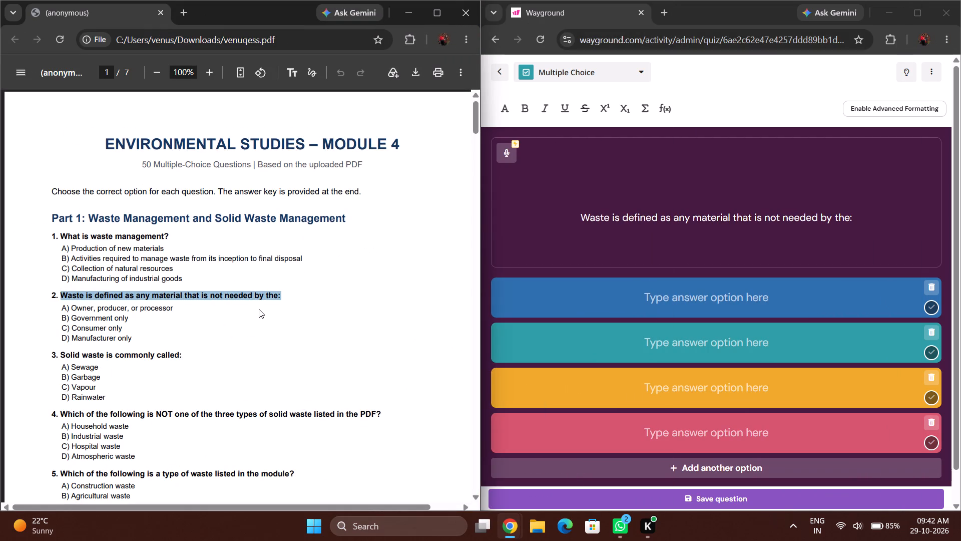
Copy option A of question 2, "Owner, producer, or processor", from the PDF into Wayground's first answer option.
{"action": "left_click_drag", "start_coordinate": [175, 314], "coordinate": [152, 307]}
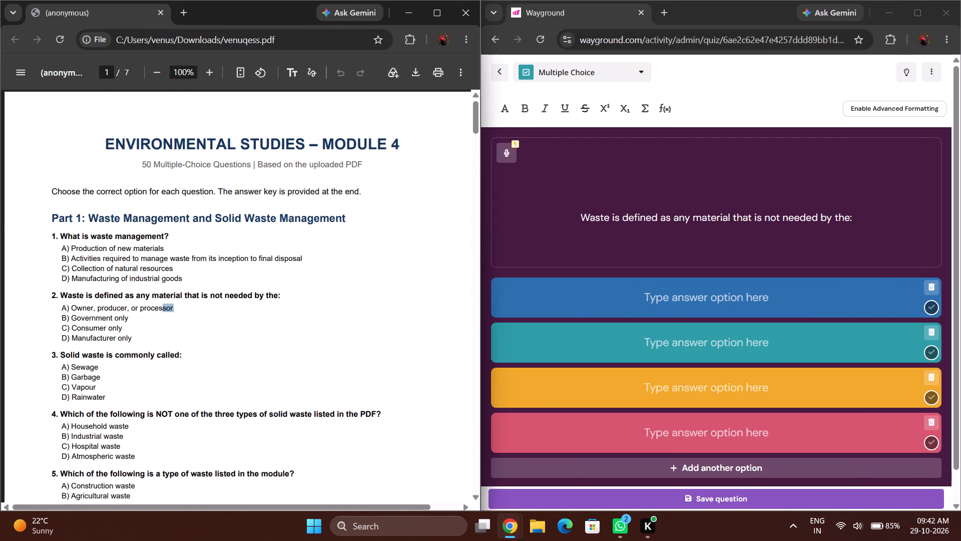
{"action": "left_click_drag", "start_coordinate": [152, 307], "coordinate": [74, 309]}
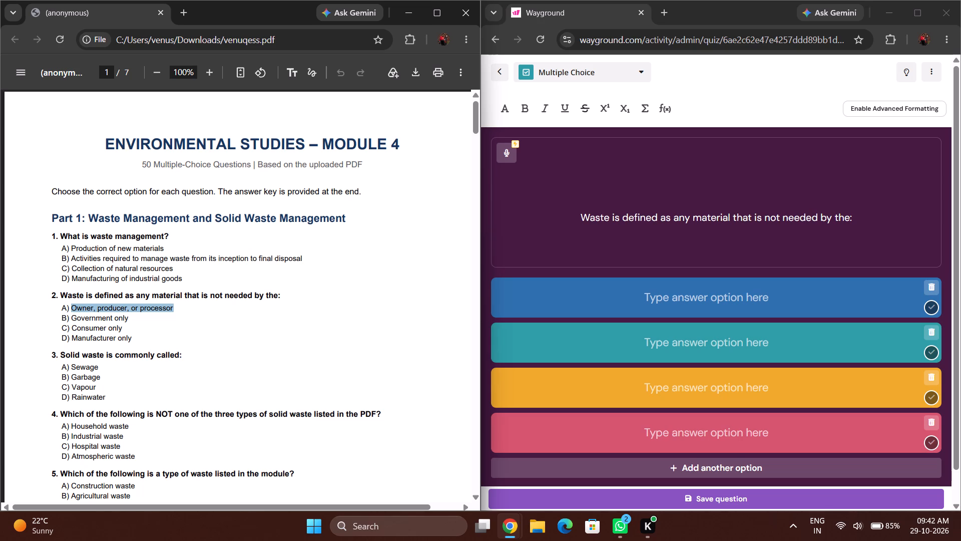
{"action": "key", "text": "ctrl+c"}
{"action": "left_click", "coordinate": [657, 300]}
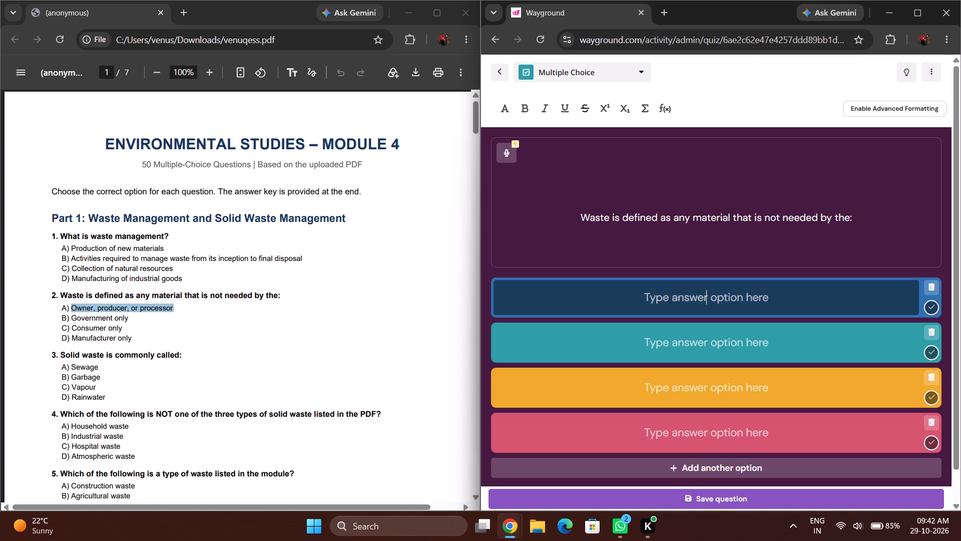
{"action": "key", "text": "ctrl+v"}
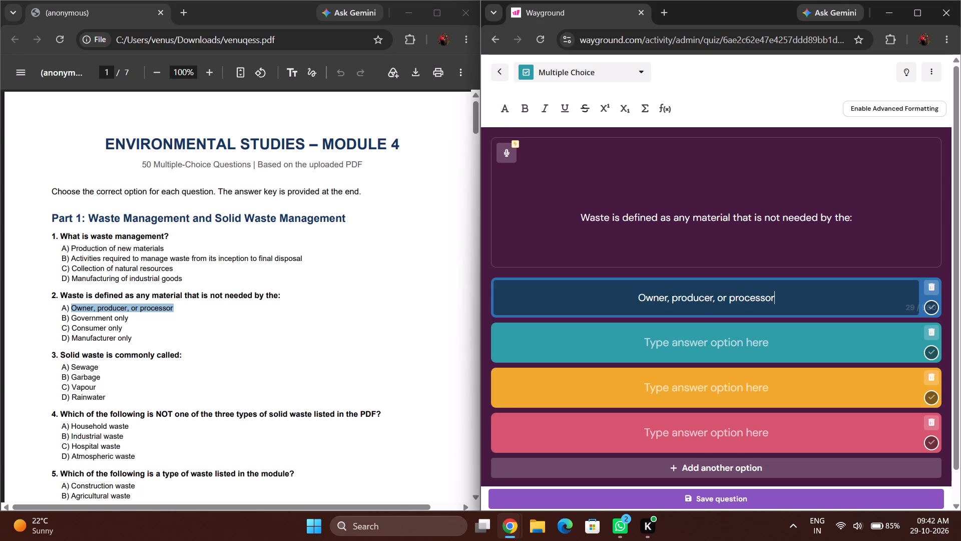
Copy option B of question 2, "Government only", from the PDF into Wayground's second answer option.
{"action": "left_click_drag", "start_coordinate": [130, 321], "coordinate": [74, 323]}
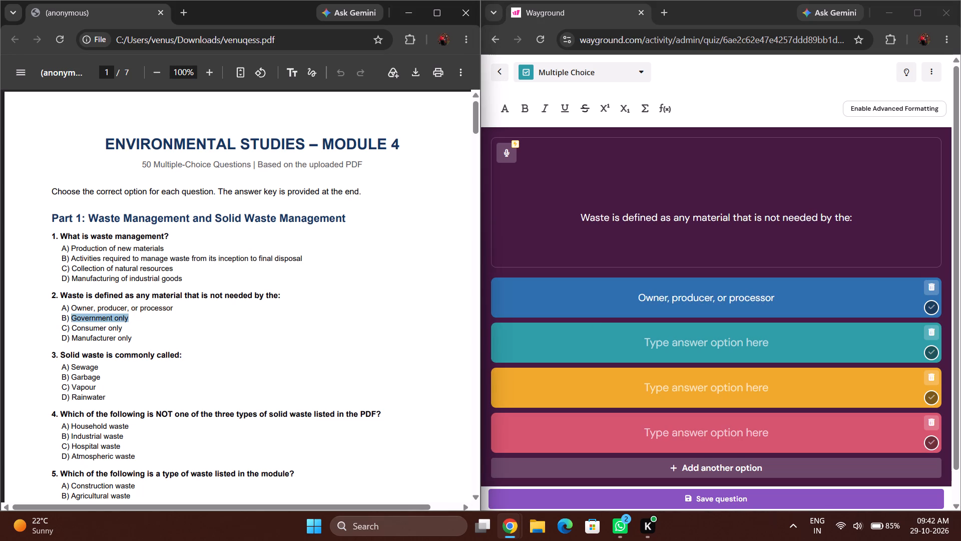
{"action": "key", "text": "ctrl+c"}
{"action": "left_click", "coordinate": [647, 341]}
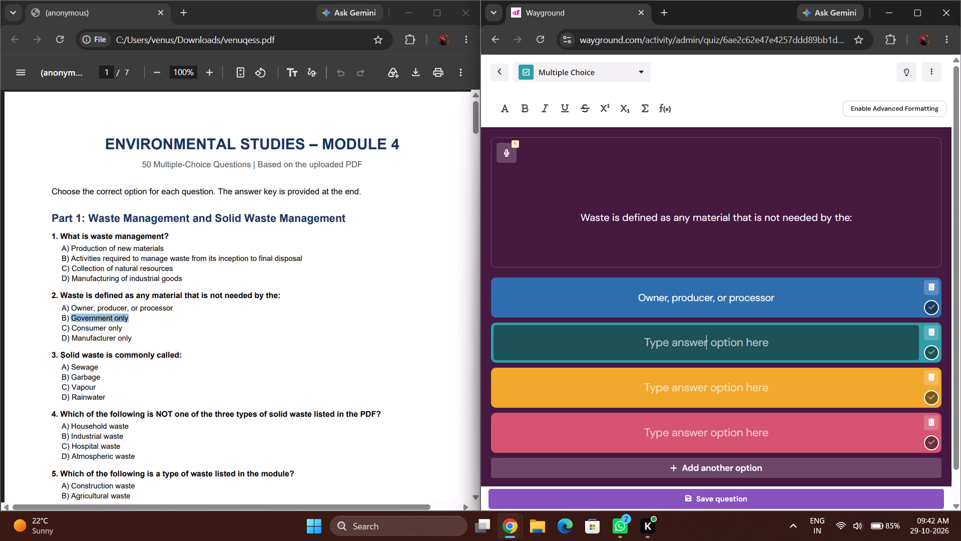
{"action": "key", "text": "ctrl+v"}
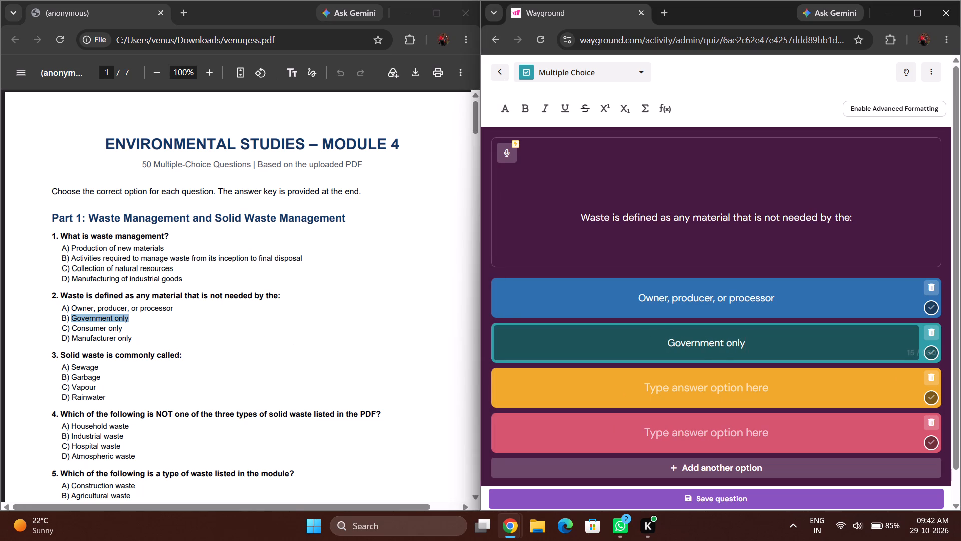
Copy option C of question 2, "Consumer only", from the PDF into Wayground's third answer option.
{"action": "left_click_drag", "start_coordinate": [127, 330], "coordinate": [125, 343]}
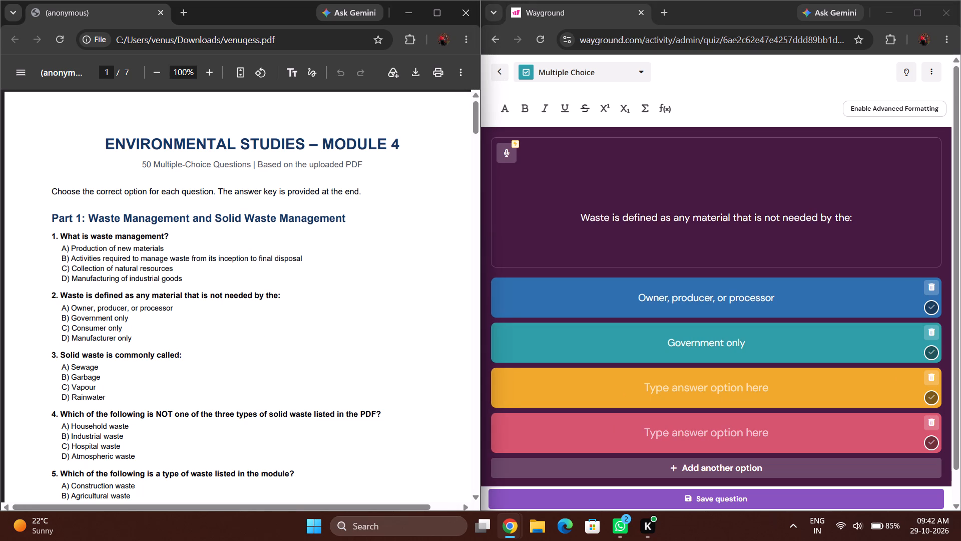
{"action": "left_click_drag", "start_coordinate": [125, 343], "coordinate": [123, 329]}
{"action": "left_click", "coordinate": [152, 340]}
{"action": "left_click_drag", "start_coordinate": [123, 328], "coordinate": [74, 330]}
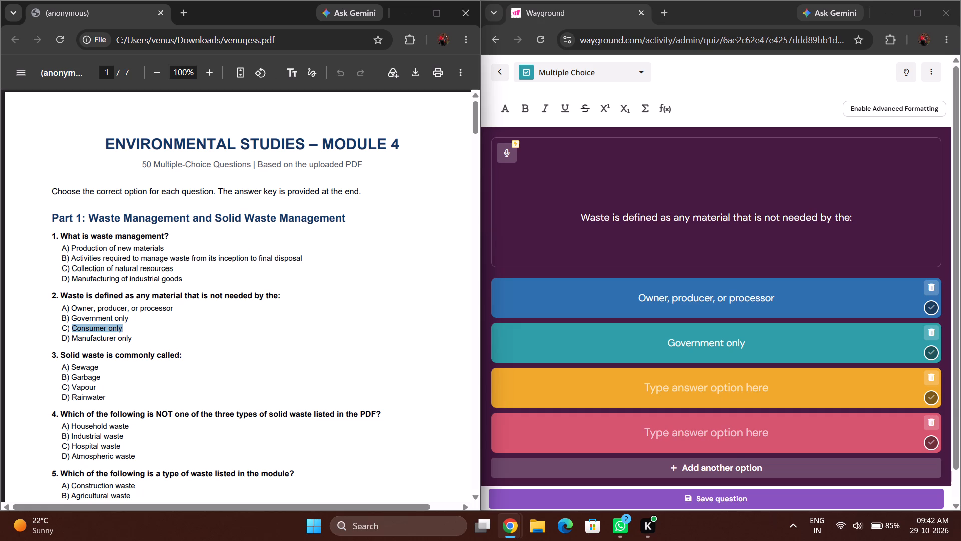
{"action": "key", "text": "ctrl+c"}
{"action": "left_click", "coordinate": [613, 391]}
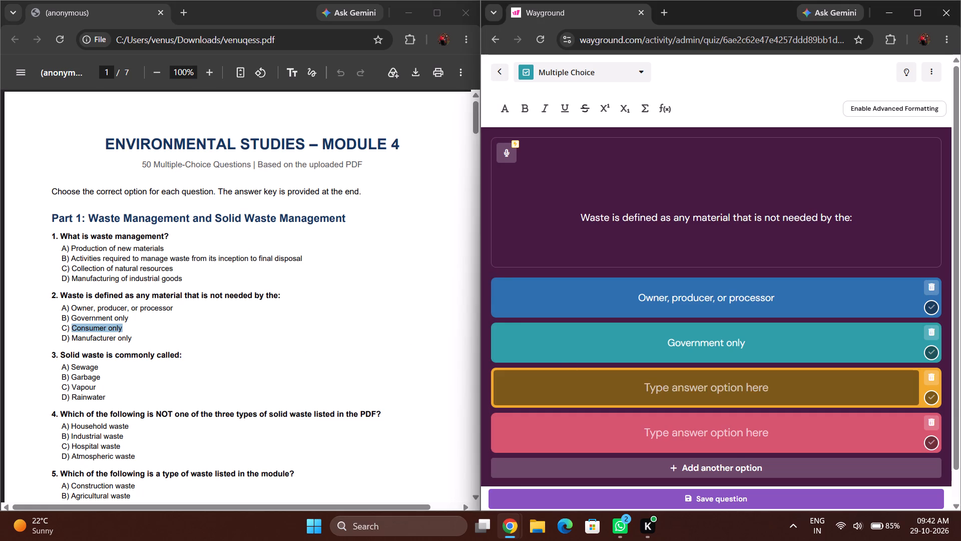
{"action": "key", "text": "ctrl+v"}
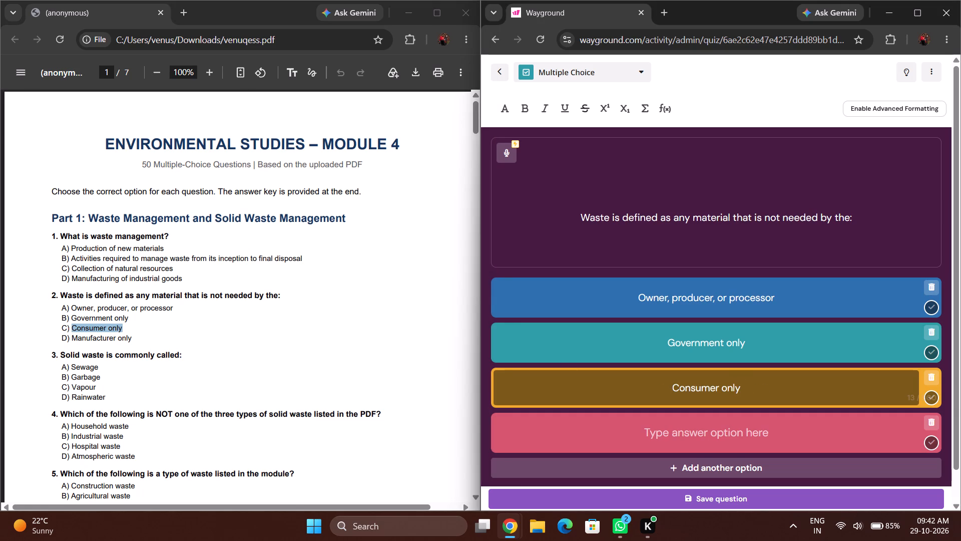
Copy option D of question 2, "Manufacturer only", from the PDF into Wayground's fourth answer option.
{"action": "left_click_drag", "start_coordinate": [135, 341], "coordinate": [74, 338]}
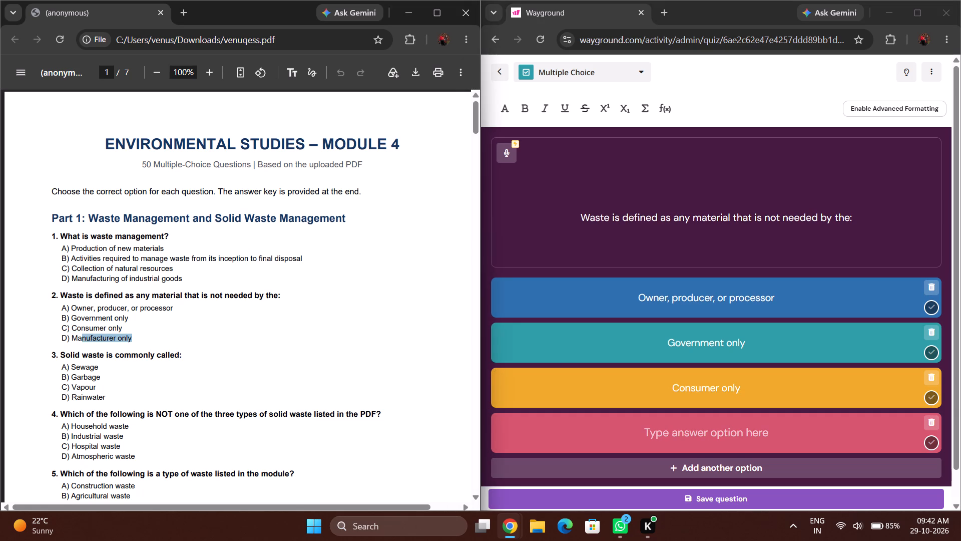
{"action": "left_click_drag", "start_coordinate": [74, 338], "coordinate": [73, 338]}
{"action": "key", "text": "ctrl+c"}
{"action": "left_click", "coordinate": [655, 433]}
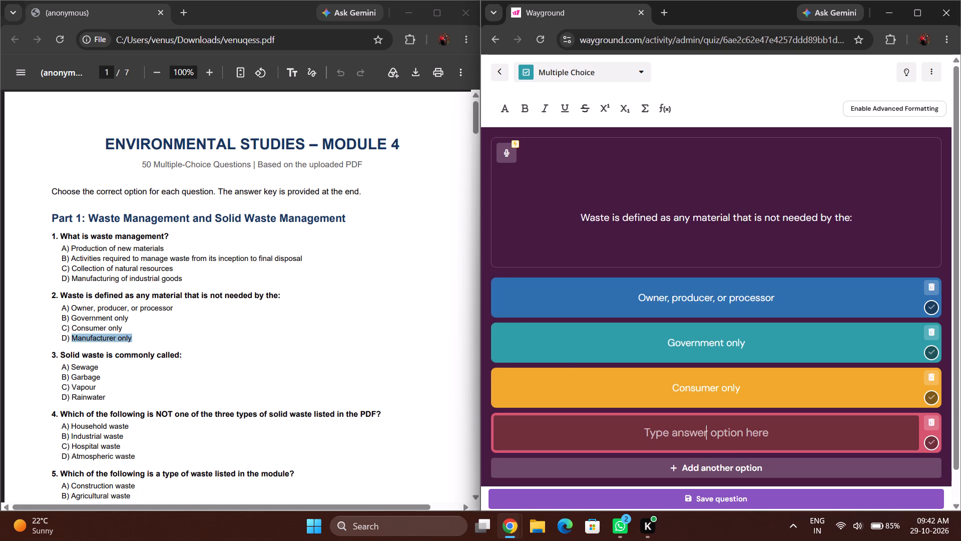
{"action": "key", "text": "ctrl+v"}
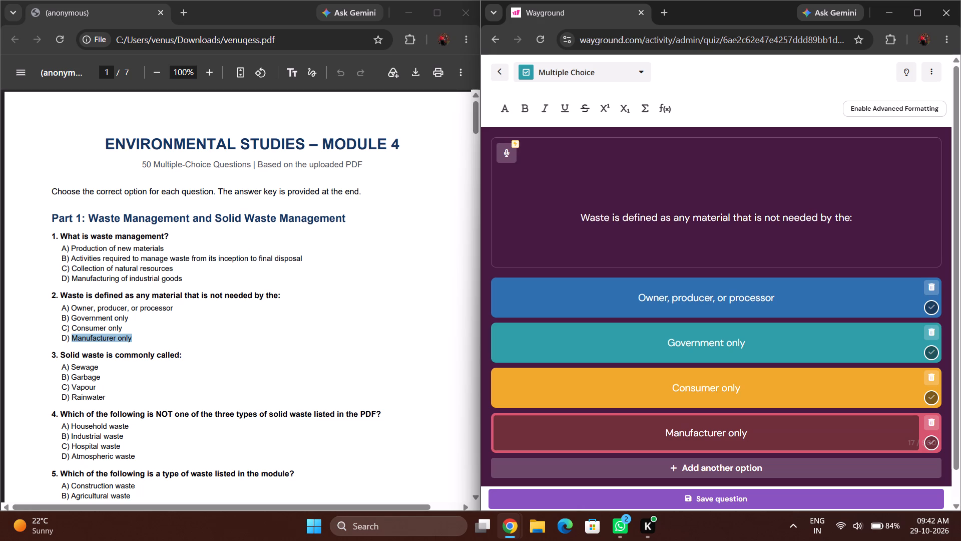
Mark "Owner, producer, or processor" as the correct answer and save the question.
{"action": "left_click", "coordinate": [931, 304]}
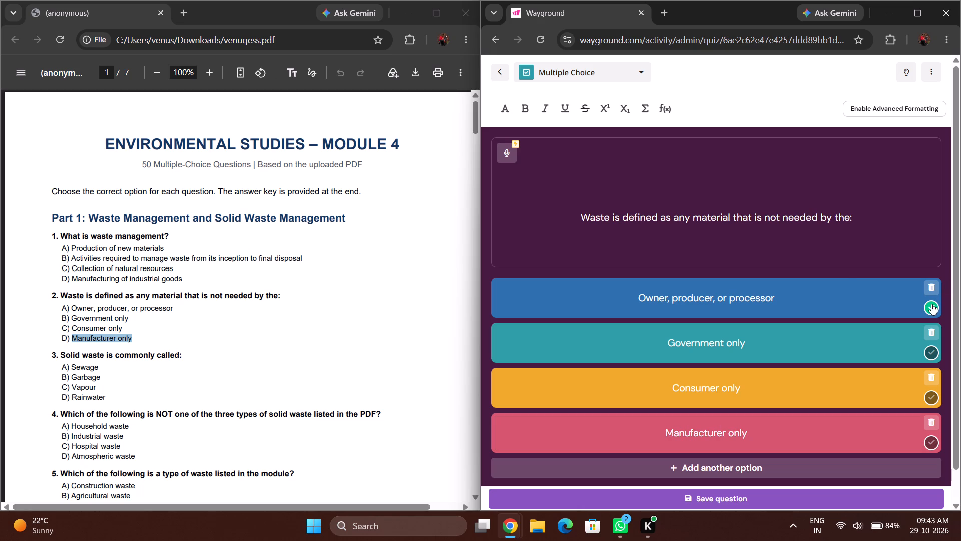
{"action": "scroll", "coordinate": [844, 248], "scroll_direction": "down", "scroll_amount": 6}
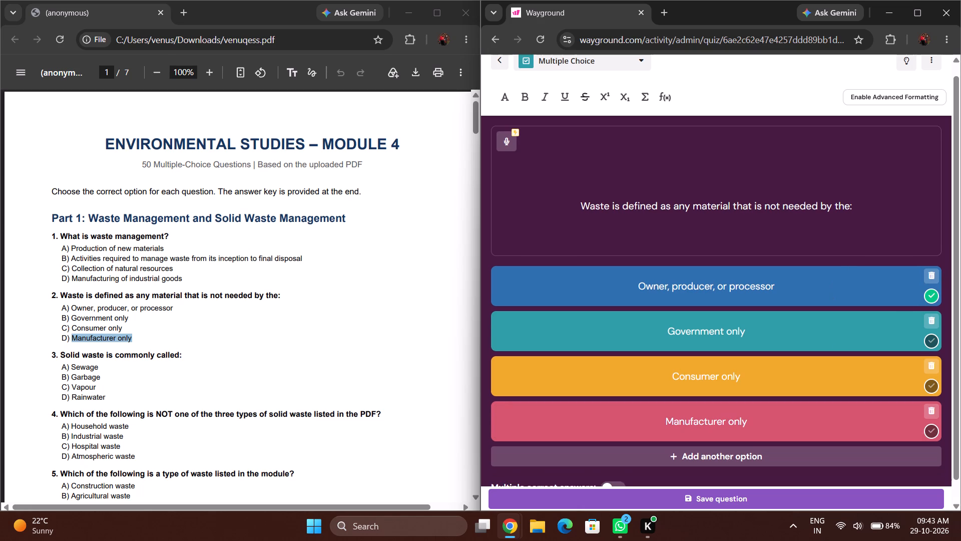
{"action": "scroll", "coordinate": [869, 169], "scroll_direction": "up", "scroll_amount": 7}
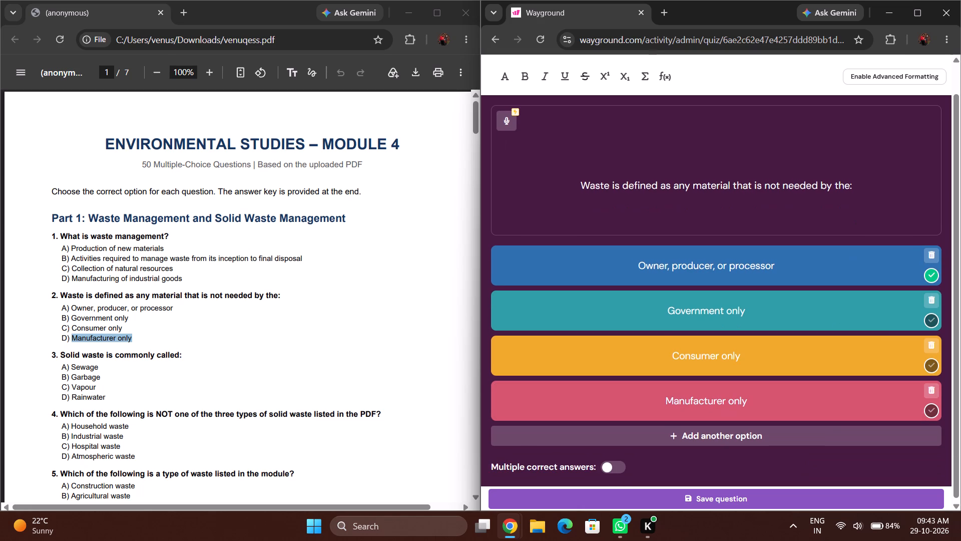
{"action": "scroll", "coordinate": [813, 164], "scroll_direction": "down", "scroll_amount": 6}
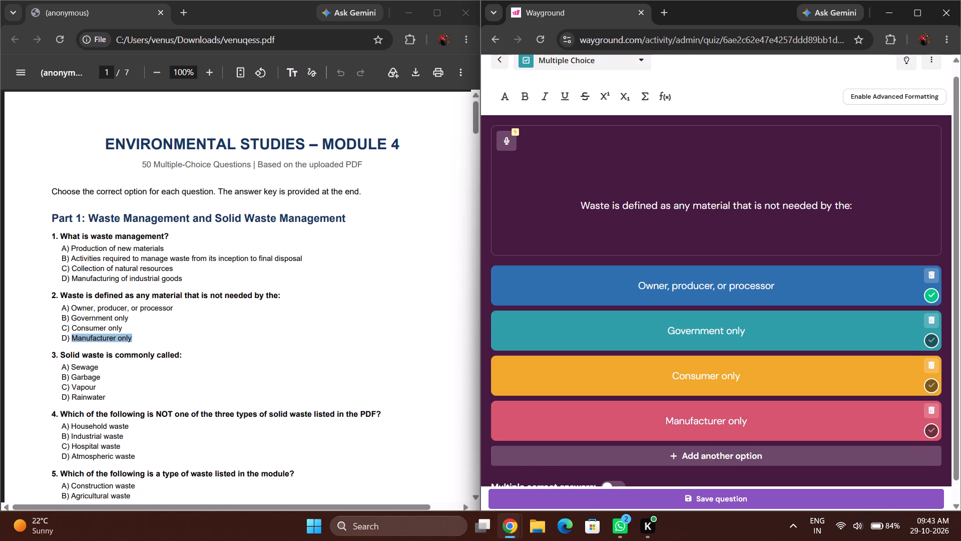
{"action": "left_click", "coordinate": [753, 498]}
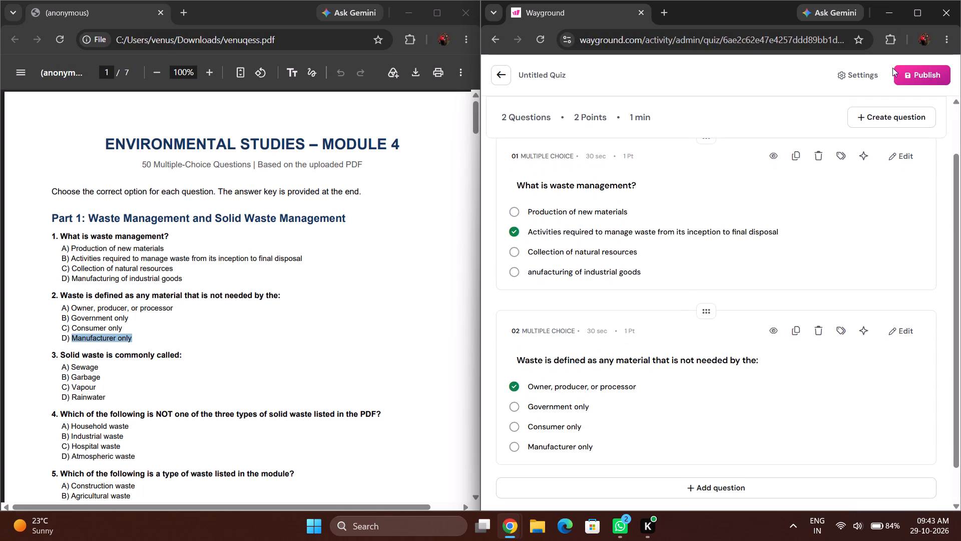
Add a new multiple choice question to the quiz in Wayground.
{"action": "left_click", "coordinate": [885, 111]}
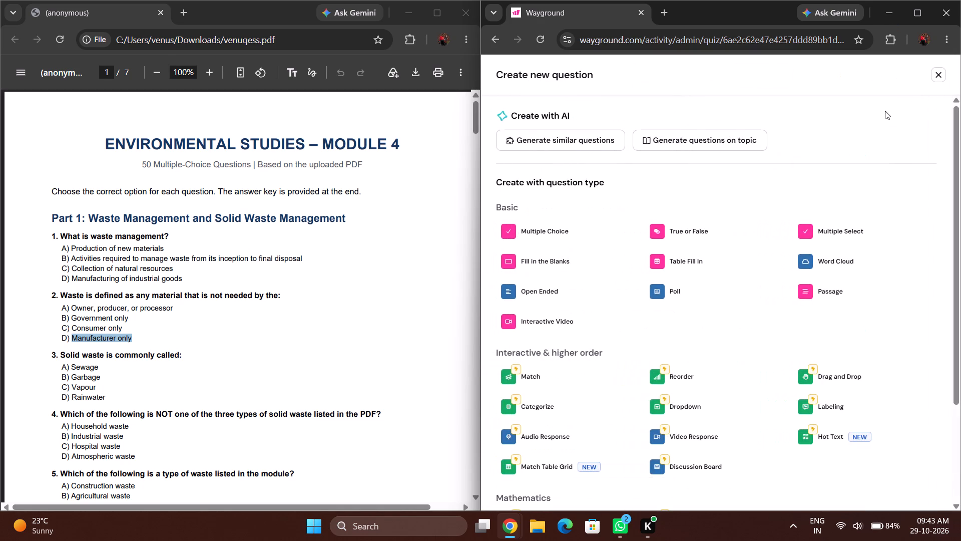
{"action": "left_click", "coordinate": [562, 229]}
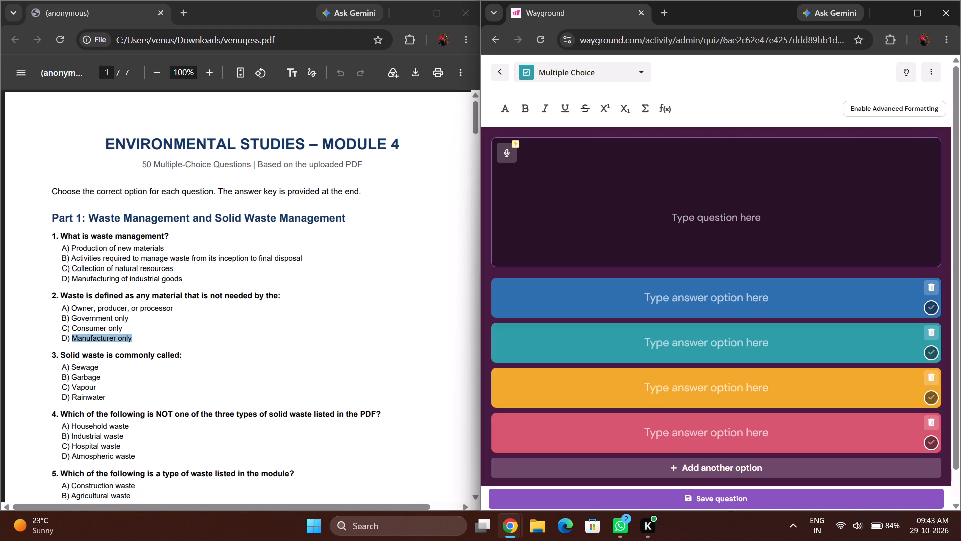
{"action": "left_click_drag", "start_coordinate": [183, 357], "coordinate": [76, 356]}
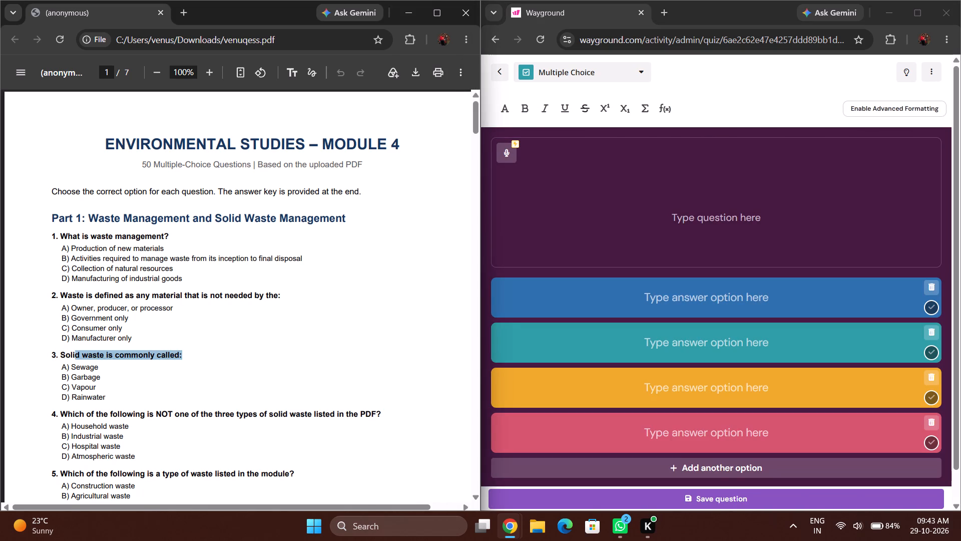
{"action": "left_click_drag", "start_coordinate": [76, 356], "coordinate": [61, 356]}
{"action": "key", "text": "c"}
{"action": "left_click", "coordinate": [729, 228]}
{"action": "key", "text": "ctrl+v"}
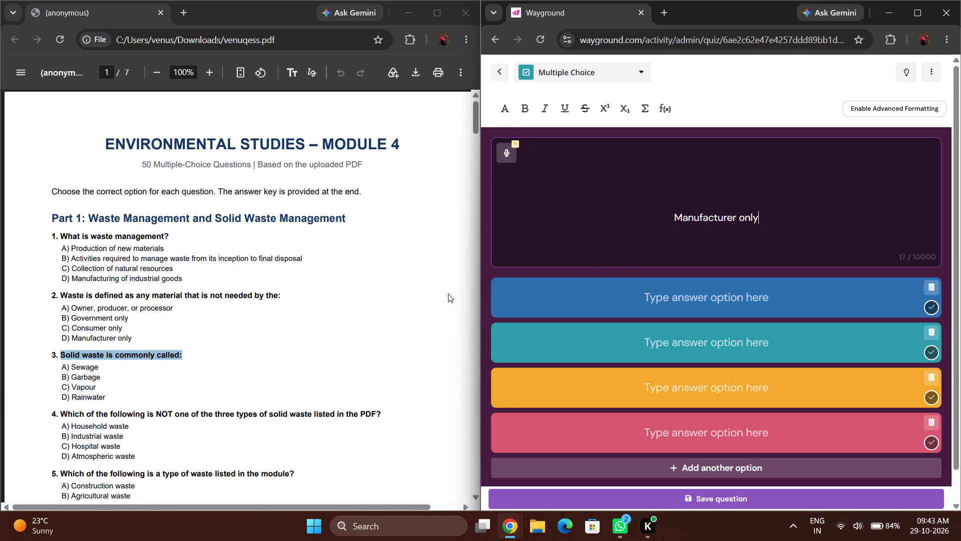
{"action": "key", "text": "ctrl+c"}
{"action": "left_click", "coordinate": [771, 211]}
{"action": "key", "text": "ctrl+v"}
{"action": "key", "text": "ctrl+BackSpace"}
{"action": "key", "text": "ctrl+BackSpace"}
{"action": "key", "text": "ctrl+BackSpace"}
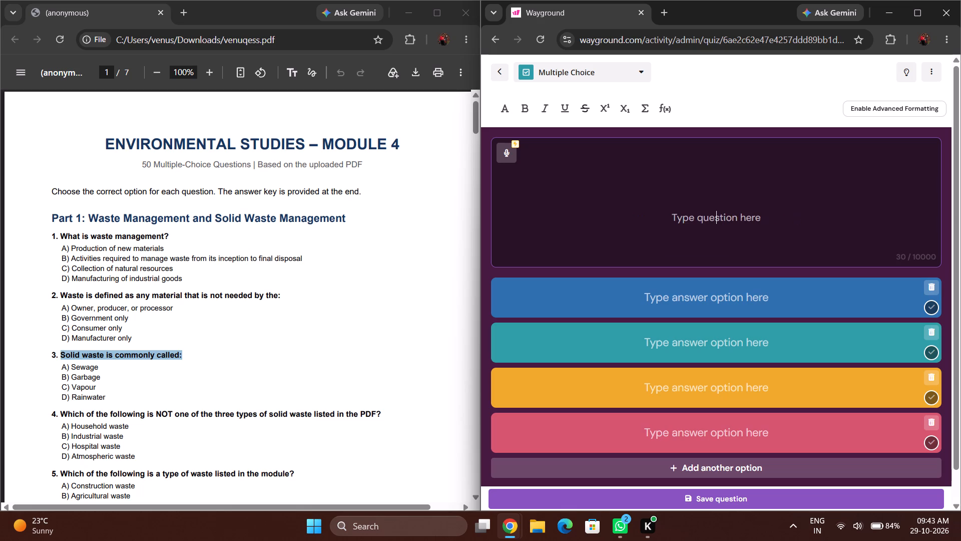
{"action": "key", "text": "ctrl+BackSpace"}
Copy question 3, "Solid waste is commonly called", from the PDF into Wayground's question field, removing the stray leading period and space.
{"action": "left_click", "coordinate": [219, 340]}
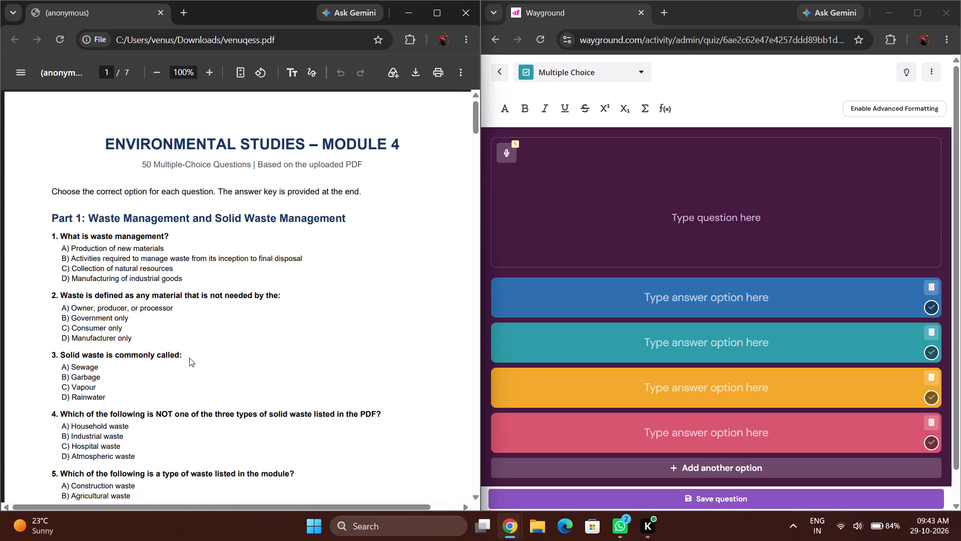
{"action": "left_click_drag", "start_coordinate": [179, 357], "coordinate": [55, 356]}
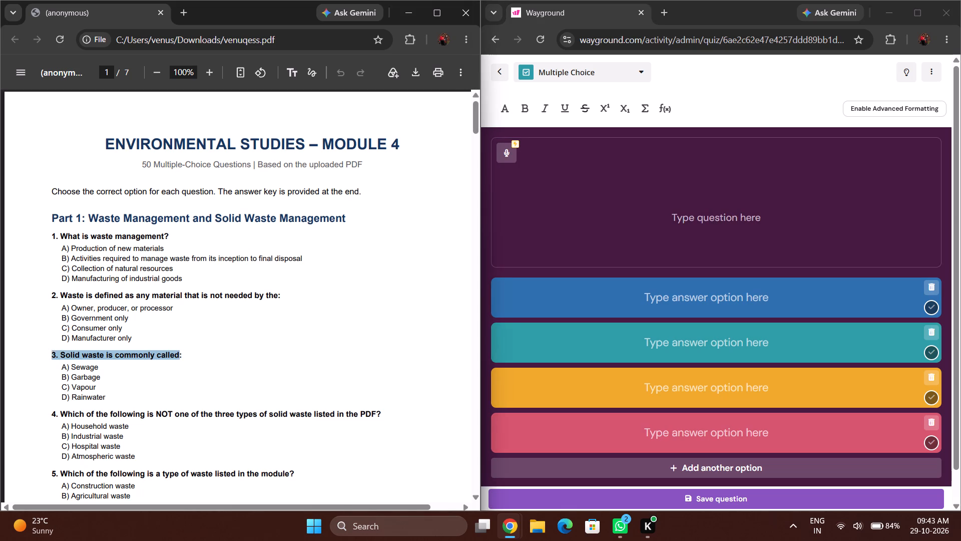
{"action": "left_click_drag", "start_coordinate": [55, 356], "coordinate": [57, 358]}
{"action": "key", "text": "ctrl+c"}
{"action": "left_click", "coordinate": [653, 198]}
{"action": "key", "text": "ctrl+v"}
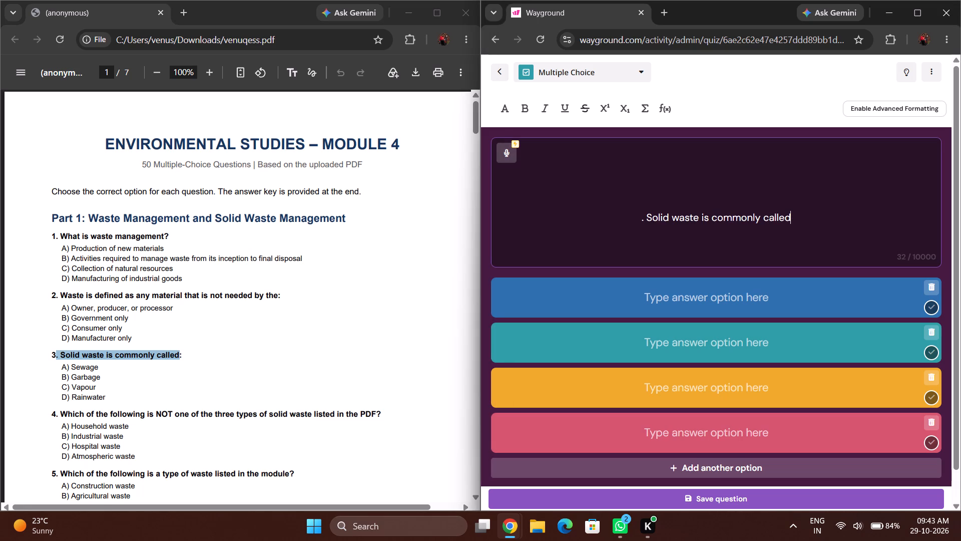
{"action": "left_click", "coordinate": [648, 220]}
{"action": "key", "text": "BackSpace"}
{"action": "key", "text": "BackSpace"}
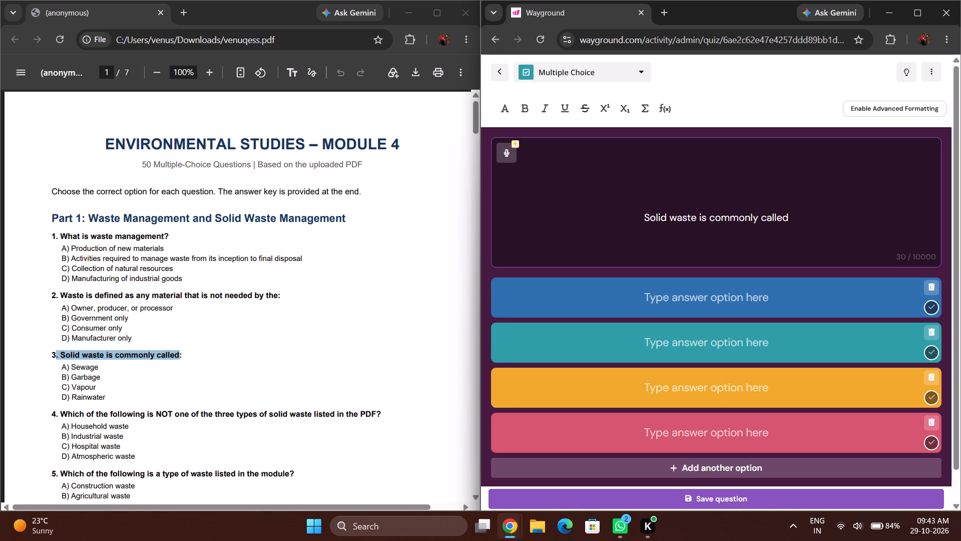
Append a space and a colon to the end of the question text "Solid waste is commonly called".
{"action": "key", "text": "Right"}
{"action": "key", "text": "Right"}
{"action": "key", "text": "Right"}
{"action": "key", "text": "Right"}
{"action": "key", "text": "Right"}
{"action": "key", "text": "Right"}
{"action": "key", "text": "Right"}
{"action": "key", "text": "Right"}
{"action": "key", "text": "Right"}
{"action": "key", "text": "Right"}
{"action": "key", "text": "Right"}
{"action": "key", "text": "Right"}
{"action": "key", "text": "Right"}
{"action": "key", "text": "Right"}
{"action": "key", "text": "Right"}
{"action": "key", "text": "Right"}
{"action": "key", "text": "Right"}
{"action": "key", "text": "Right"}
{"action": "key", "text": "Right"}
{"action": "key", "text": "Right"}
{"action": "key", "text": "space"}
{"action": "type", "text": ":"}
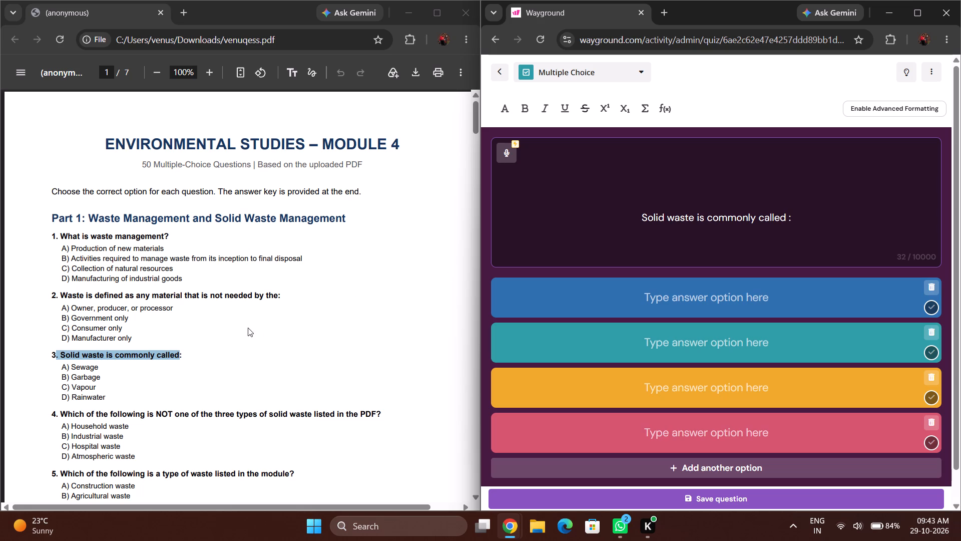
Copy option A of question 3, "Sewage", from the PDF into Wayground's first answer option.
{"action": "left_click_drag", "start_coordinate": [98, 366], "coordinate": [78, 370]}
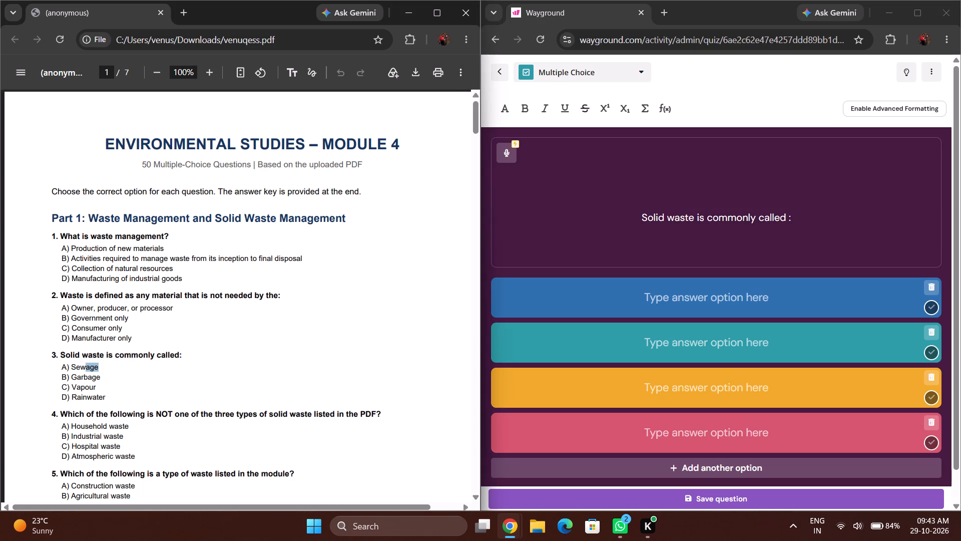
{"action": "left_click_drag", "start_coordinate": [78, 370], "coordinate": [72, 366]}
{"action": "key", "text": "ctrl+c"}
{"action": "left_click", "coordinate": [665, 291]}
{"action": "key", "text": "ctrl+v"}
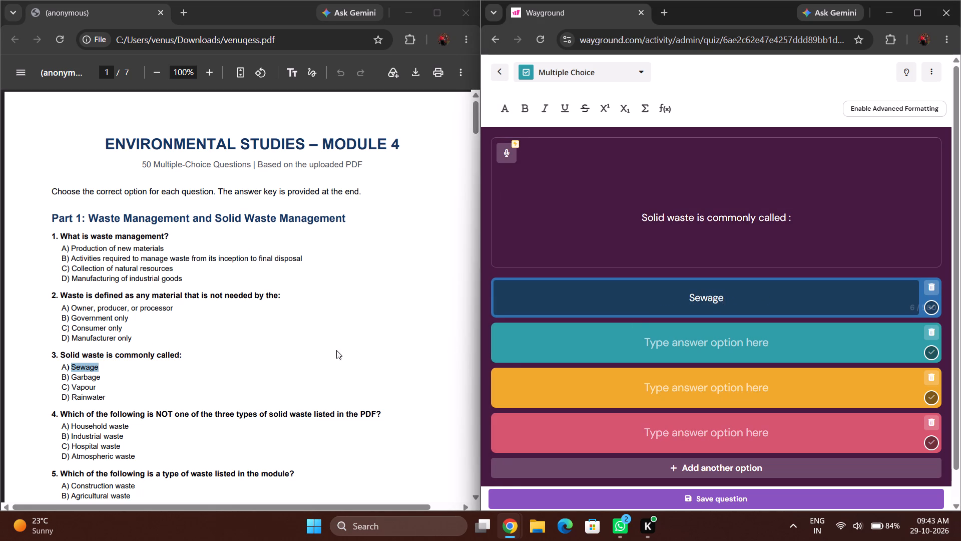
Copy option B of question 3, "Garbage", from the PDF into Wayground's second answer option.
{"action": "left_click_drag", "start_coordinate": [99, 380], "coordinate": [71, 379]}
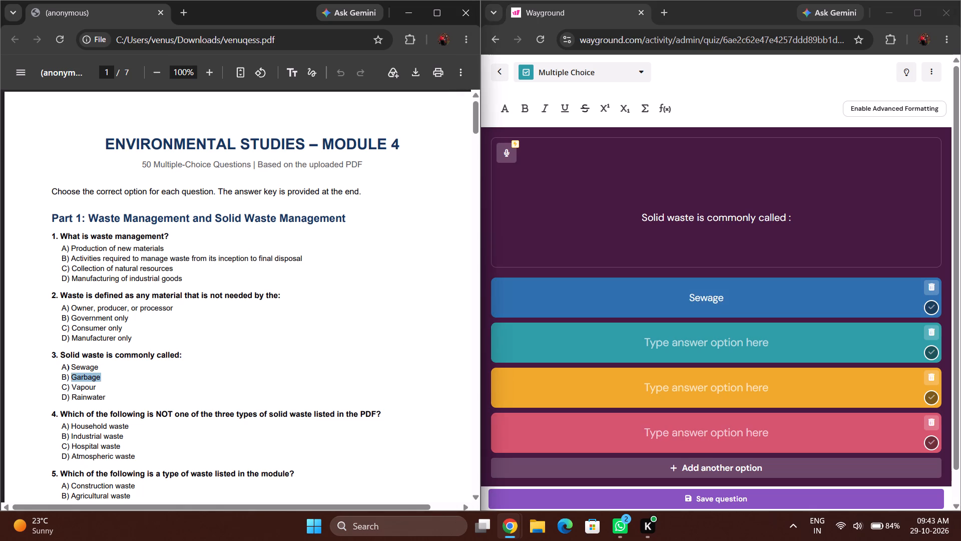
{"action": "left_click_drag", "start_coordinate": [71, 379], "coordinate": [71, 378]}
{"action": "key", "text": "ctrl+v"}
{"action": "key", "text": "ctrl+c"}
{"action": "left_click", "coordinate": [606, 345]}
{"action": "key", "text": "ctrl+v"}
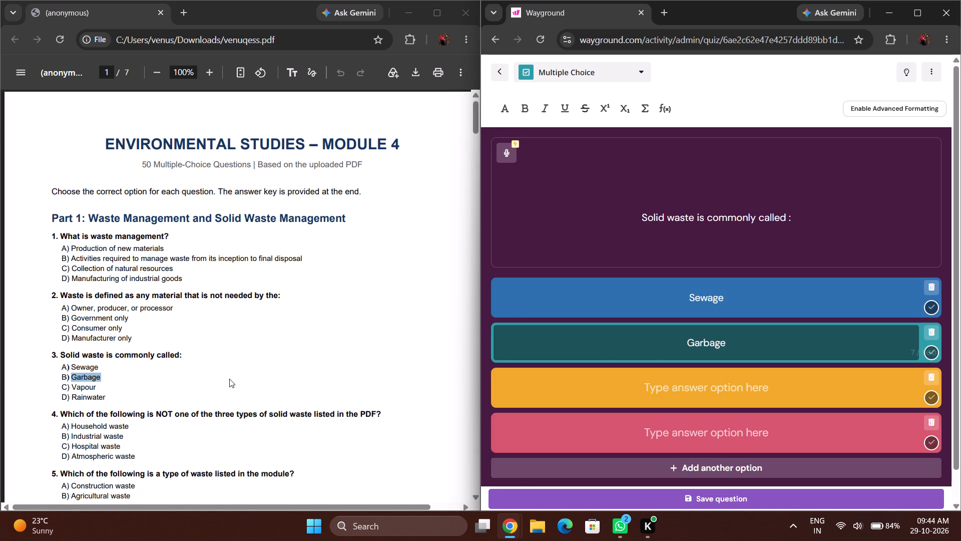
Copy option C of question 3, "Vapour", from the PDF into Wayground's third answer option.
{"action": "left_click_drag", "start_coordinate": [98, 389], "coordinate": [85, 389]}
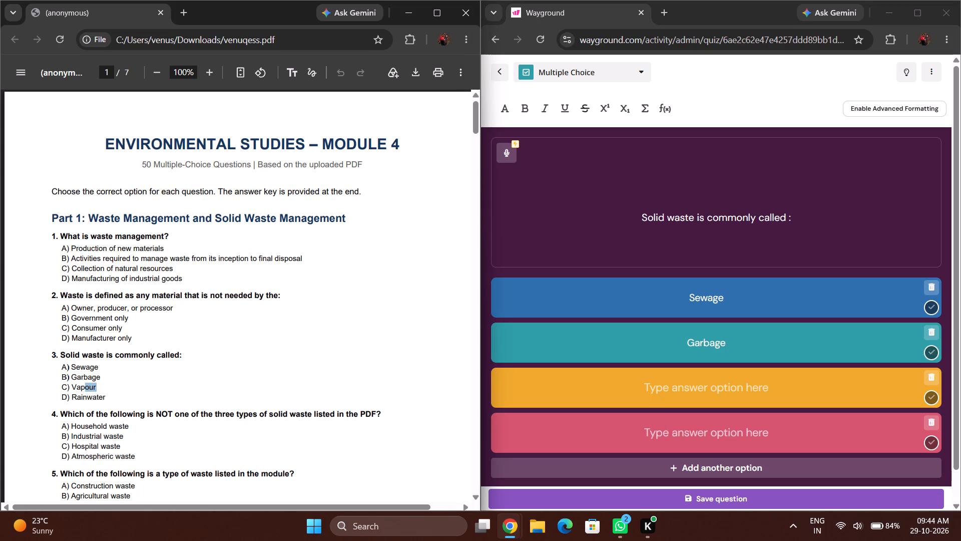
{"action": "left_click_drag", "start_coordinate": [85, 389], "coordinate": [71, 386]}
{"action": "key", "text": "ctrl+c"}
{"action": "left_click", "coordinate": [710, 382]}
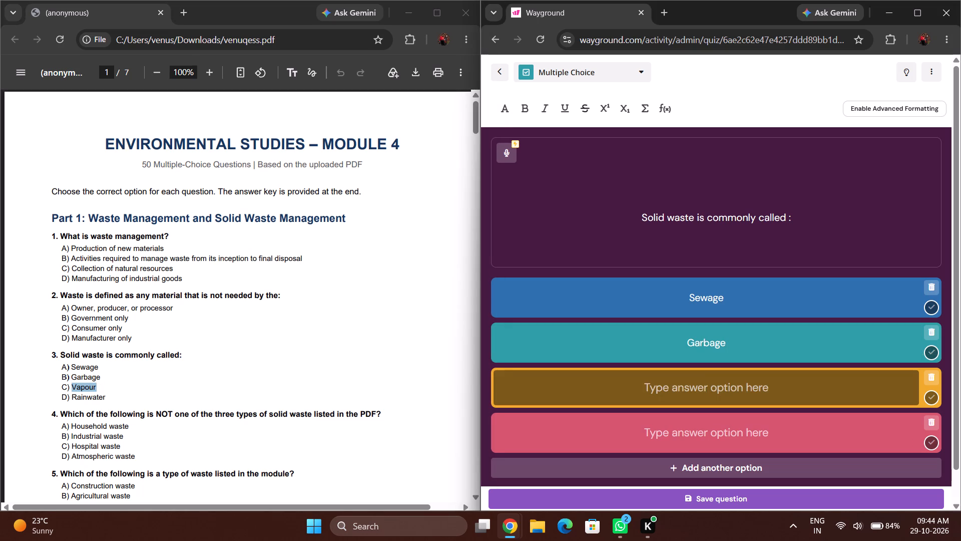
{"action": "key", "text": "ctrl+v"}
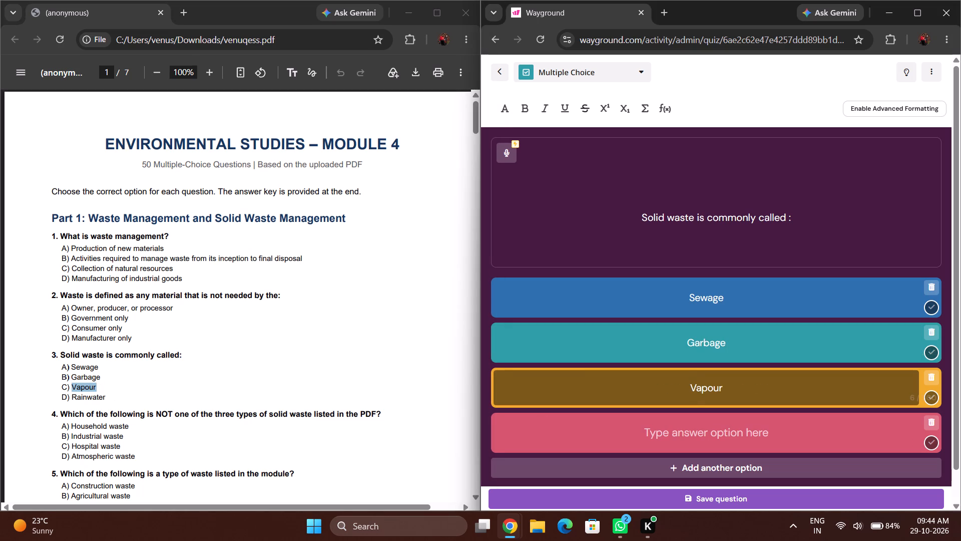
Copy option D of question 3, "Rainwater", from the PDF into Wayground's fourth answer option.
{"action": "left_click_drag", "start_coordinate": [102, 398], "coordinate": [74, 398]}
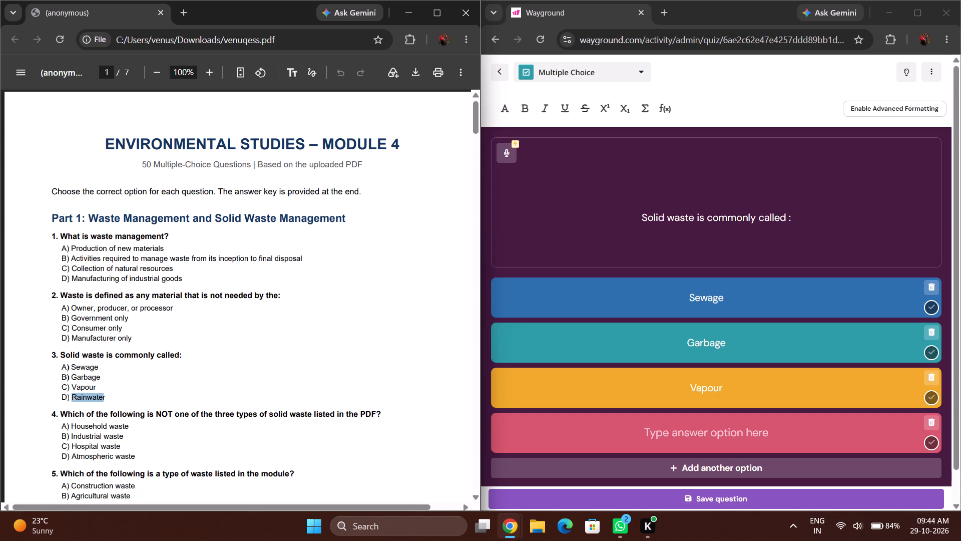
{"action": "left_click", "coordinate": [124, 399]}
{"action": "left_click_drag", "start_coordinate": [110, 399], "coordinate": [75, 397]}
{"action": "left_click_drag", "start_coordinate": [75, 397], "coordinate": [74, 402]}
{"action": "key", "text": "ctrl+c"}
{"action": "left_click", "coordinate": [643, 440]}
{"action": "key", "text": "ctrl+v"}
Mark "Garbage" as the correct answer of the solid waste question.
{"action": "scroll", "coordinate": [643, 440], "scroll_direction": "down", "scroll_amount": 5}
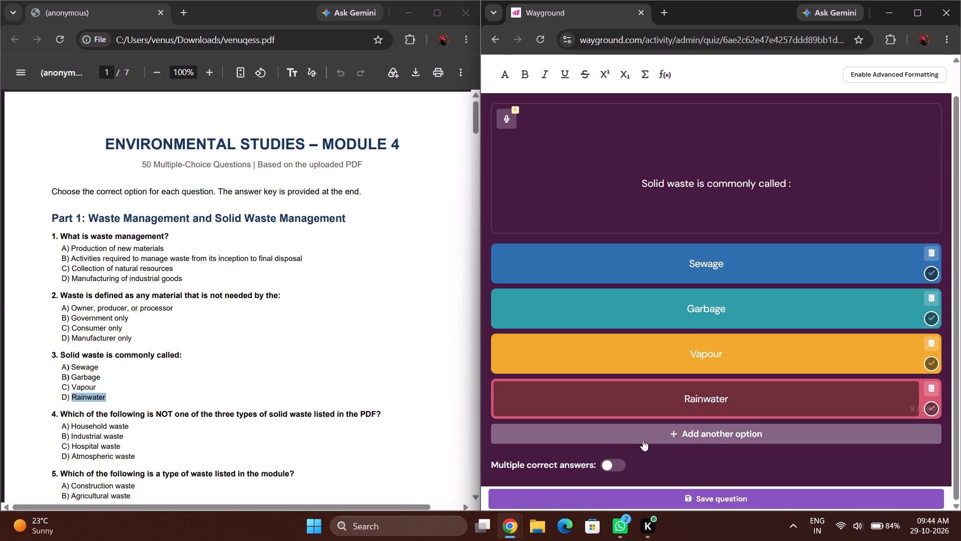
{"action": "left_click", "coordinate": [934, 318]}
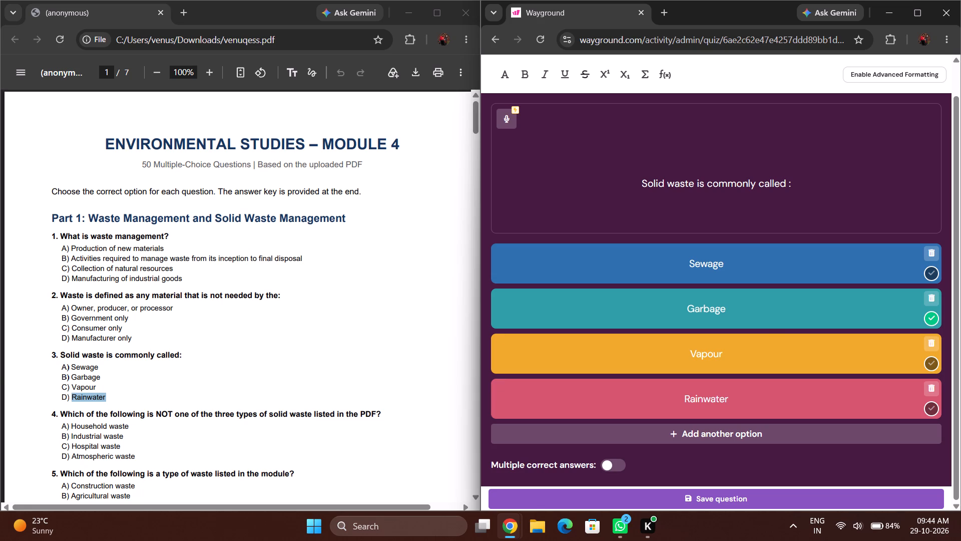
Save question 3 and create a new Multiple Choice question with the PDF's question 4 text about the three types of solid waste.
{"action": "left_click_drag", "start_coordinate": [61, 409], "coordinate": [368, 396]}
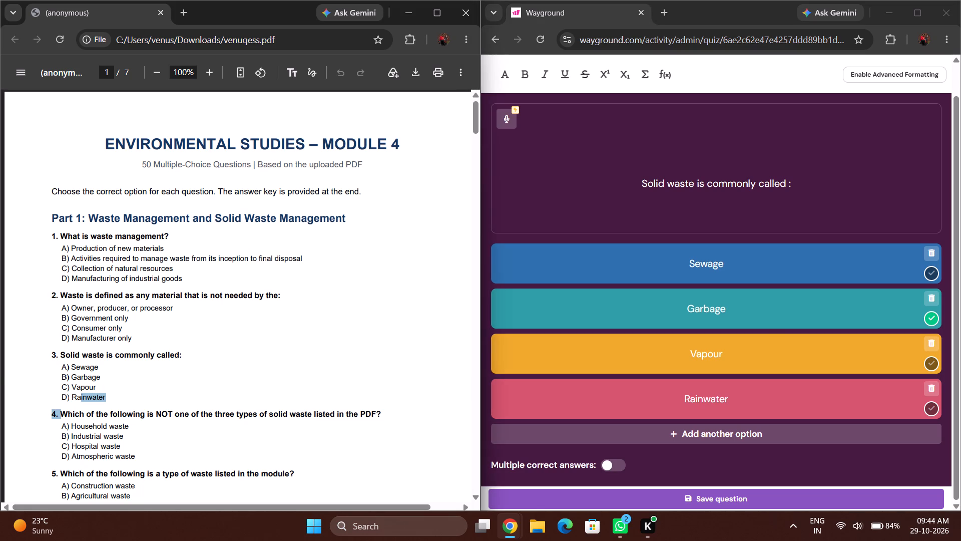
{"action": "left_click_drag", "start_coordinate": [368, 396], "coordinate": [388, 413]}
{"action": "key", "text": "ctrl+c"}
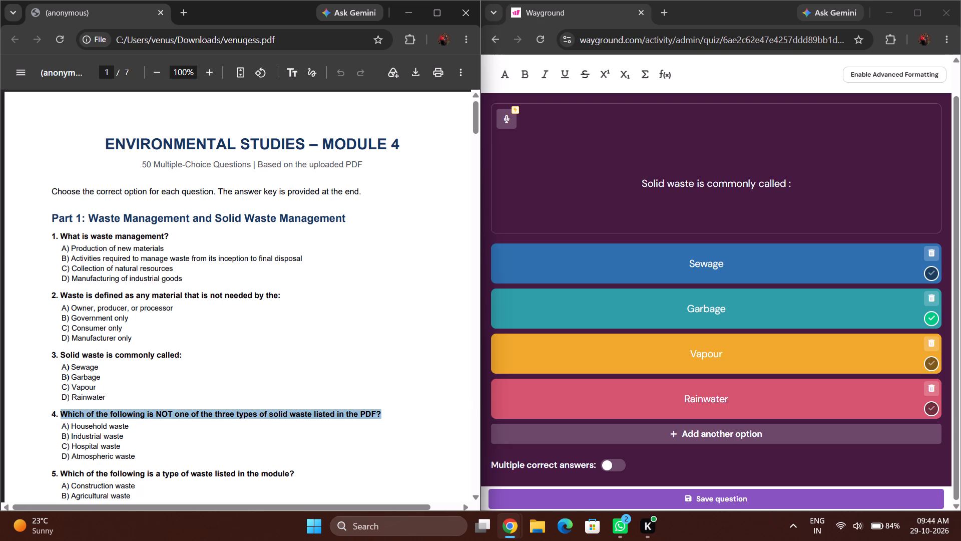
{"action": "left_click", "coordinate": [778, 507]}
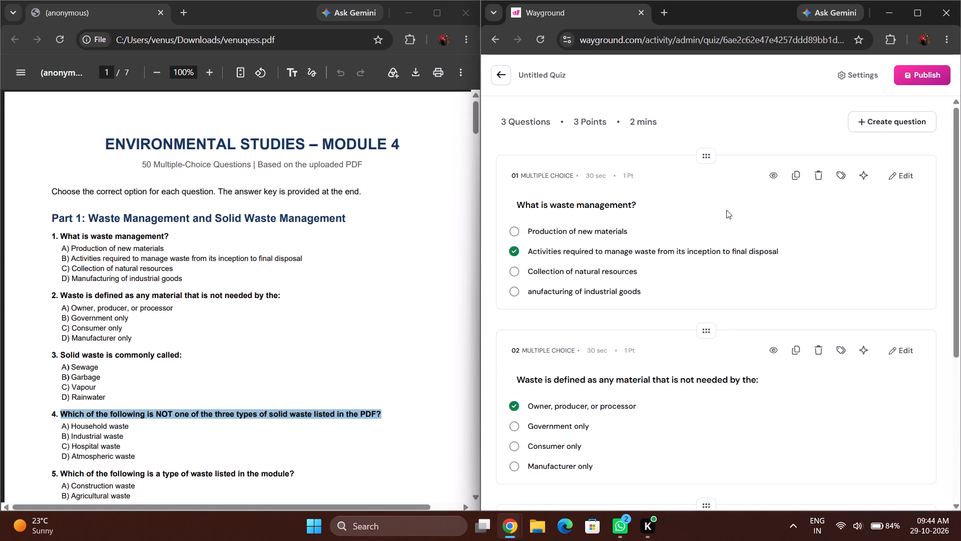
{"action": "left_click", "coordinate": [893, 116]}
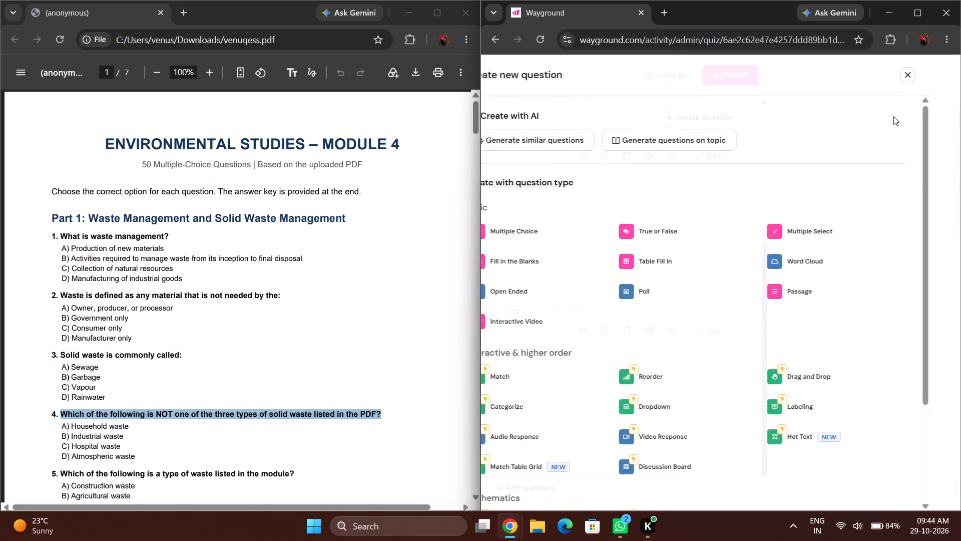
{"action": "left_click", "coordinate": [545, 237]}
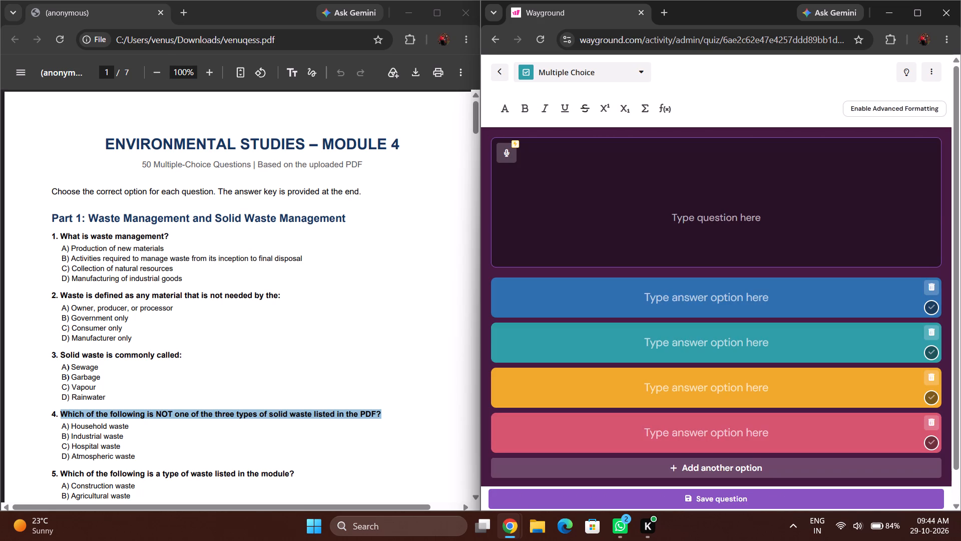
{"action": "left_click", "coordinate": [648, 202]}
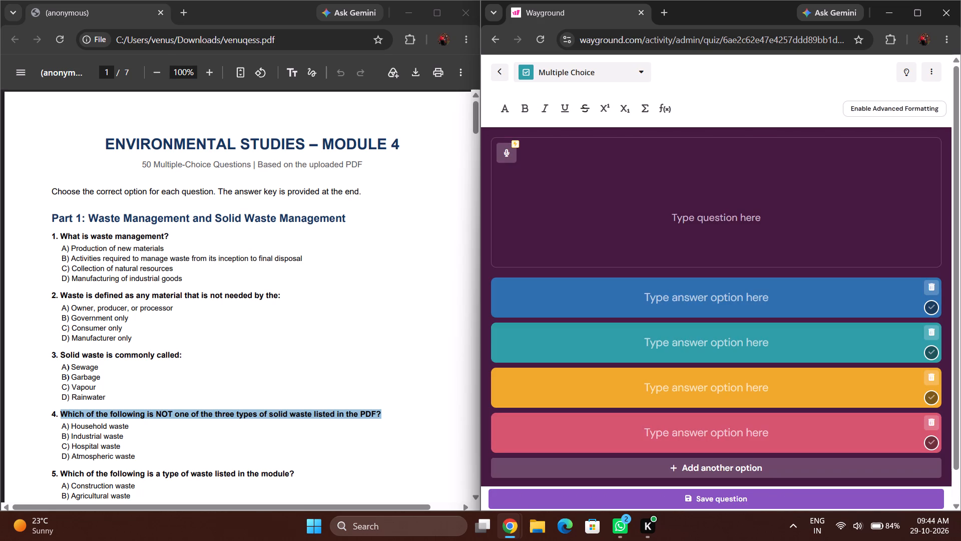
{"action": "key", "text": "ctrl+v"}
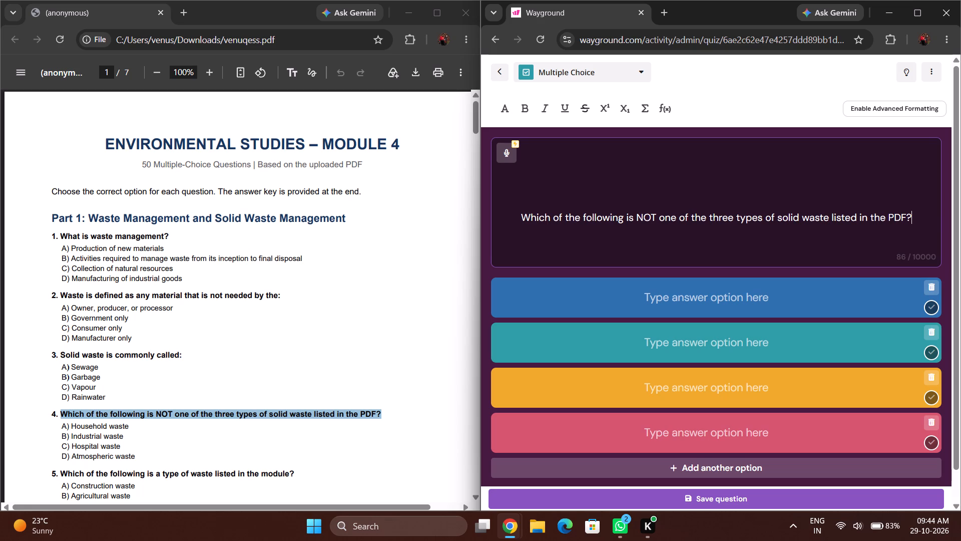
Copy option A of question 4, "Household waste", from the PDF into Wayground's first answer option.
{"action": "left_click_drag", "start_coordinate": [130, 424], "coordinate": [71, 429]}
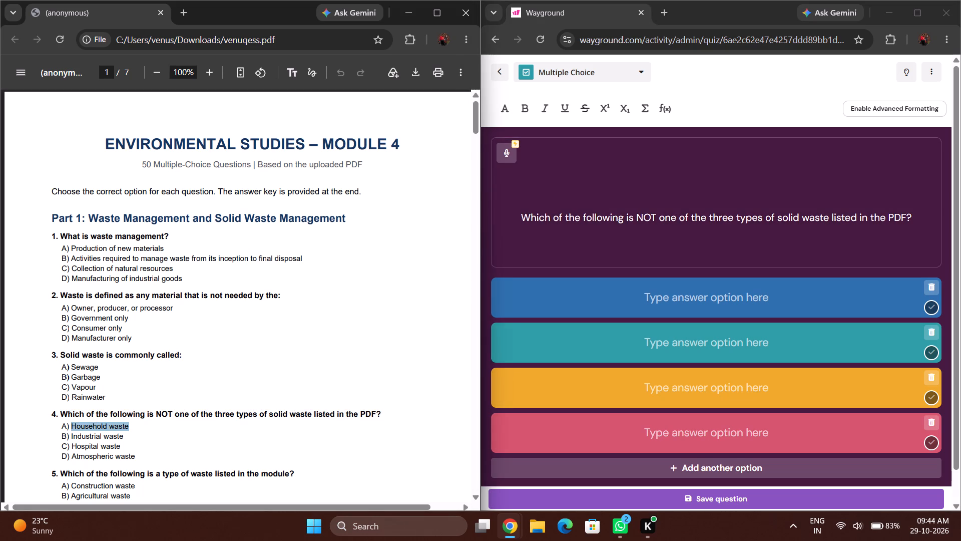
{"action": "key", "text": "ctrl+c"}
{"action": "left_click", "coordinate": [675, 297]}
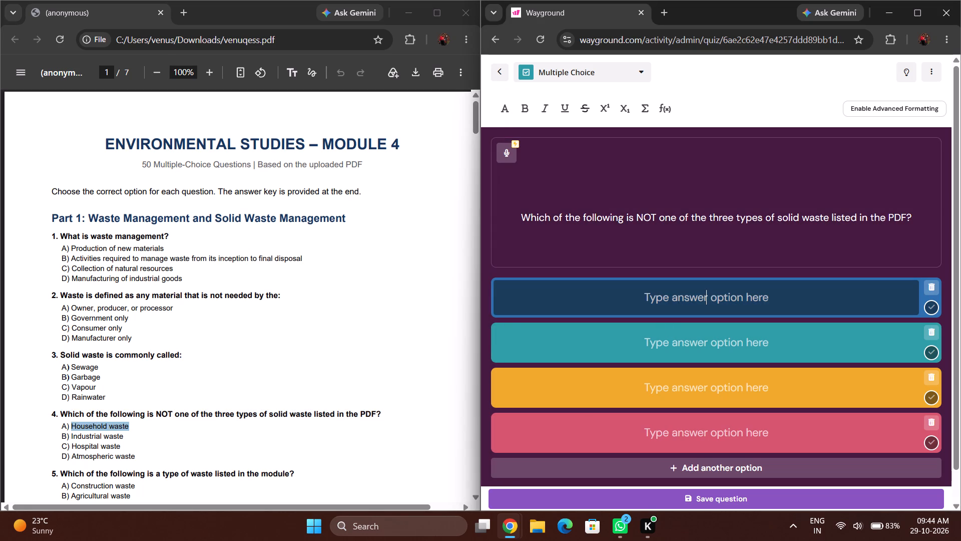
{"action": "key", "text": "ctrl+v"}
Copy option B of question 4 from the PDF into Wayground's second answer option, trimming the "B)" prefix to leave "Industrial waste".
{"action": "left_click", "coordinate": [130, 433]}
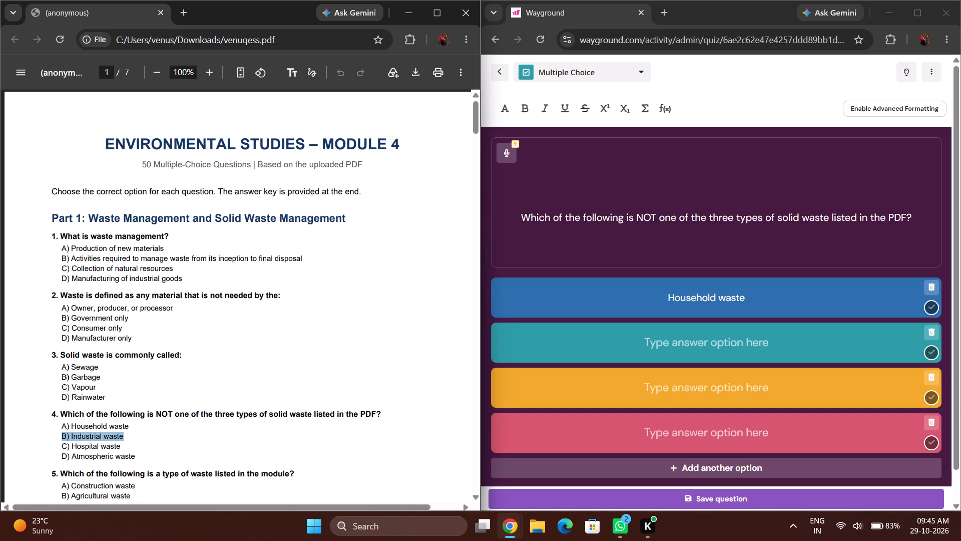
{"action": "key", "text": "ctrl+c"}
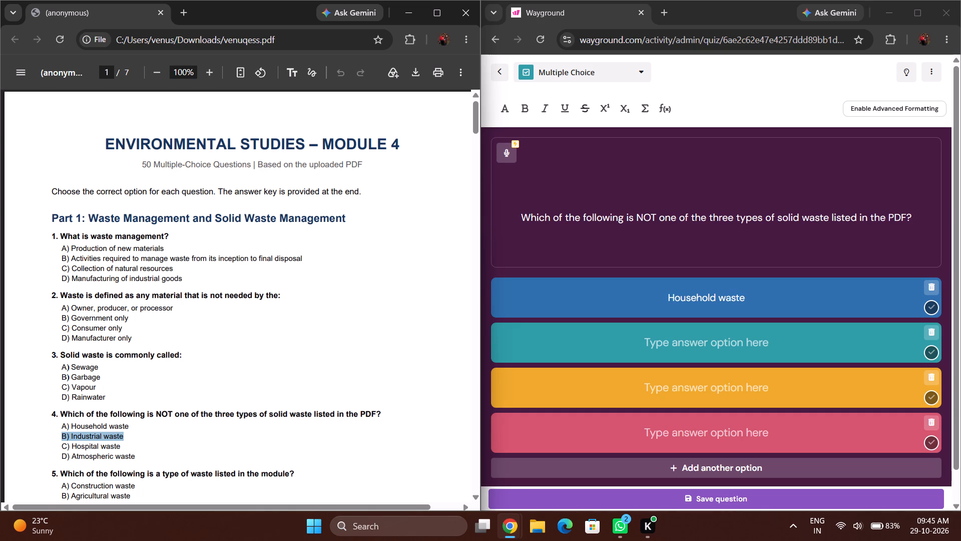
{"action": "left_click", "coordinate": [643, 350]}
{"action": "key", "text": "ctrl+c"}
{"action": "key", "text": "ctrl+v"}
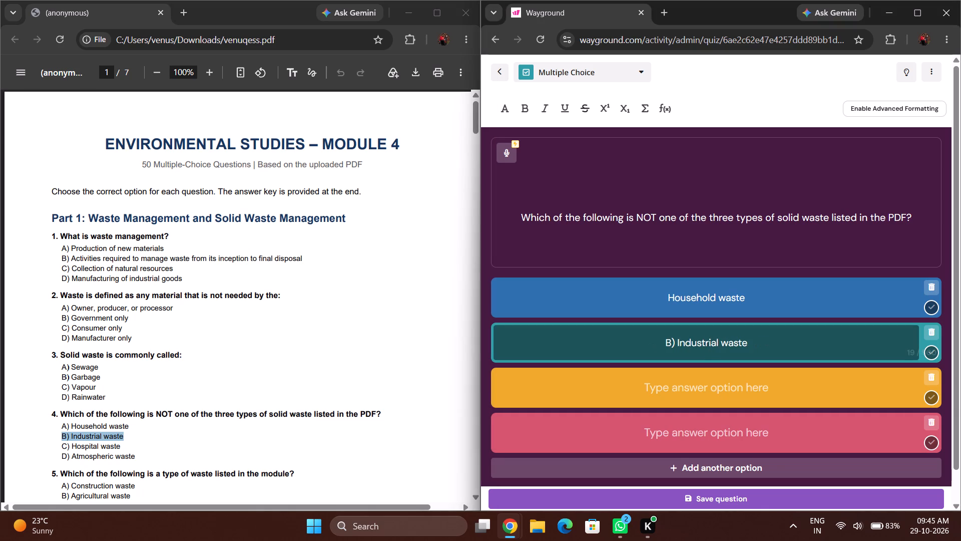
{"action": "left_click", "coordinate": [679, 344]}
{"action": "key", "text": "Left"}
{"action": "key", "text": "BackSpace"}
{"action": "key", "text": "BackSpace"}
{"action": "key", "text": "BackSpace"}
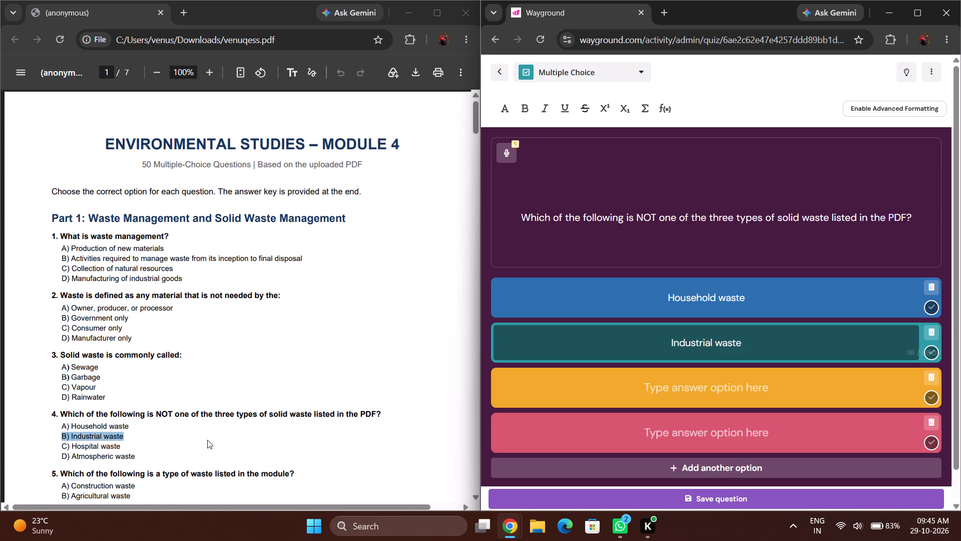
Copy option C of question 4, "Hospital waste", from the PDF into Wayground's third answer option.
{"action": "left_click_drag", "start_coordinate": [126, 443], "coordinate": [77, 447]}
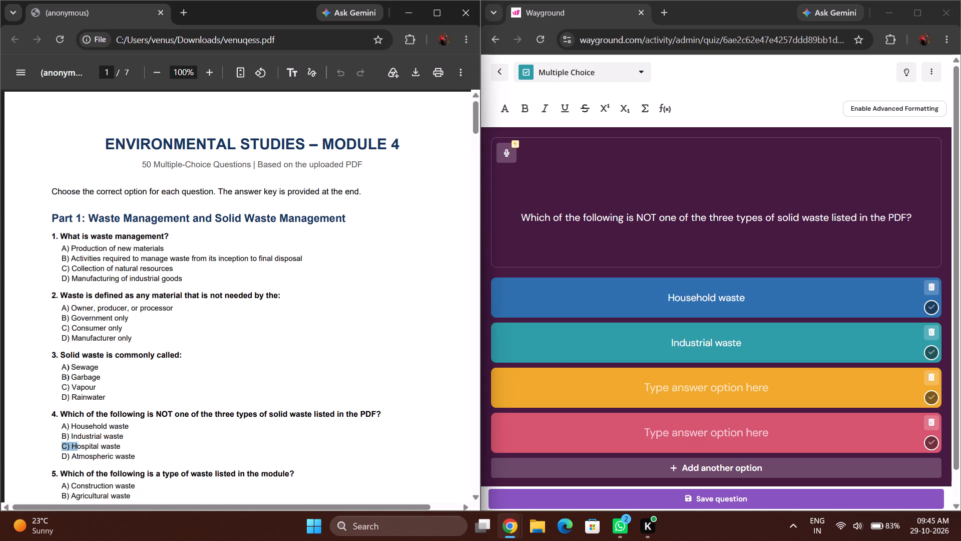
{"action": "left_click_drag", "start_coordinate": [77, 447], "coordinate": [102, 447]}
{"action": "left_click", "coordinate": [67, 446]}
{"action": "left_click_drag", "start_coordinate": [70, 446], "coordinate": [124, 446]}
{"action": "key", "text": "ctrl+c"}
{"action": "left_click", "coordinate": [736, 386]}
{"action": "key", "text": "ctrl+v"}
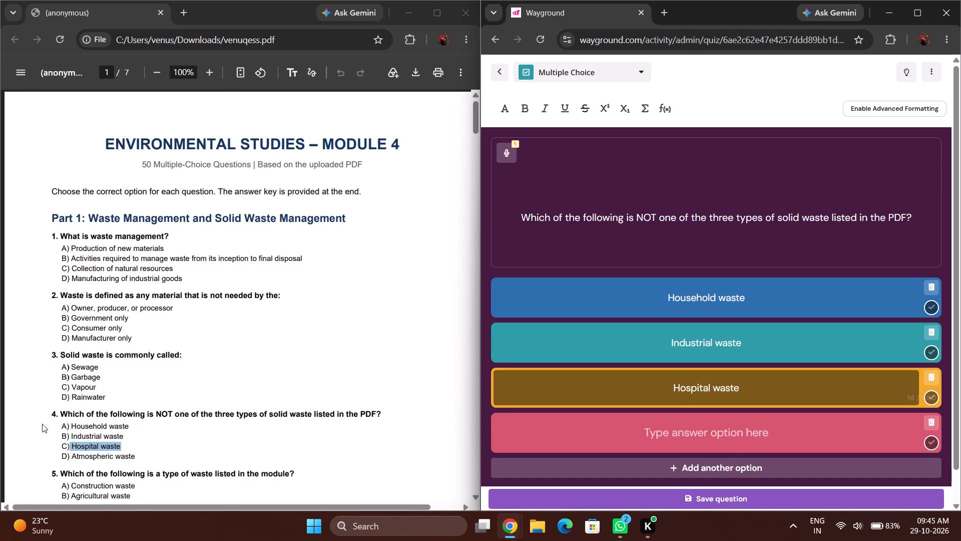
Copy option D of question 4, "Atmospheric waste", from the PDF into Wayground's fourth answer option.
{"action": "left_click_drag", "start_coordinate": [71, 458], "coordinate": [167, 461]}
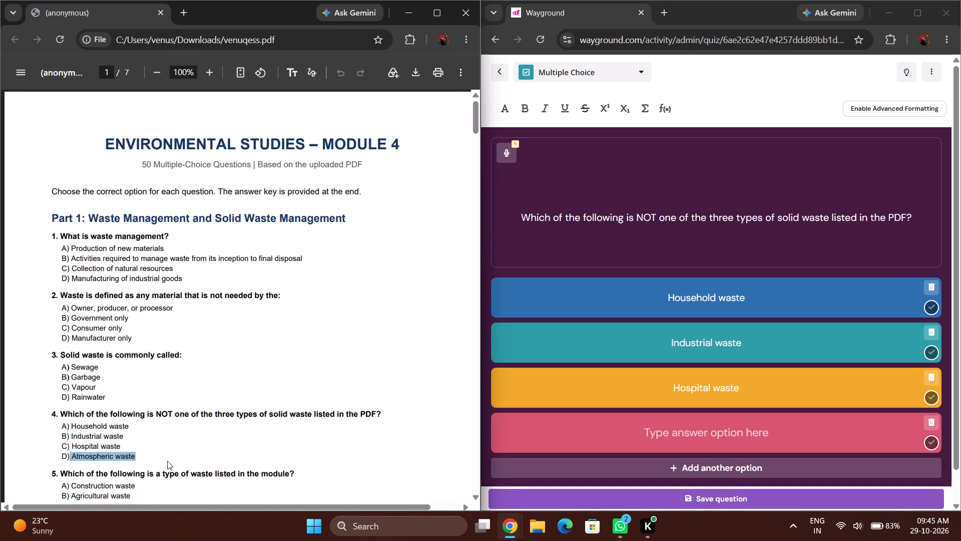
{"action": "key", "text": "ctrl+c"}
{"action": "left_click", "coordinate": [739, 443]}
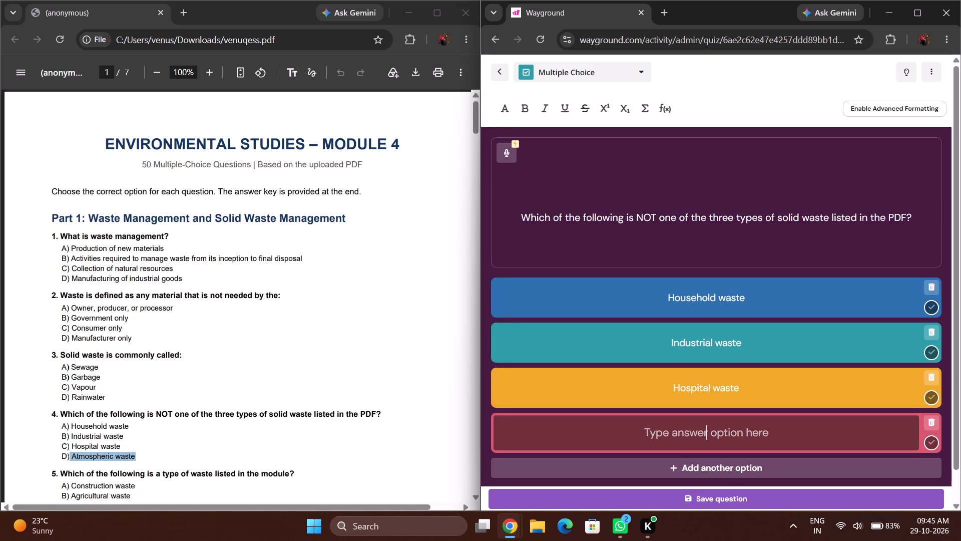
{"action": "key", "text": "ctrl+v"}
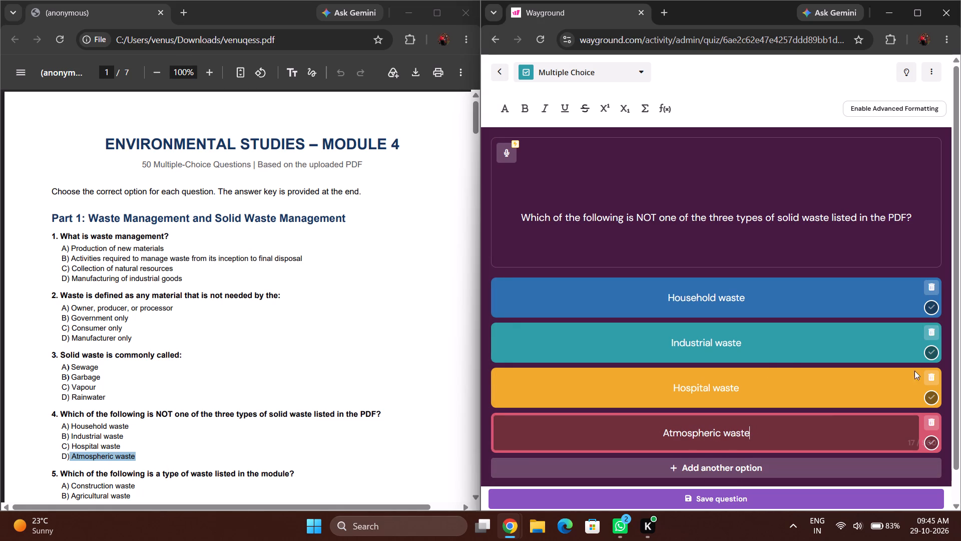
Mark "Atmospheric waste" as the correct answer of question 4 and save the question.
{"action": "left_click", "coordinate": [934, 448]}
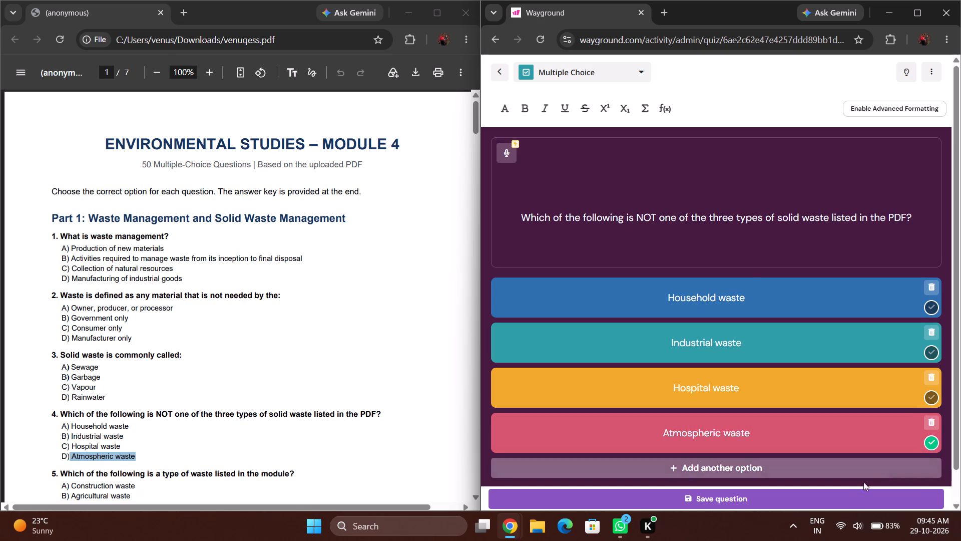
{"action": "left_click", "coordinate": [849, 497]}
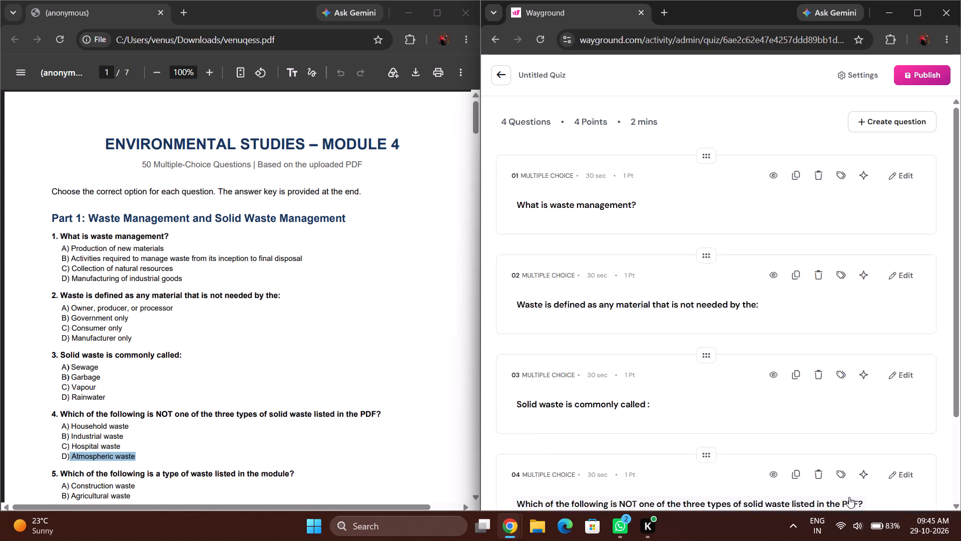
Create a new Multiple Choice question with question 5's text from the PDF, "Which of the following is a type of waste listed in the module?".
{"action": "left_click", "coordinate": [871, 114]}
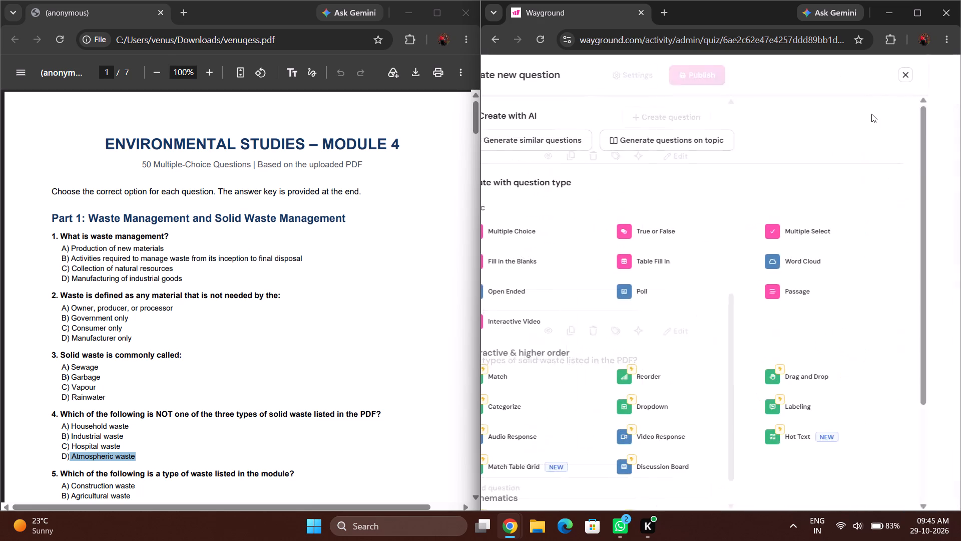
{"action": "left_click", "coordinate": [527, 240]}
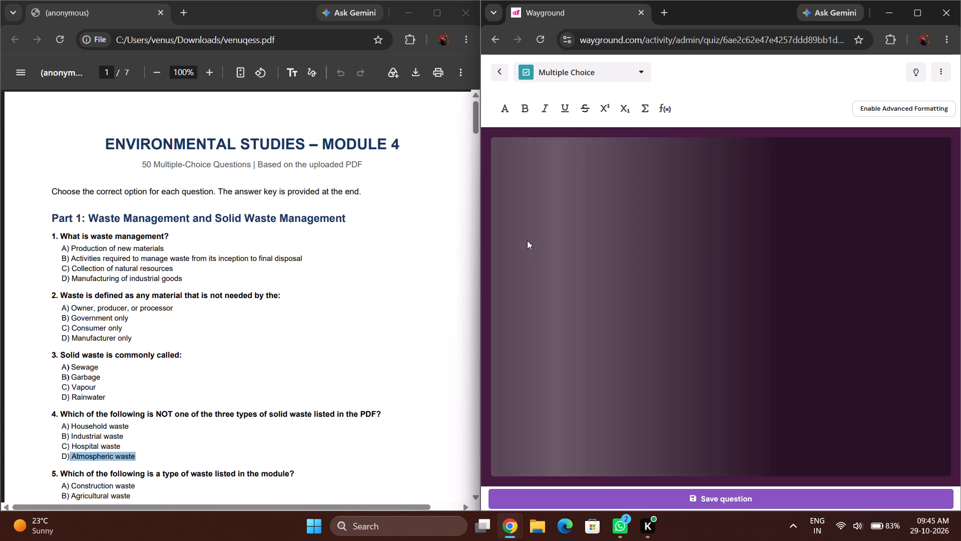
{"action": "scroll", "coordinate": [92, 415], "scroll_direction": "down", "scroll_amount": 2}
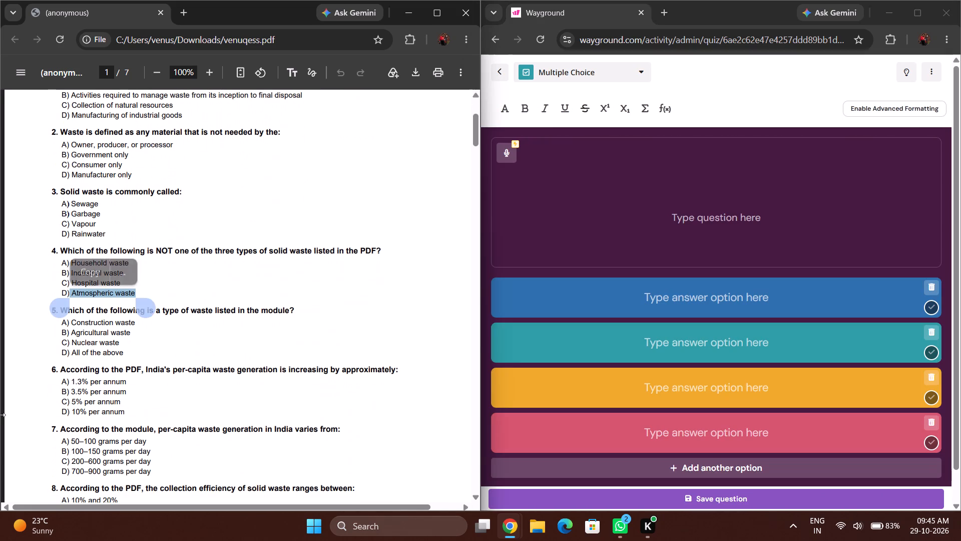
{"action": "left_click", "coordinate": [46, 353]}
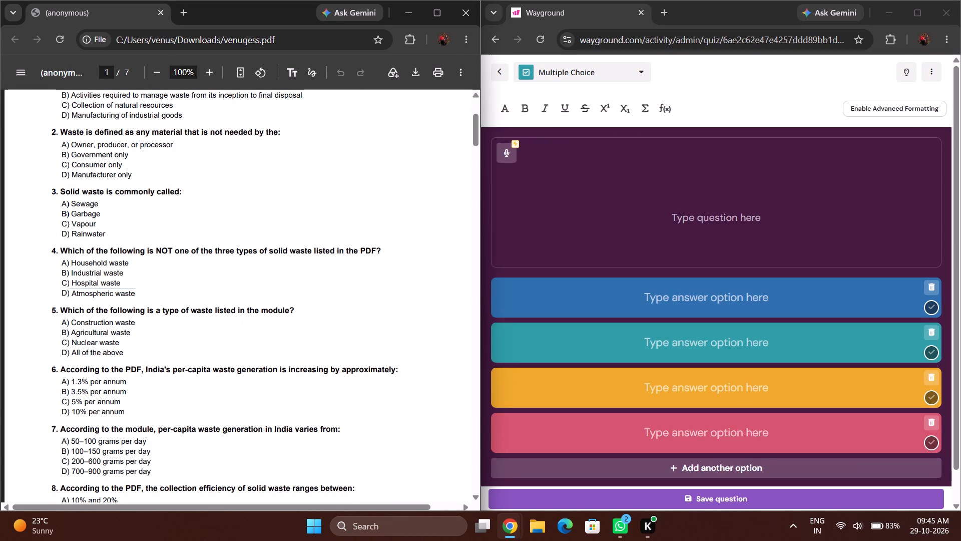
{"action": "left_click_drag", "start_coordinate": [61, 312], "coordinate": [306, 308]}
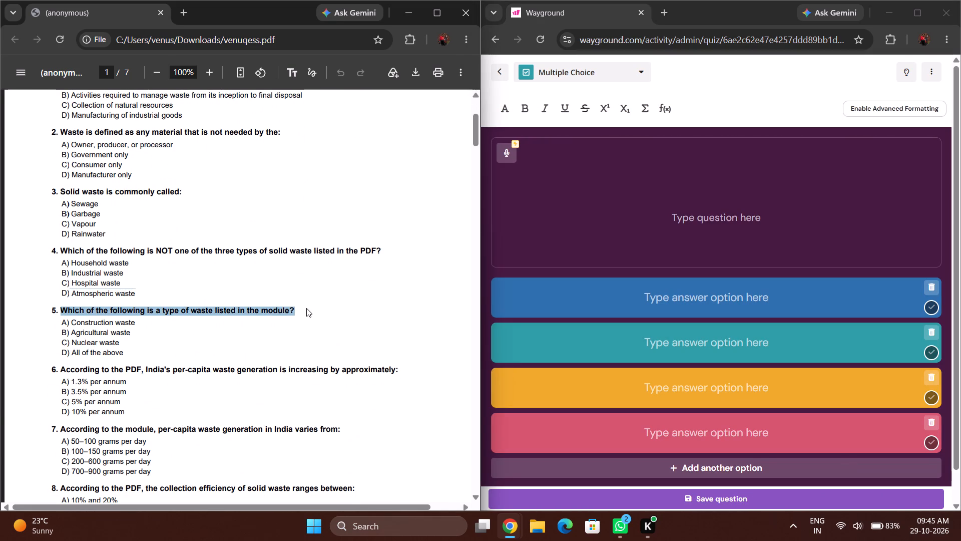
{"action": "key", "text": "ctrl+c"}
{"action": "left_click", "coordinate": [677, 213]}
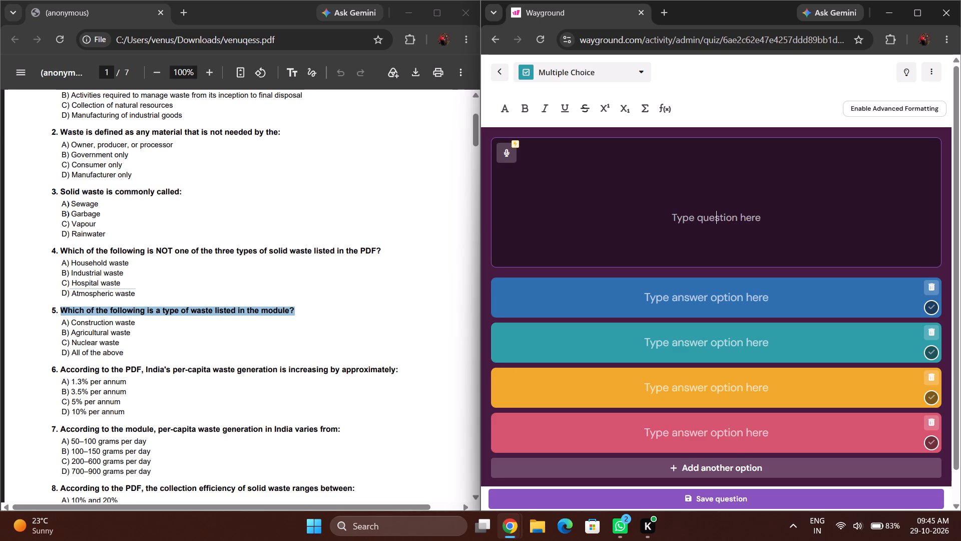
{"action": "key", "text": "ctrl+v"}
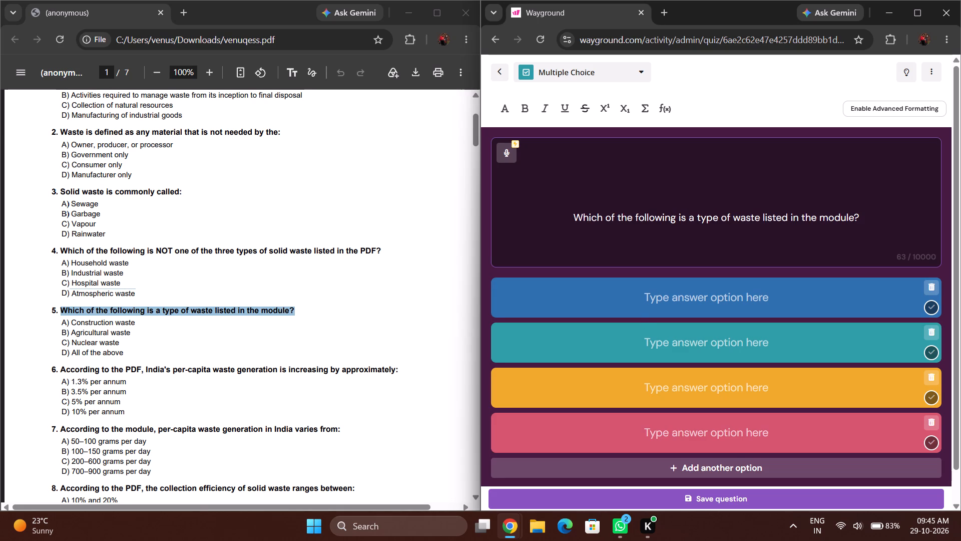
Copy option A of question 5, "Construction waste", from the PDF into Wayground's first answer option.
{"action": "left_click_drag", "start_coordinate": [135, 321], "coordinate": [78, 318]}
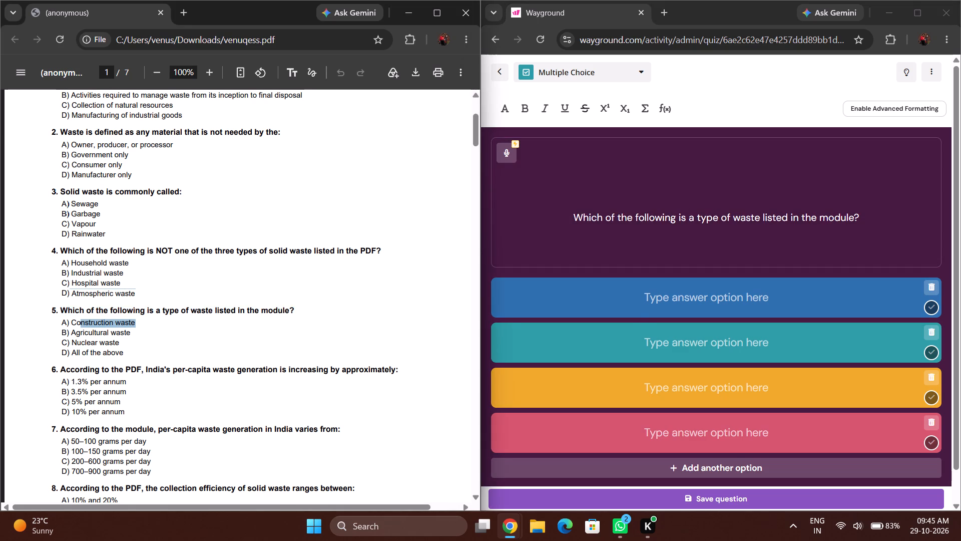
{"action": "left_click_drag", "start_coordinate": [78, 318], "coordinate": [73, 318]}
{"action": "key", "text": "ctrl+c"}
{"action": "left_click", "coordinate": [598, 306]}
{"action": "key", "text": "ctrl+v"}
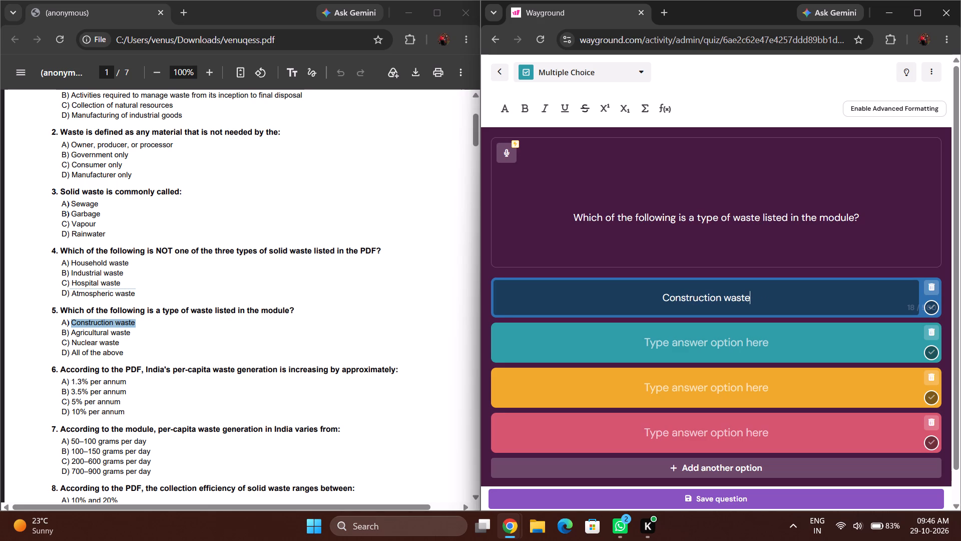
Copy option B of question 5, "Agricultural waste", from the PDF into Wayground's second answer option.
{"action": "double_click", "coordinate": [131, 335]}
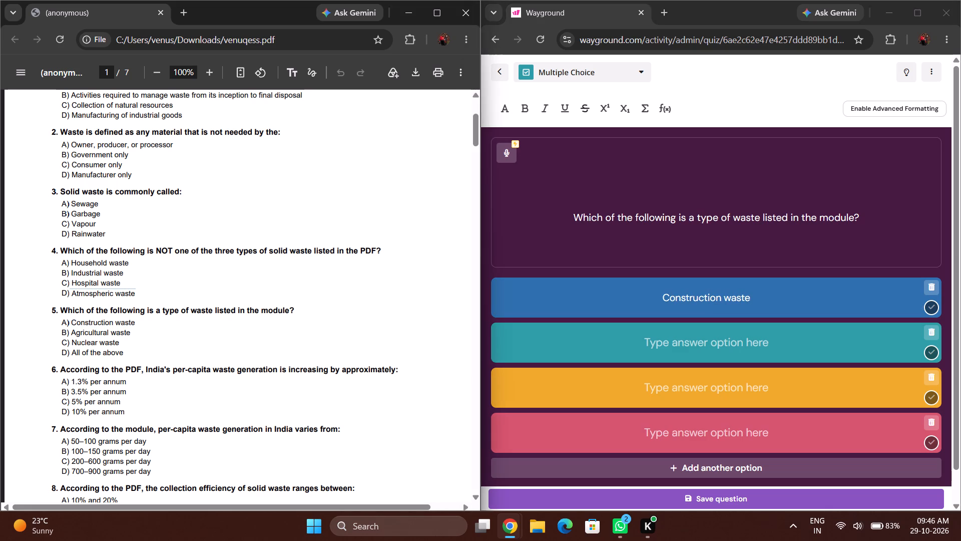
{"action": "left_click", "coordinate": [131, 333]}
{"action": "left_click_drag", "start_coordinate": [131, 333], "coordinate": [74, 334]}
{"action": "key", "text": "ctrl+c"}
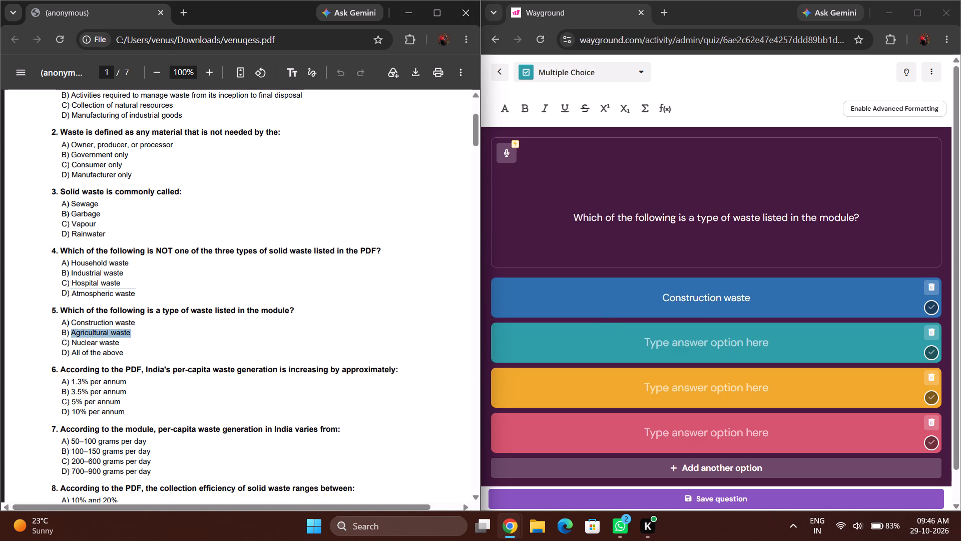
{"action": "left_click", "coordinate": [621, 336]}
{"action": "key", "text": "ctrl+v"}
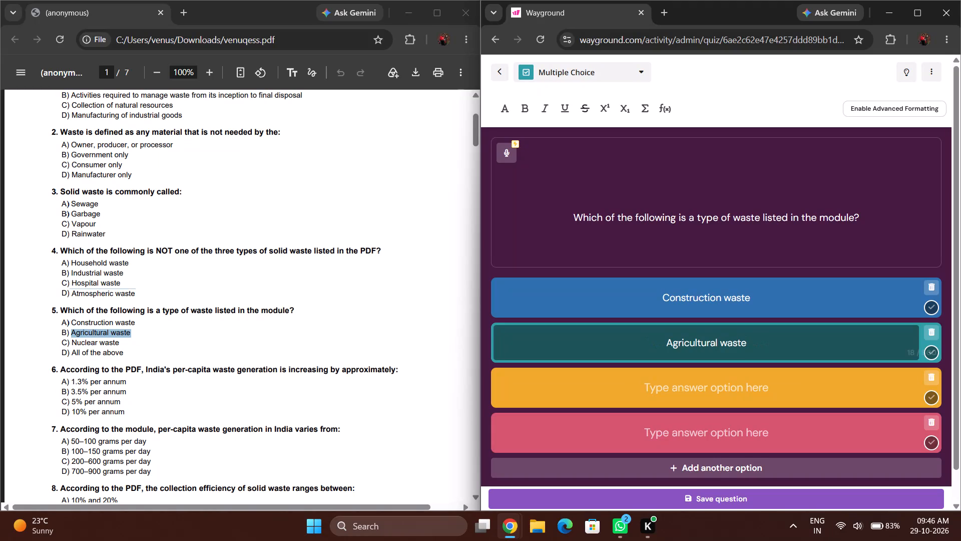
Copy option C of question 5, "Nuclear waste", from the PDF into Wayground's third answer option.
{"action": "left_click", "coordinate": [119, 337]}
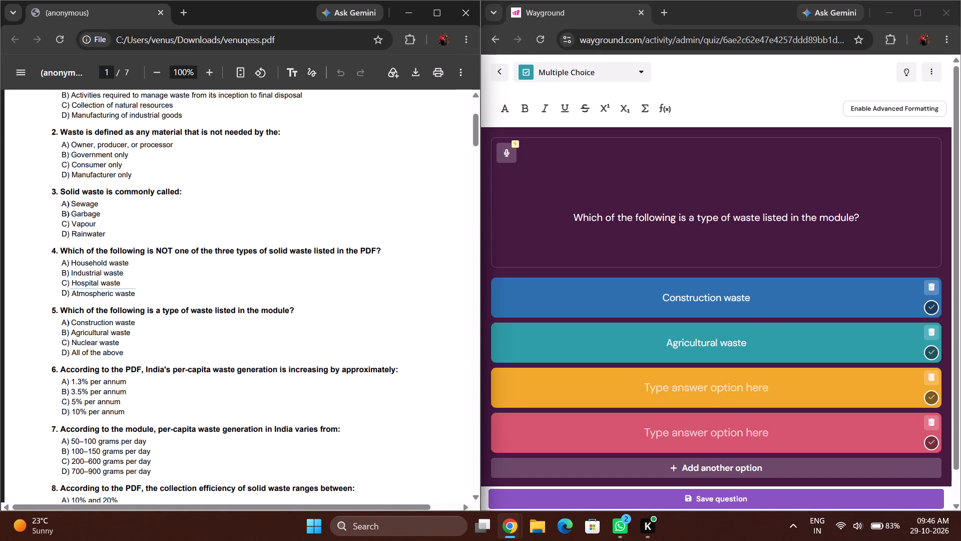
{"action": "left_click_drag", "start_coordinate": [121, 343], "coordinate": [74, 346]}
{"action": "key", "text": "ctrl+c"}
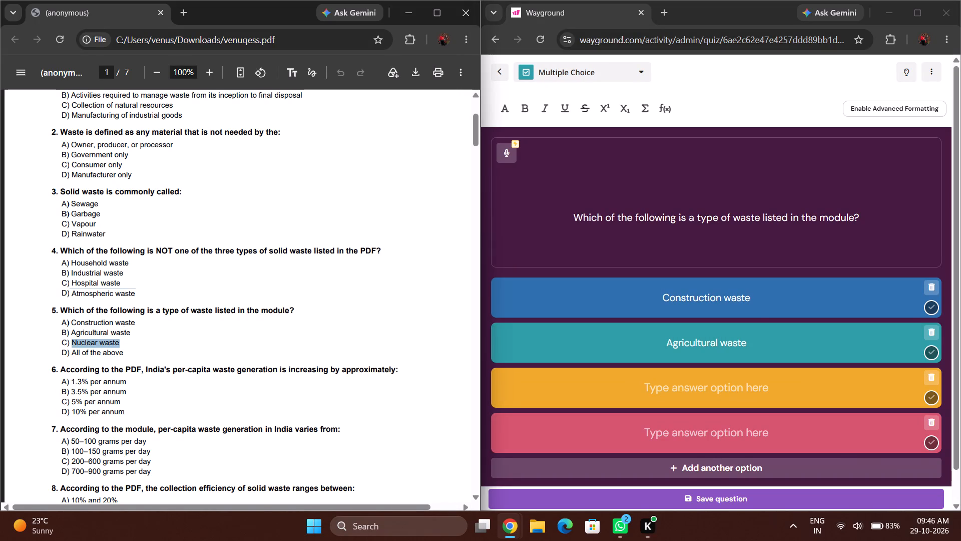
{"action": "left_click", "coordinate": [683, 393]}
{"action": "key", "text": "ctrl+v"}
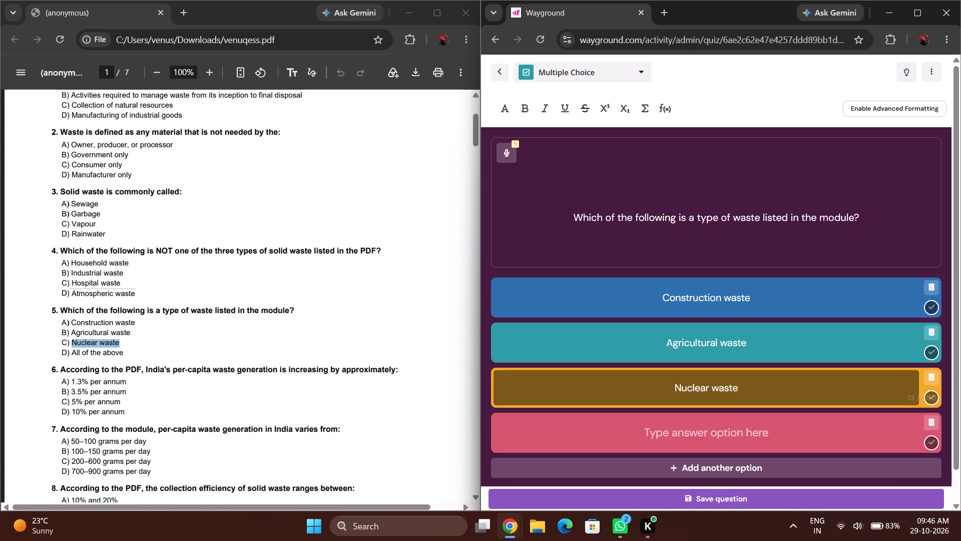
Copy option D of question 5, "All of the above", from the PDF into Wayground's fourth answer option.
{"action": "left_click_drag", "start_coordinate": [122, 355], "coordinate": [74, 353]}
{"action": "key", "text": "ctrl+c"}
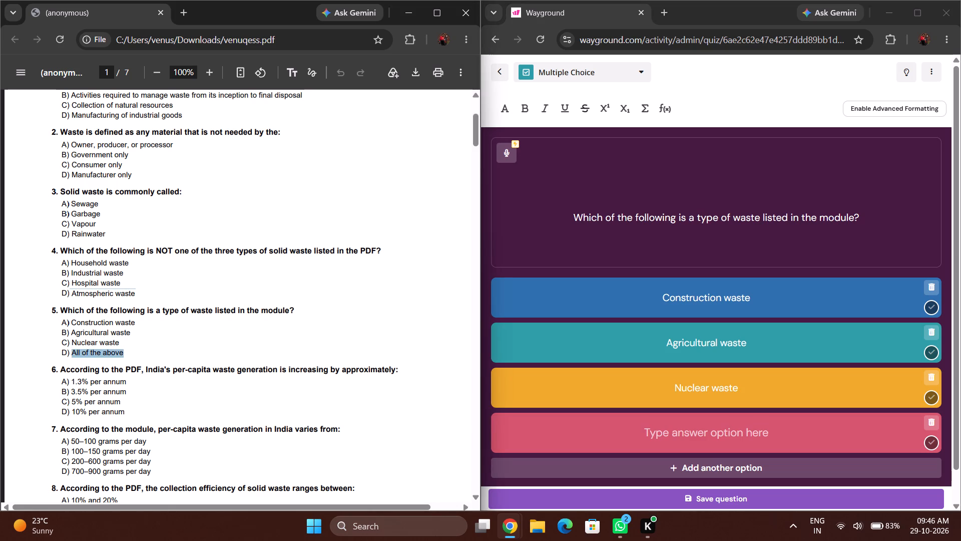
{"action": "left_click", "coordinate": [621, 418]}
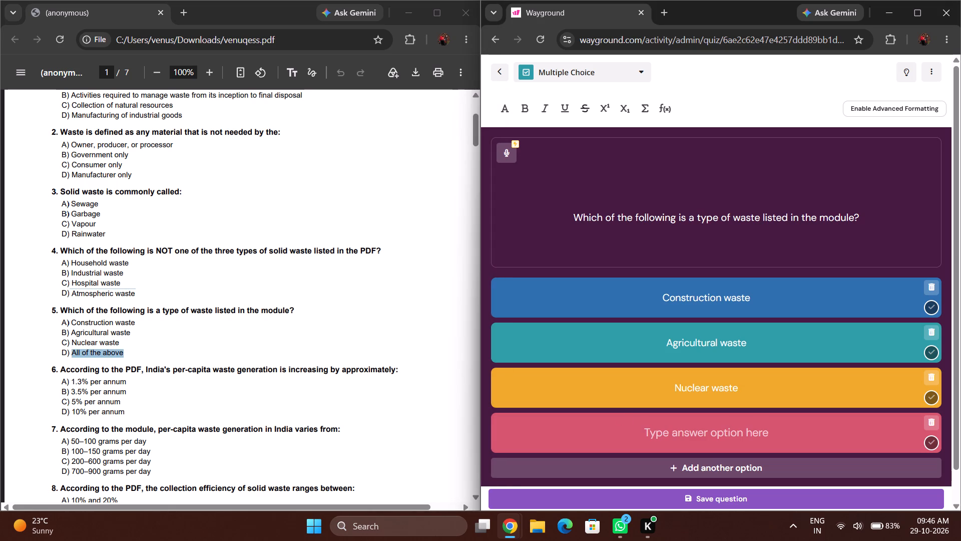
{"action": "key", "text": "ctrl+v"}
Mark "All of the above" as the correct answer of question 5 and save the question.
{"action": "scroll", "coordinate": [242, 347], "scroll_direction": "down", "scroll_amount": 2}
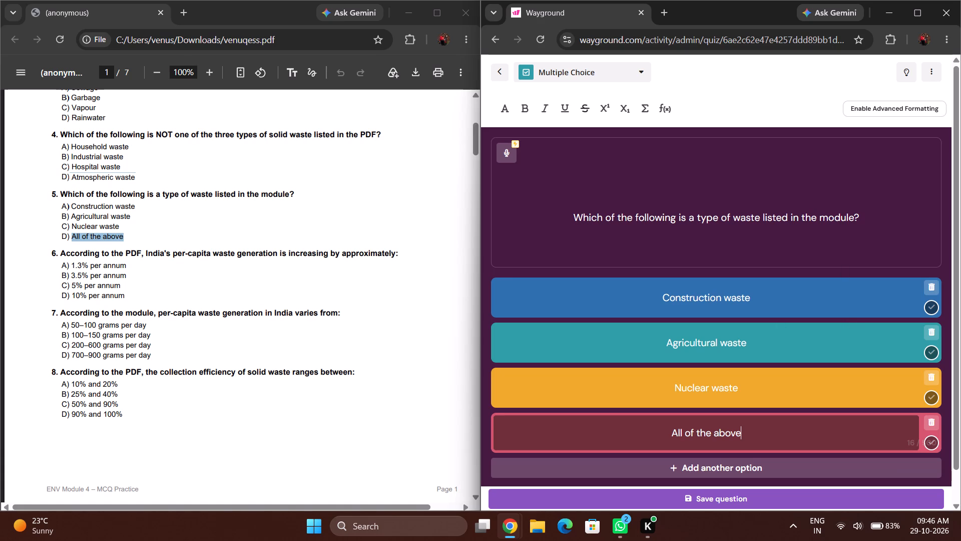
{"action": "left_click", "coordinate": [933, 436]}
{"action": "left_click", "coordinate": [794, 488]}
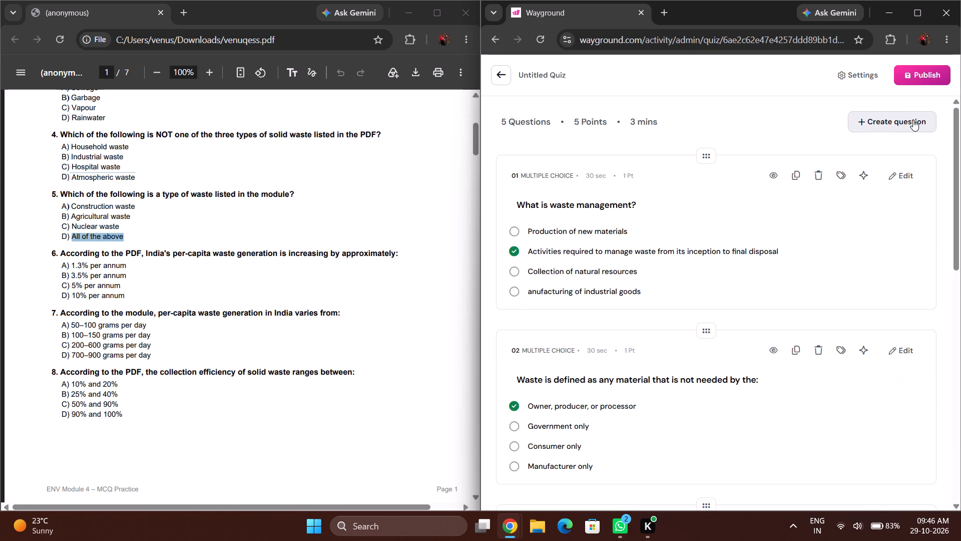
Create a new Multiple Choice question with question 6's PDF text, "According to the PDF, India's per-capita waste generation is increasing by approximately:".
{"action": "left_click", "coordinate": [906, 125]}
{"action": "left_click", "coordinate": [566, 224]}
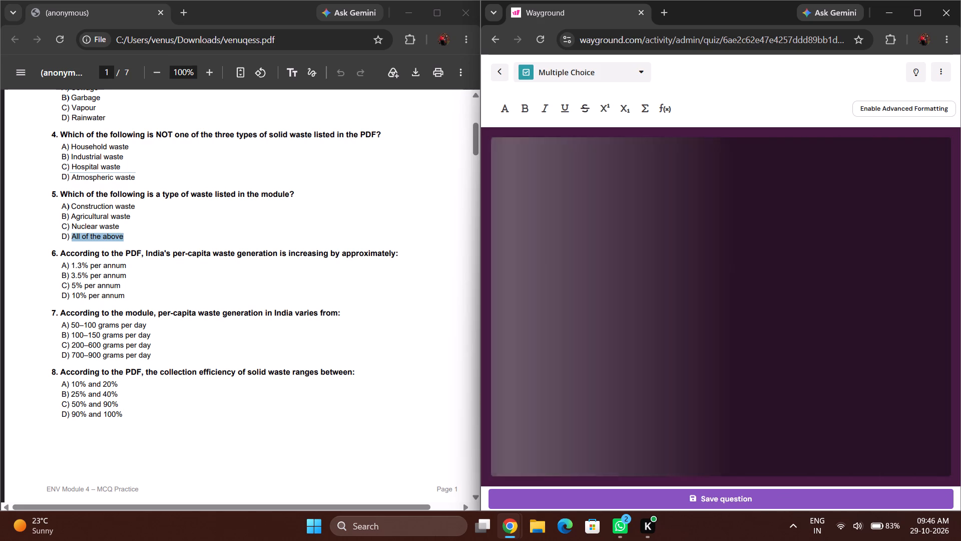
{"action": "left_click_drag", "start_coordinate": [58, 254], "coordinate": [397, 256]}
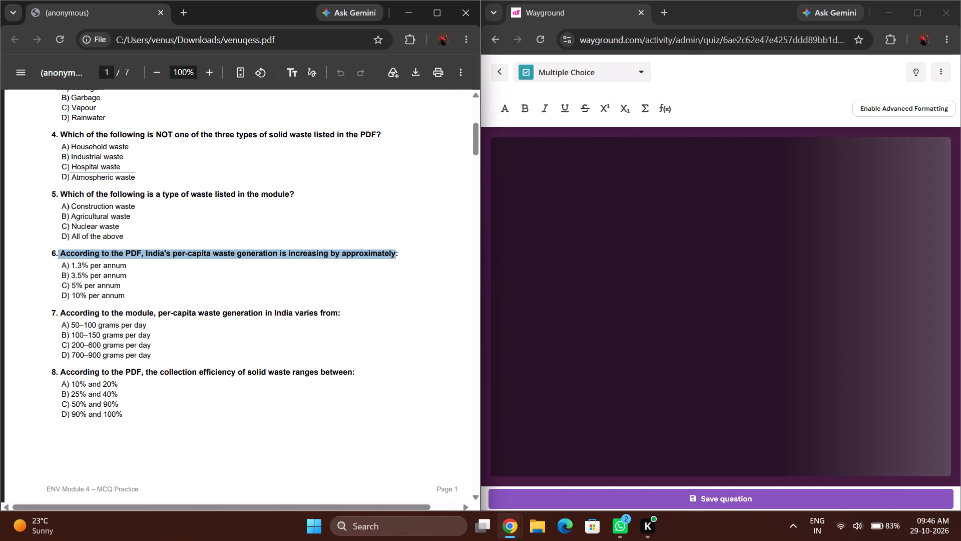
{"action": "left_click_drag", "start_coordinate": [397, 256], "coordinate": [402, 256]}
{"action": "key", "text": "ctrl+c"}
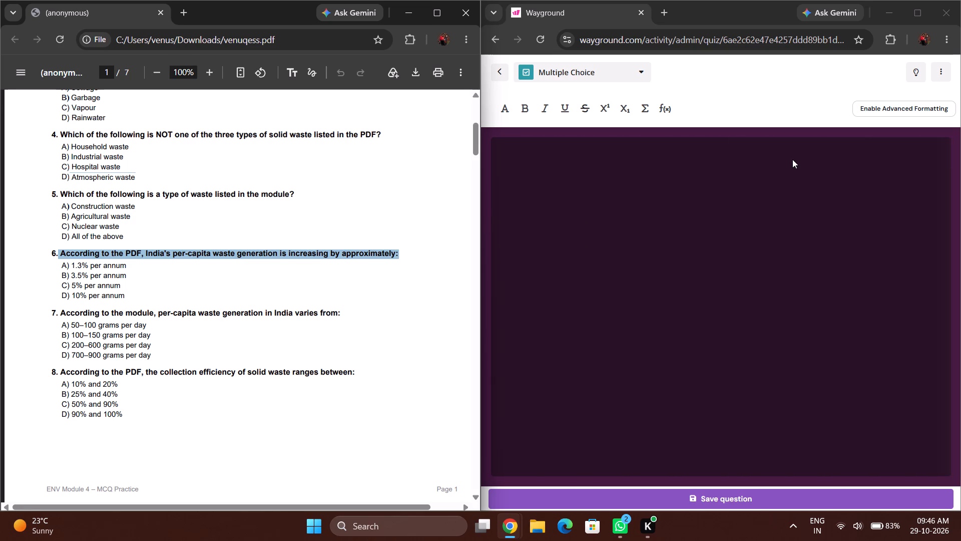
{"action": "left_click", "coordinate": [656, 210]}
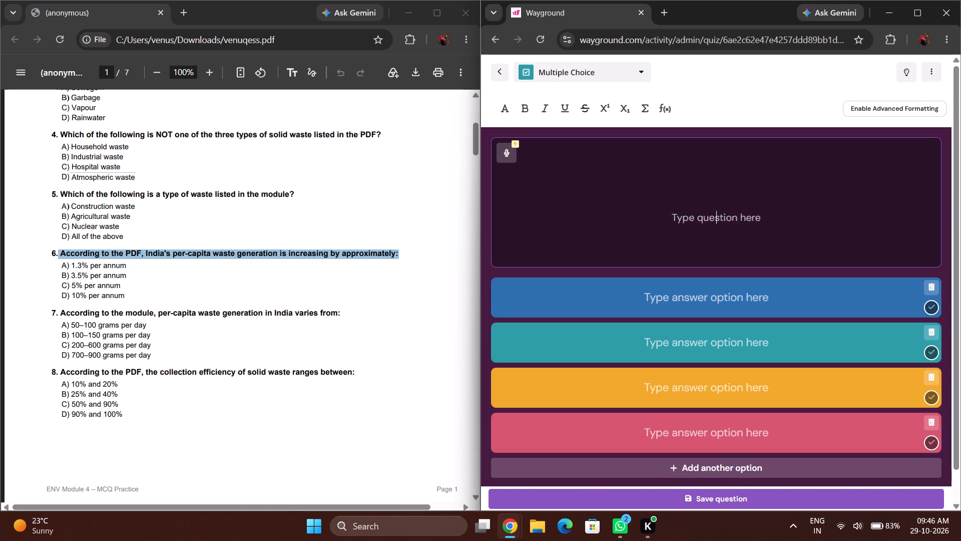
{"action": "key", "text": "ctrl+v"}
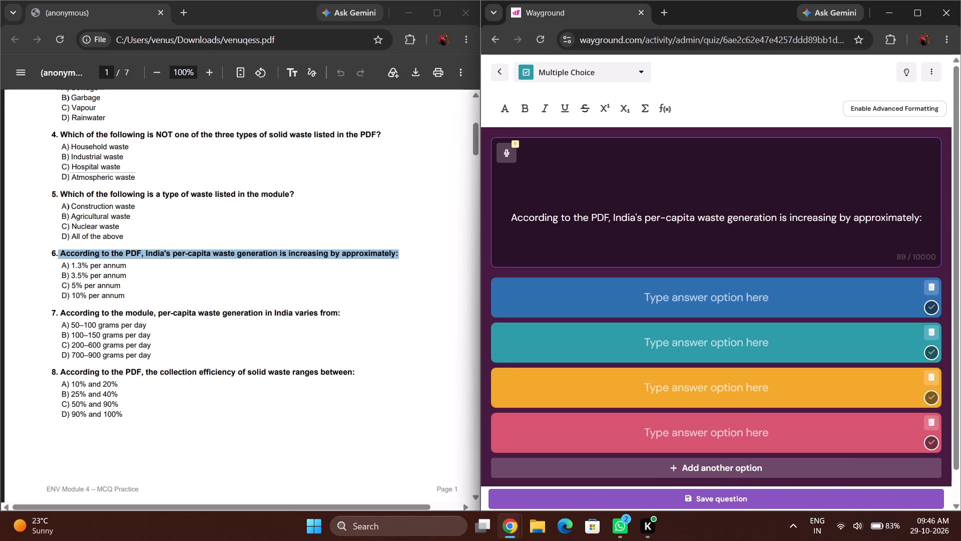
Copy option A of question 6, "1.3% per annum", from the PDF into Wayground's first answer option.
{"action": "left_click_drag", "start_coordinate": [127, 268], "coordinate": [67, 267]}
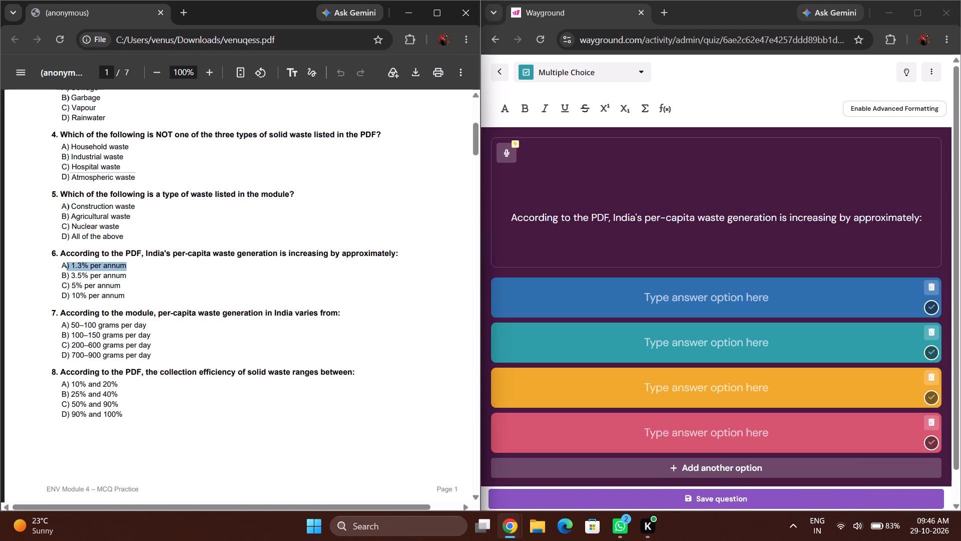
{"action": "left_click_drag", "start_coordinate": [67, 267], "coordinate": [75, 267]}
{"action": "left_click_drag", "start_coordinate": [75, 267], "coordinate": [72, 267]}
{"action": "key", "text": "ctrl+c"}
{"action": "left_click", "coordinate": [666, 304]}
{"action": "key", "text": "ctrl+v"}
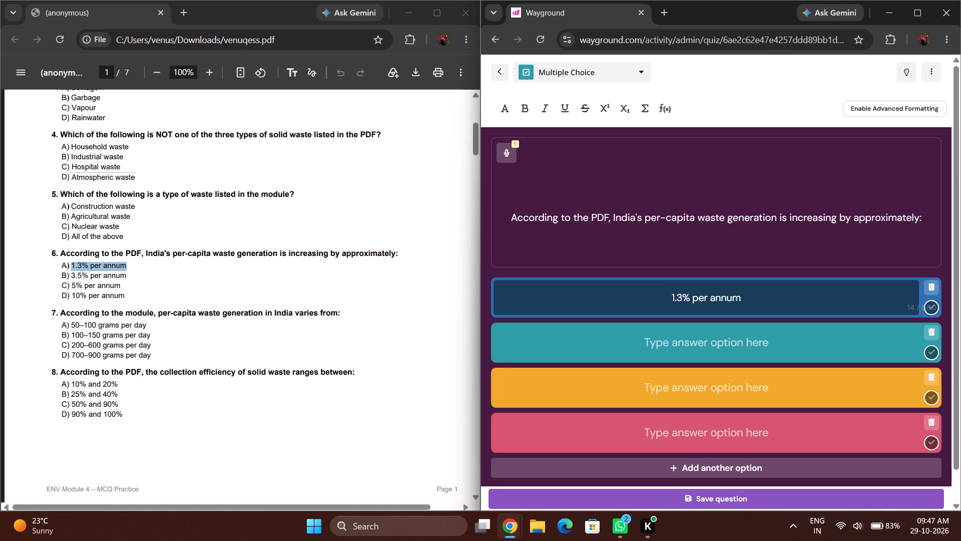
Fill Wayground's second answer option with option B of question 6 from the PDF, "3.5% per annum".
{"action": "left_click_drag", "start_coordinate": [128, 276], "coordinate": [75, 273]}
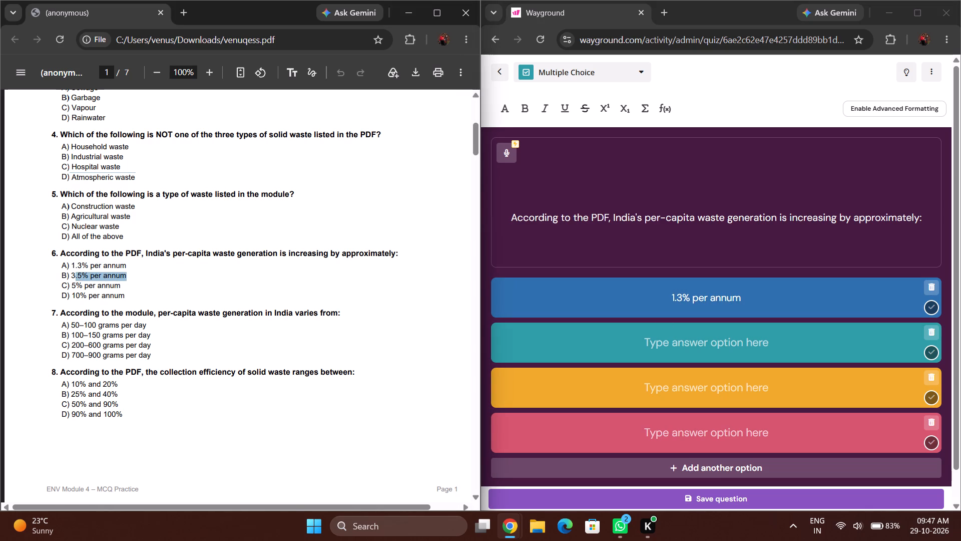
{"action": "left_click_drag", "start_coordinate": [75, 273], "coordinate": [75, 274]}
{"action": "key", "text": "ctrl+c"}
{"action": "left_click", "coordinate": [583, 336]}
{"action": "key", "text": "ctrl+v"}
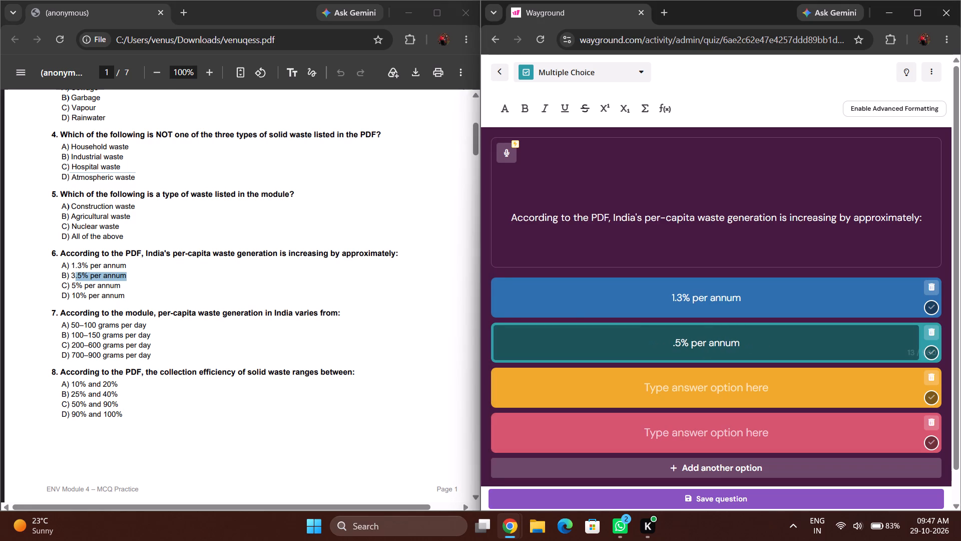
{"action": "left_click", "coordinate": [671, 345]}
{"action": "key", "text": "3"}
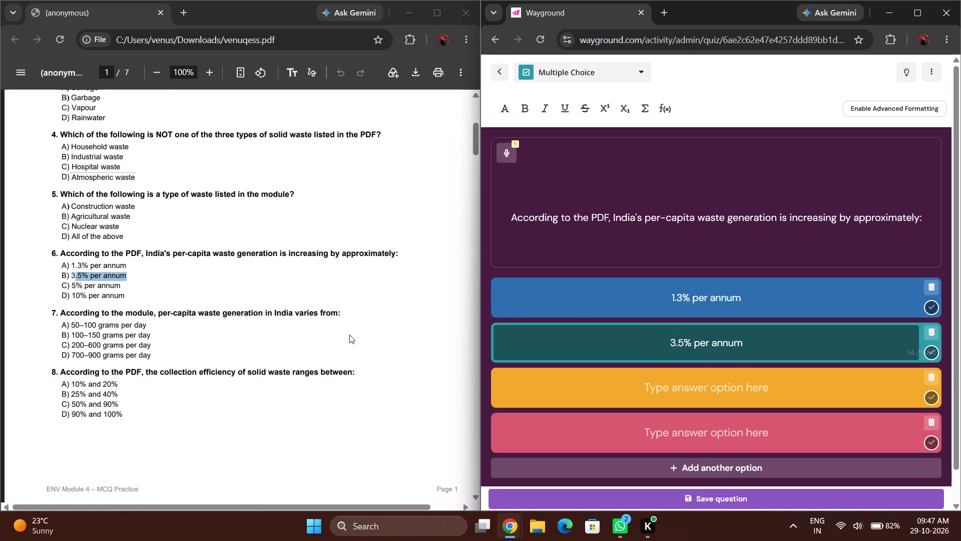
Copy option C of question 6, "5% per annum", from the PDF into Wayground's third answer option.
{"action": "left_click_drag", "start_coordinate": [120, 285], "coordinate": [70, 289]}
{"action": "key", "text": "ctrl+c"}
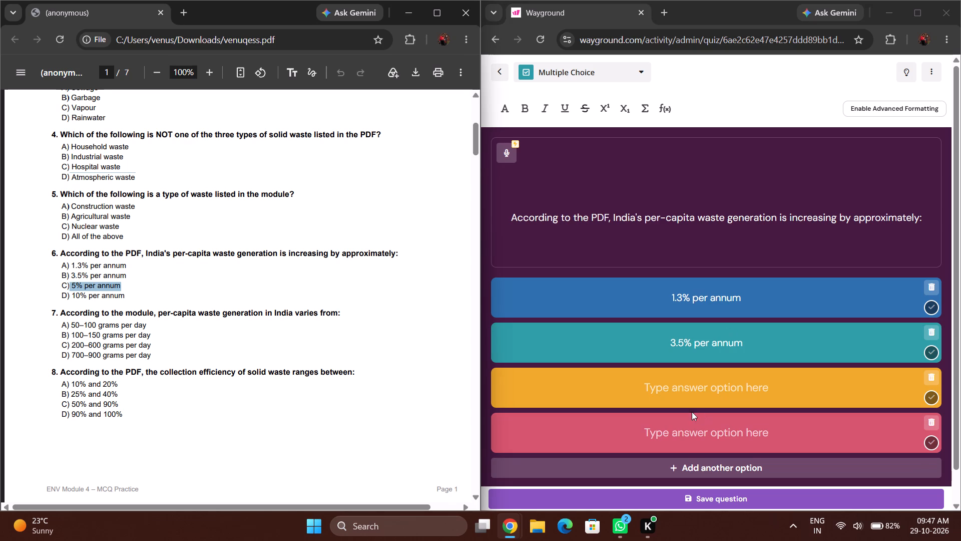
{"action": "left_click", "coordinate": [698, 394]}
{"action": "key", "text": "ctrl+v"}
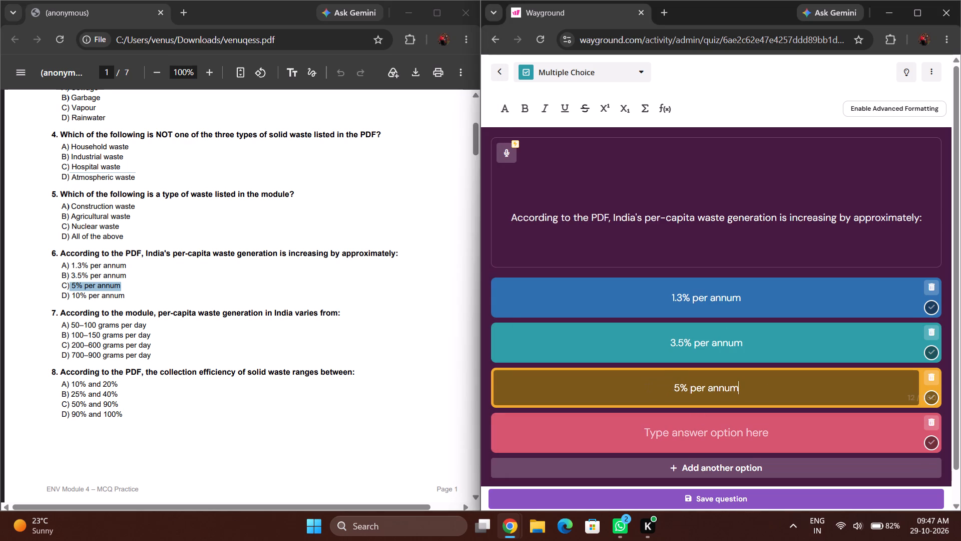
Copy option D of question 6, "10% per annum", from the PDF into Wayground's fourth answer option.
{"action": "left_click_drag", "start_coordinate": [126, 297], "coordinate": [74, 292]}
{"action": "key", "text": "ctrl+c"}
{"action": "left_click", "coordinate": [608, 440]}
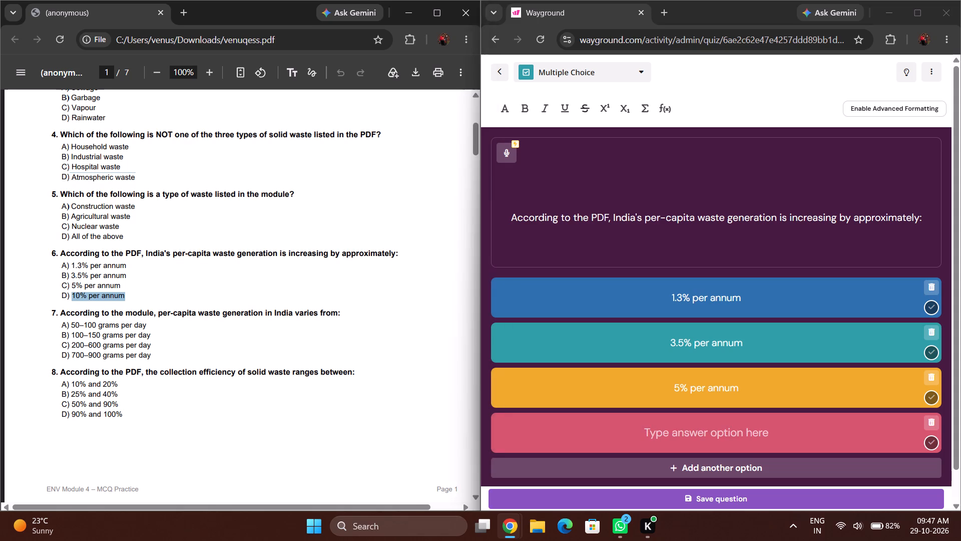
{"action": "key", "text": "ctrl+v"}
Mark "1.3% per annum" as the correct answer of question 6 and save the question.
{"action": "left_click", "coordinate": [856, 502]}
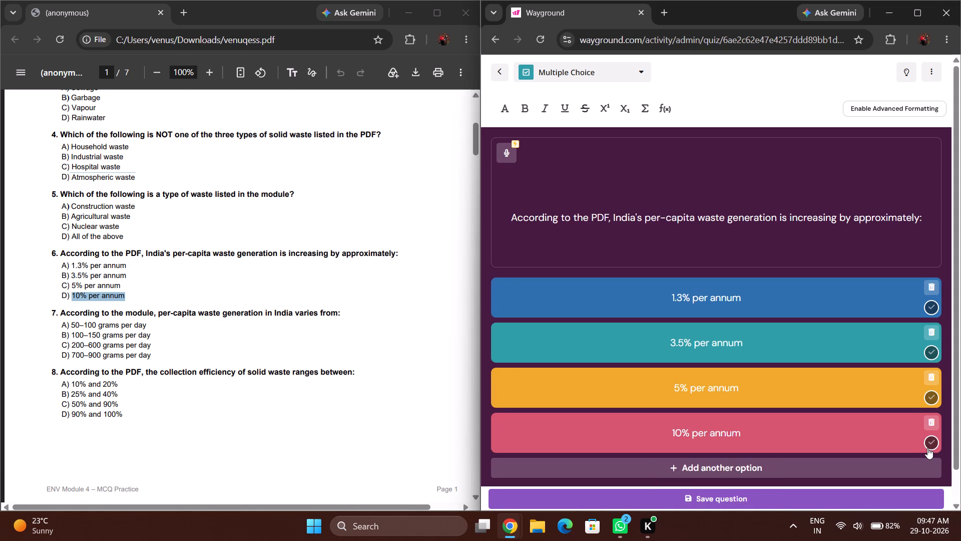
{"action": "left_click", "coordinate": [927, 306]}
{"action": "left_click", "coordinate": [704, 503]}
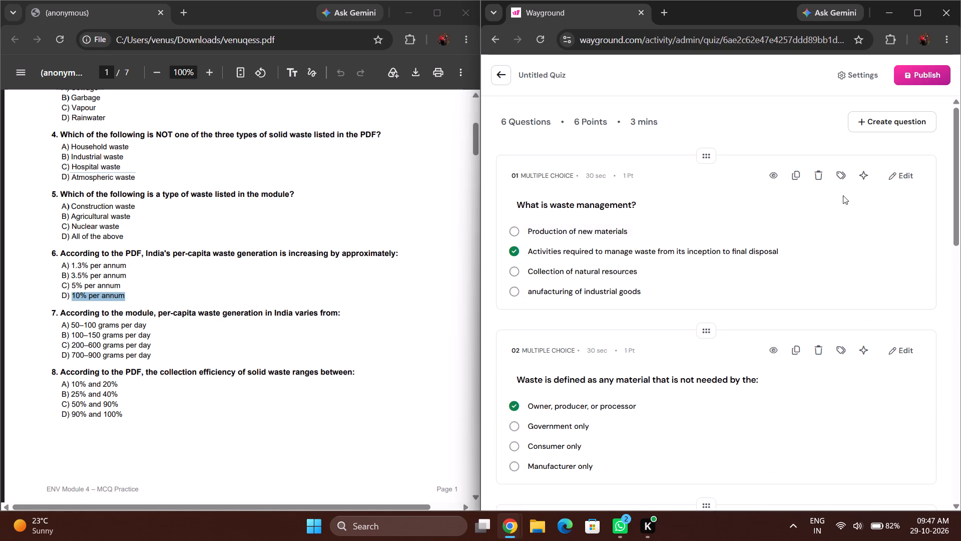
Create a new Multiple Choice question with question 7's PDF text, "According to the module, per-capita waste generation in India varies from:".
{"action": "left_click", "coordinate": [891, 121]}
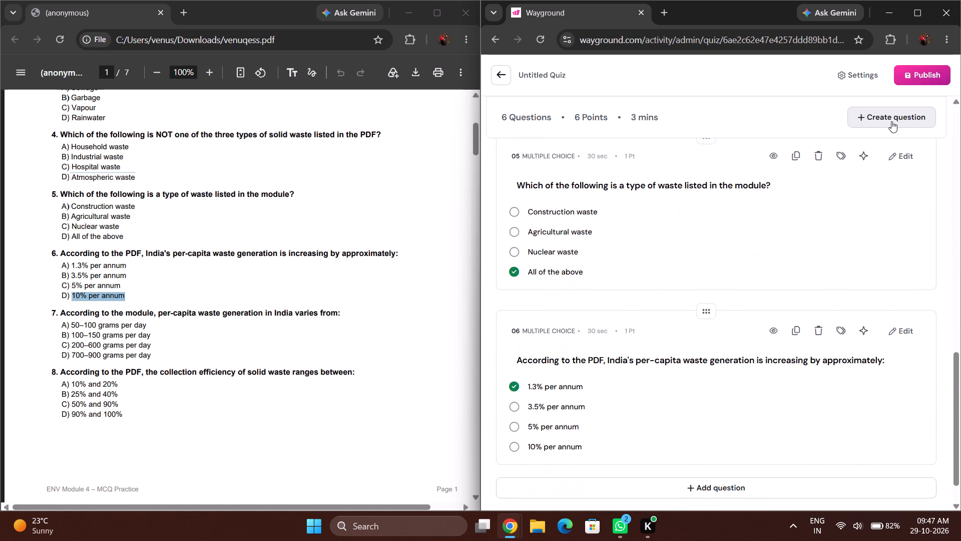
{"action": "left_click", "coordinate": [891, 121]}
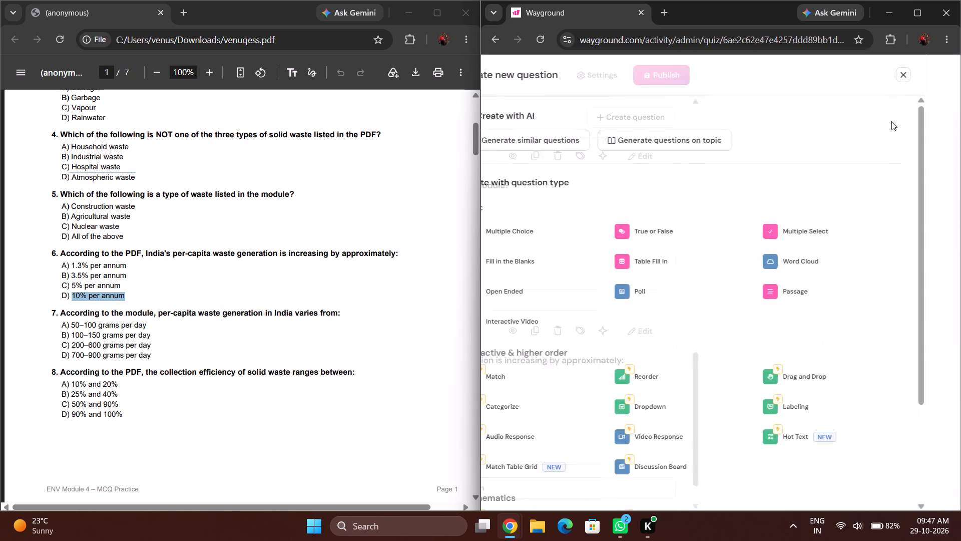
{"action": "left_click", "coordinate": [505, 228]}
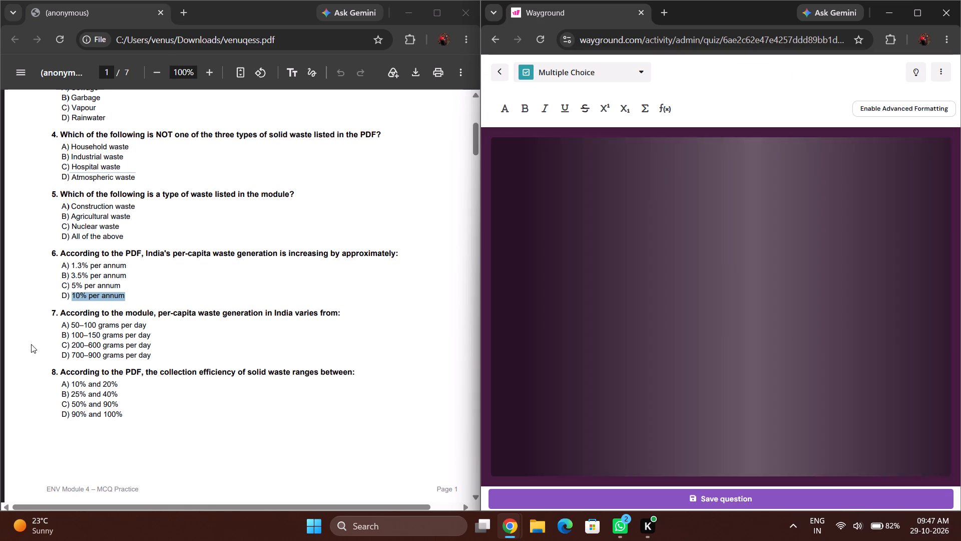
{"action": "left_click_drag", "start_coordinate": [59, 315], "coordinate": [324, 314]}
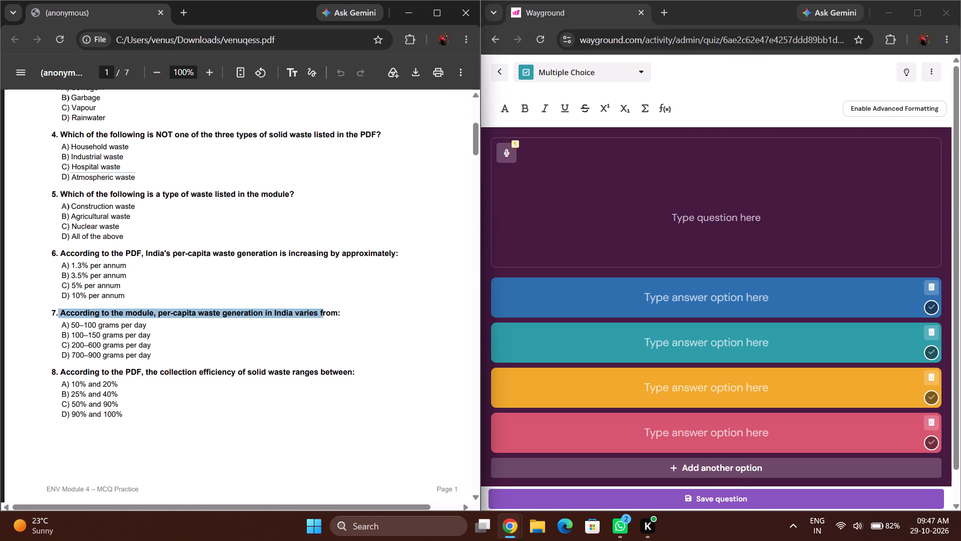
{"action": "left_click_drag", "start_coordinate": [324, 314], "coordinate": [341, 314]}
{"action": "key", "text": "ctrl+c"}
{"action": "left_click", "coordinate": [765, 243]}
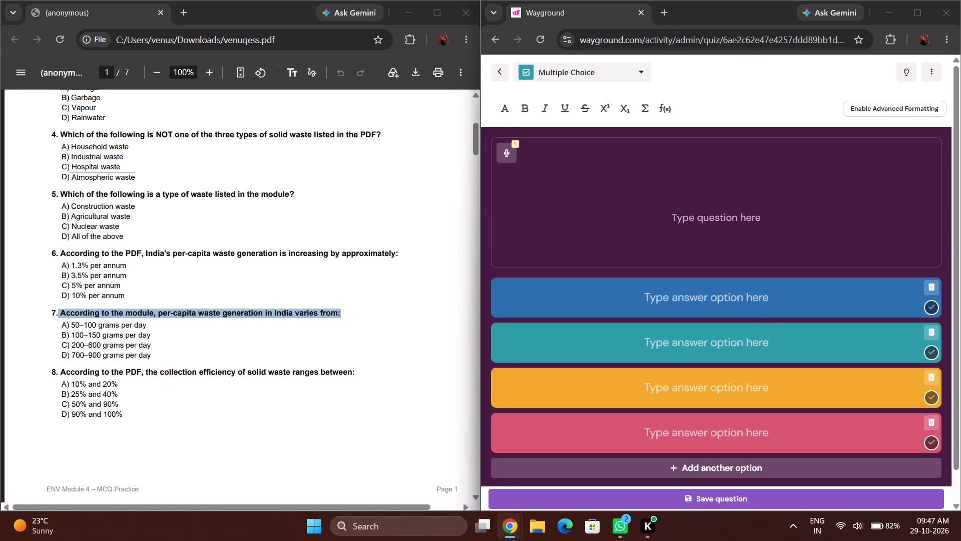
{"action": "key", "text": "ctrl+v"}
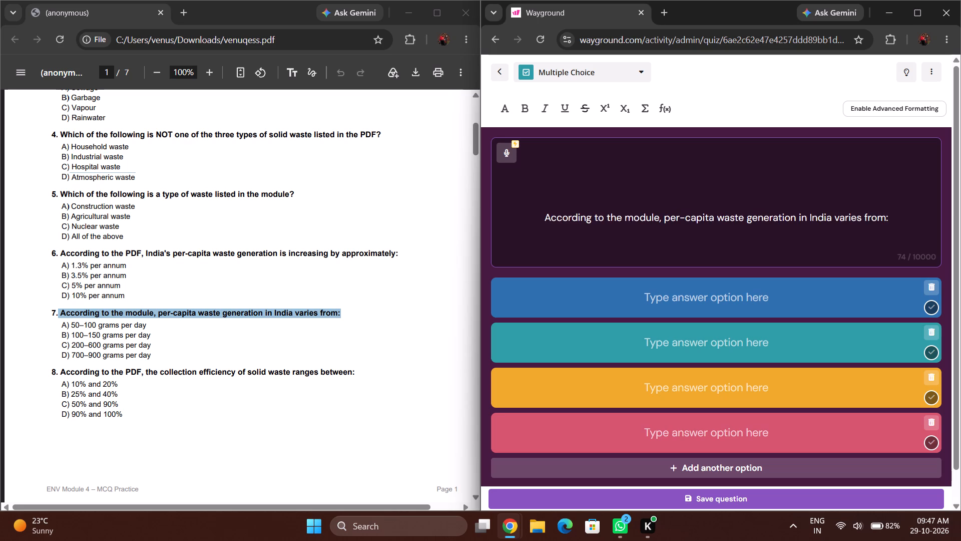
Copy option A of question 7, "50–100 grams per day", from the PDF into Wayground's first answer option.
{"action": "left_click_drag", "start_coordinate": [145, 326], "coordinate": [80, 328]}
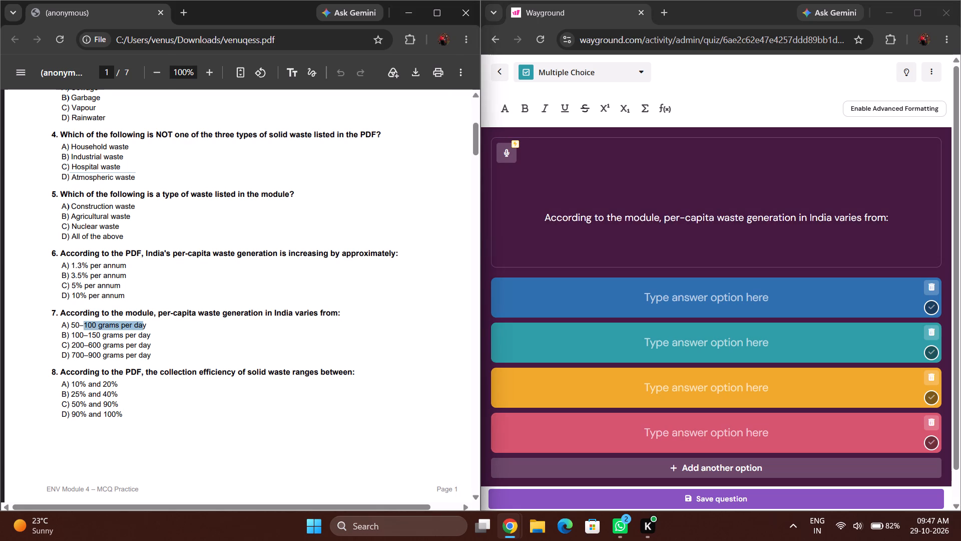
{"action": "left_click_drag", "start_coordinate": [80, 328], "coordinate": [87, 329]}
{"action": "left_click", "coordinate": [87, 329]}
{"action": "left_click_drag", "start_coordinate": [148, 328], "coordinate": [97, 324]}
{"action": "left_click_drag", "start_coordinate": [97, 324], "coordinate": [73, 324]}
{"action": "left_click_drag", "start_coordinate": [73, 324], "coordinate": [74, 324]}
{"action": "key", "text": "ctrl+c"}
{"action": "scroll", "coordinate": [74, 324], "scroll_direction": "right", "scroll_amount": 5}
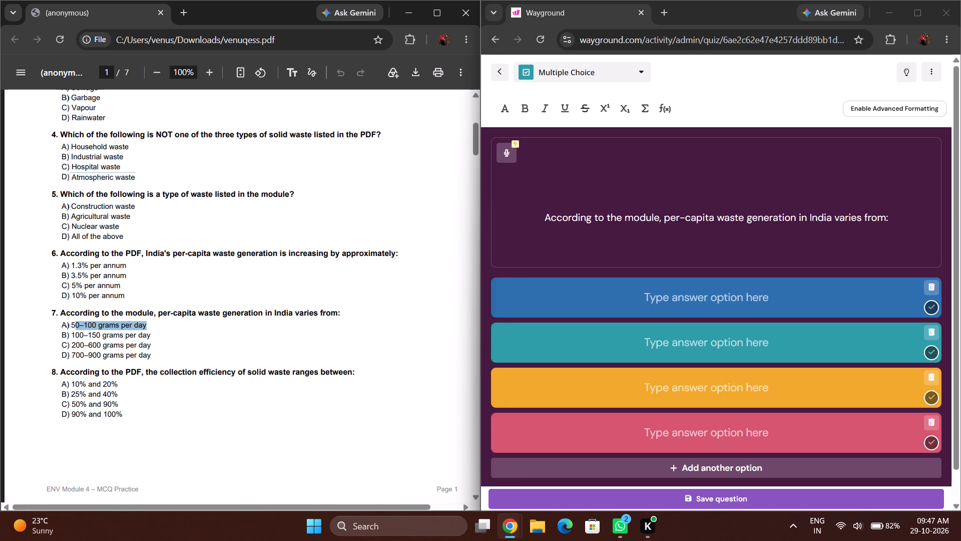
{"action": "left_click", "coordinate": [578, 290]}
{"action": "key", "text": "ctrl+v"}
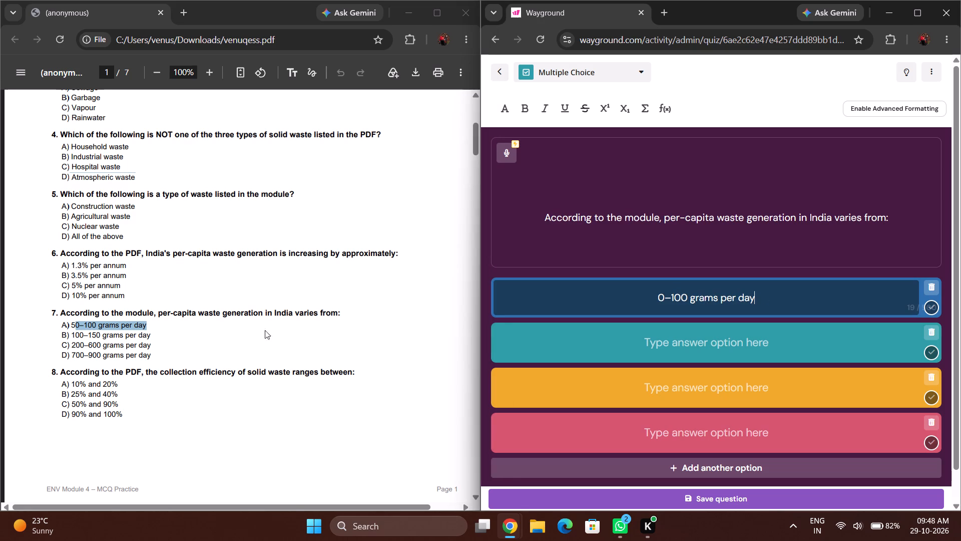
{"action": "left_click", "coordinate": [658, 296]}
{"action": "key", "text": "5"}
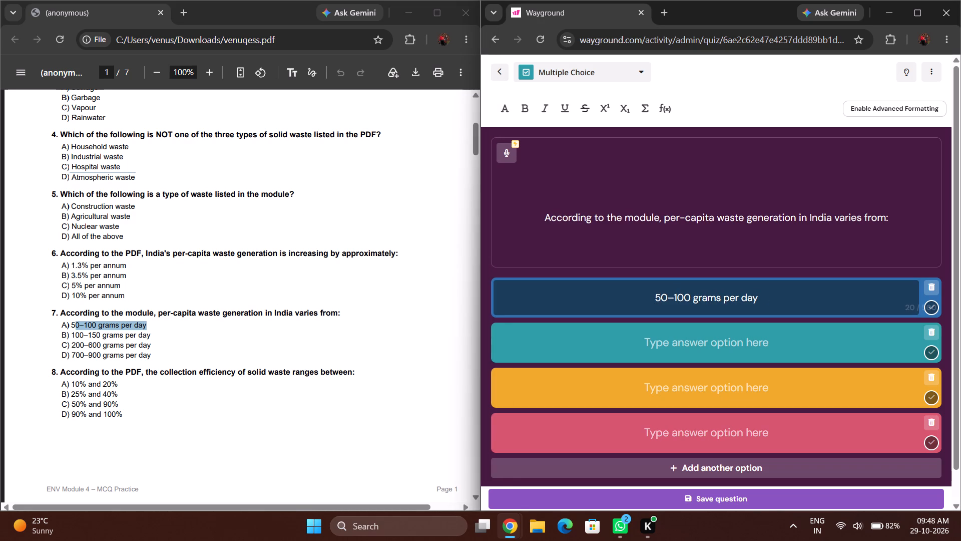
Copy option B of question 7, "100–150 grams per day", from the PDF into Wayground's second answer option.
{"action": "left_click_drag", "start_coordinate": [151, 337], "coordinate": [94, 322]}
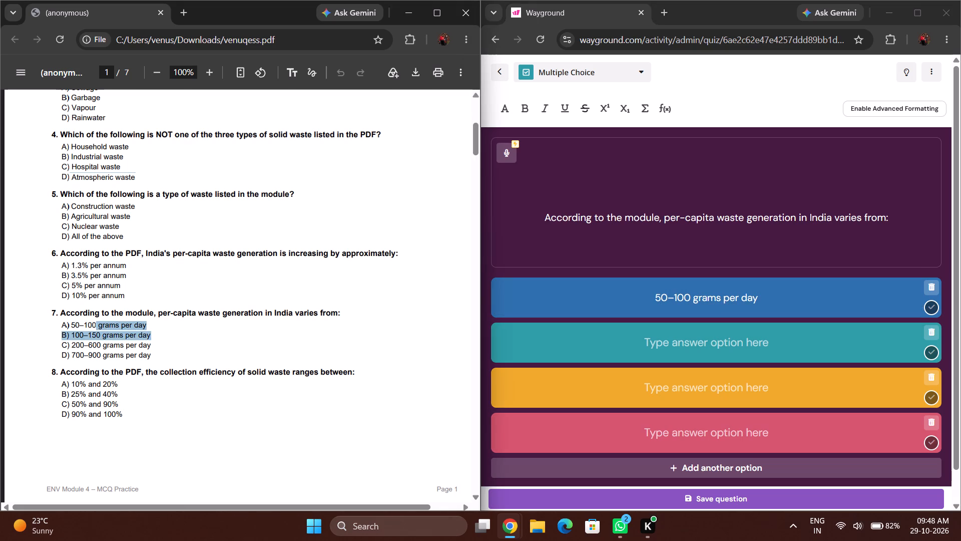
{"action": "left_click_drag", "start_coordinate": [94, 322], "coordinate": [72, 336]}
{"action": "key", "text": "ctrl+c"}
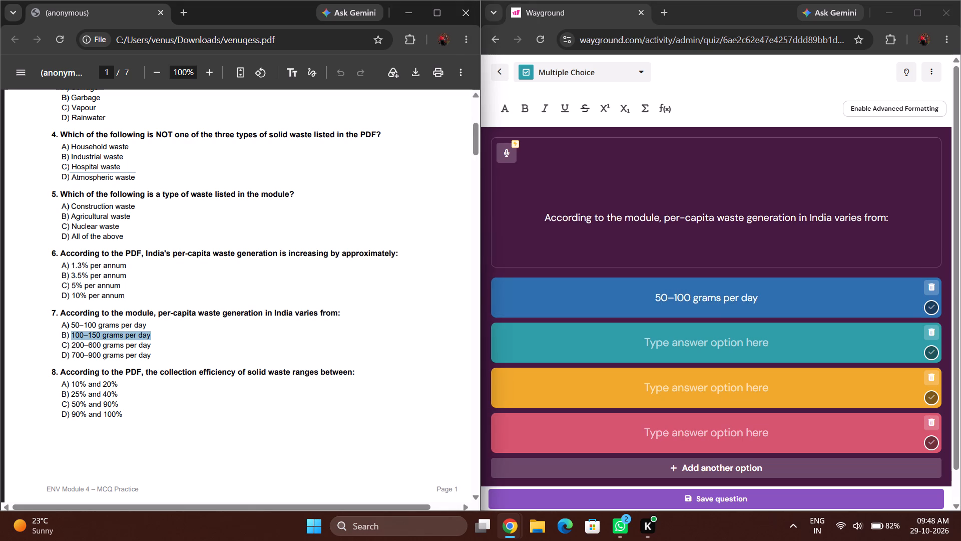
{"action": "left_click", "coordinate": [655, 354]}
{"action": "key", "text": "ctrl+b"}
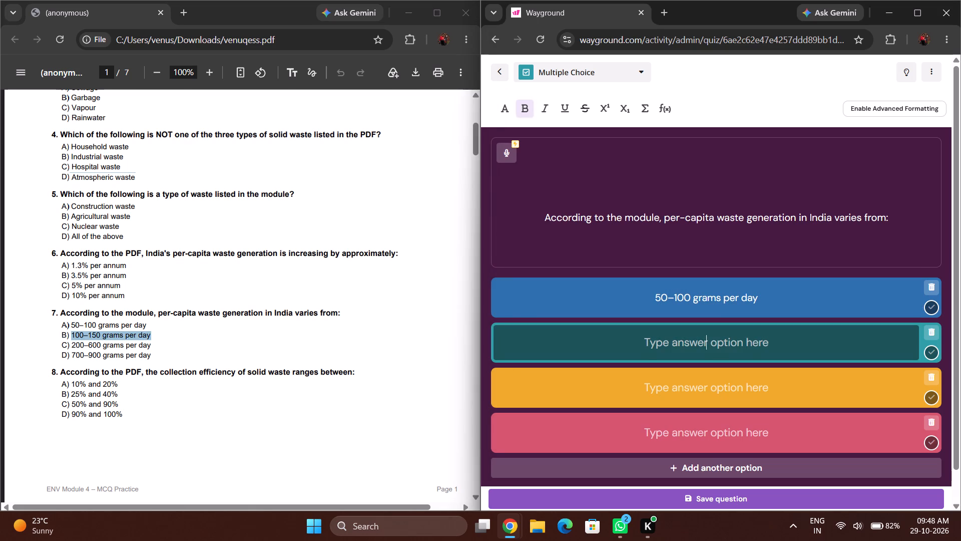
{"action": "key", "text": "ctrl+v"}
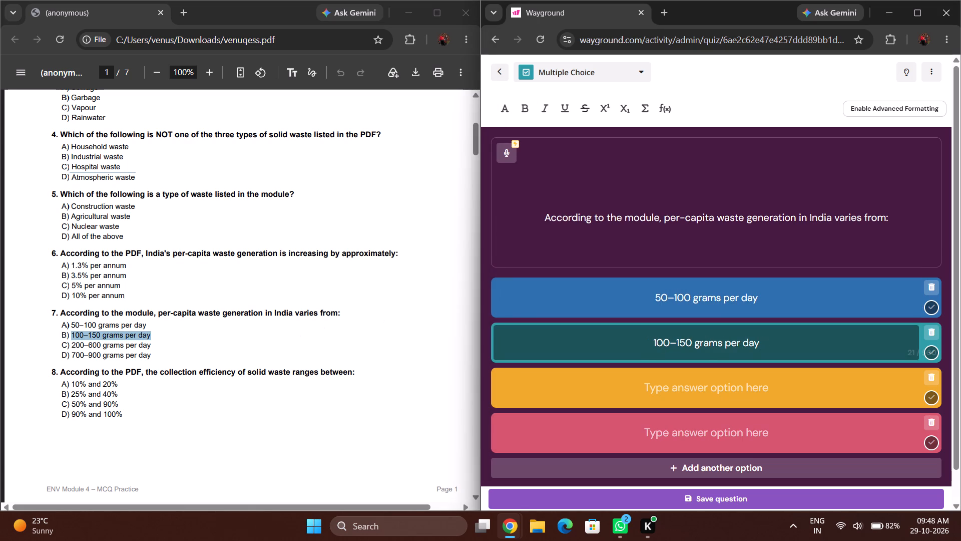
Copy option C of question 7, "200–600 grams per day", from the PDF into Wayground's third answer option.
{"action": "left_click_drag", "start_coordinate": [151, 346], "coordinate": [65, 349]}
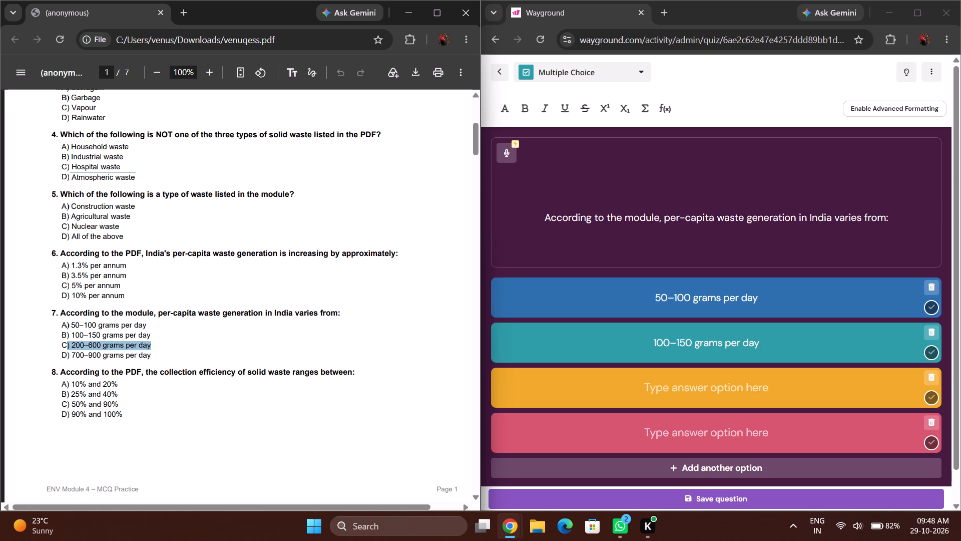
{"action": "left_click_drag", "start_coordinate": [65, 349], "coordinate": [72, 347]}
{"action": "key", "text": "ctrl+c"}
{"action": "left_click", "coordinate": [710, 377]}
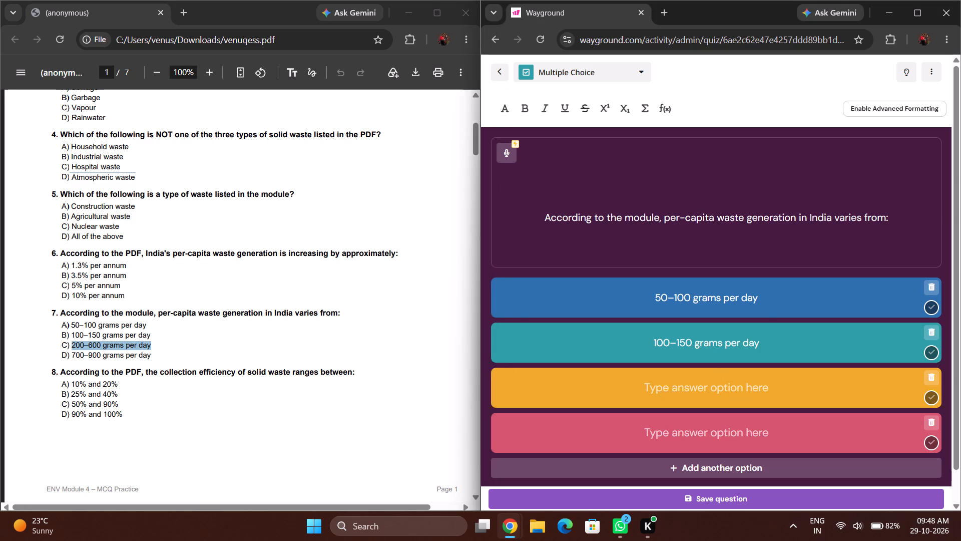
{"action": "key", "text": "ctrl+v"}
{"action": "left_click", "coordinate": [710, 377]}
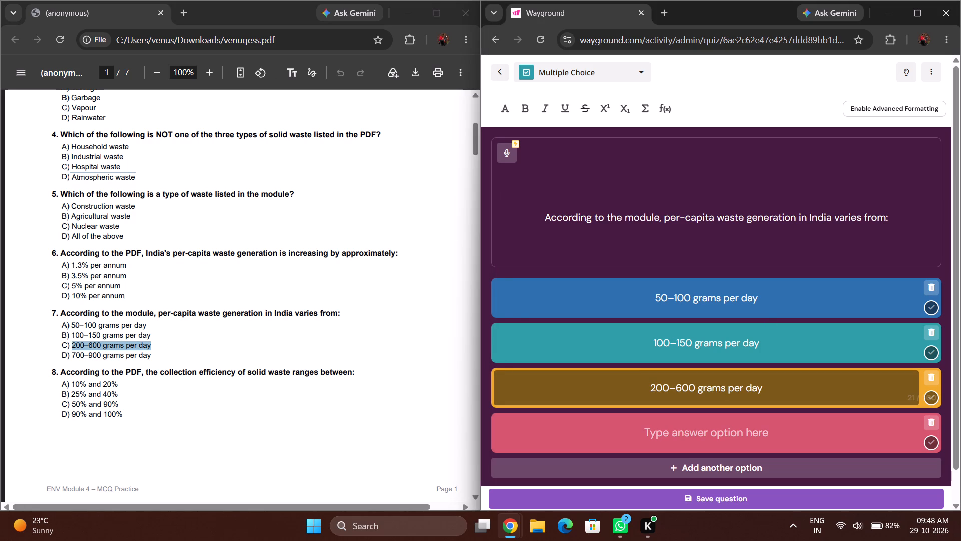
Copy option D of question 7, "700–900 grams per day", from the PDF into Wayground's fourth answer option.
{"action": "left_click_drag", "start_coordinate": [153, 356], "coordinate": [75, 357]}
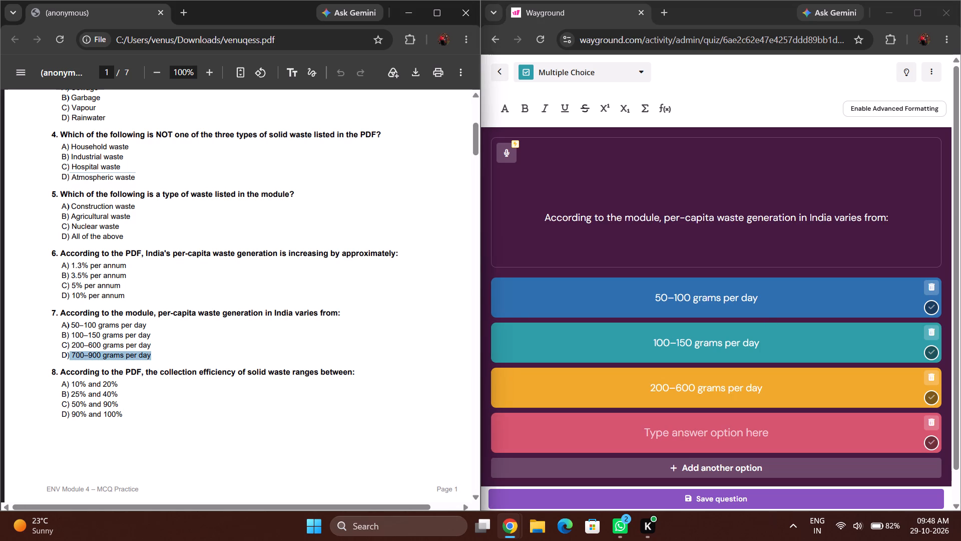
{"action": "left_click_drag", "start_coordinate": [75, 357], "coordinate": [72, 357]}
{"action": "left_click_drag", "start_coordinate": [72, 357], "coordinate": [72, 357]}
{"action": "key", "text": "ctrl+c"}
{"action": "left_click", "coordinate": [627, 434]}
{"action": "key", "text": "ctrl+v"}
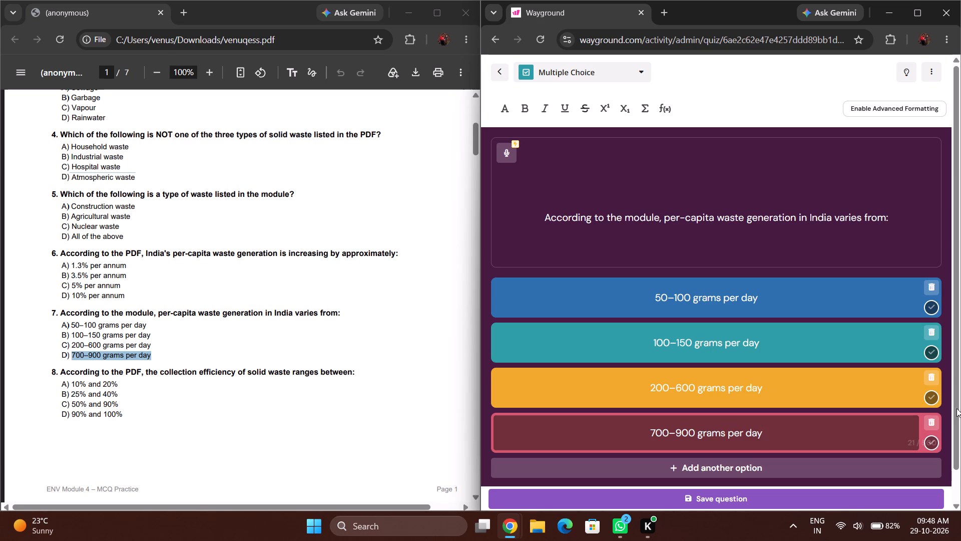
Mark "200–600 grams per day" as the correct answer of question 7 and save the question.
{"action": "left_click", "coordinate": [927, 398]}
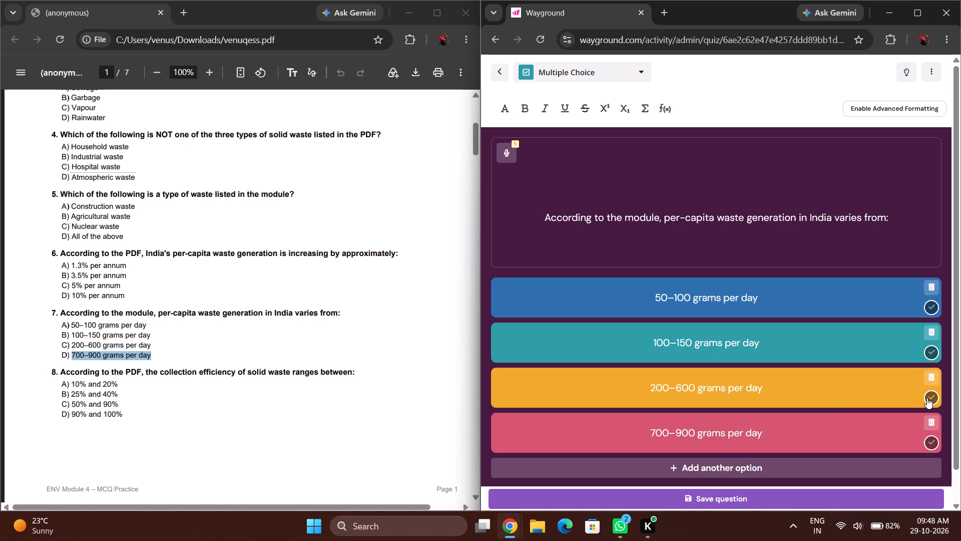
{"action": "left_click", "coordinate": [791, 496]}
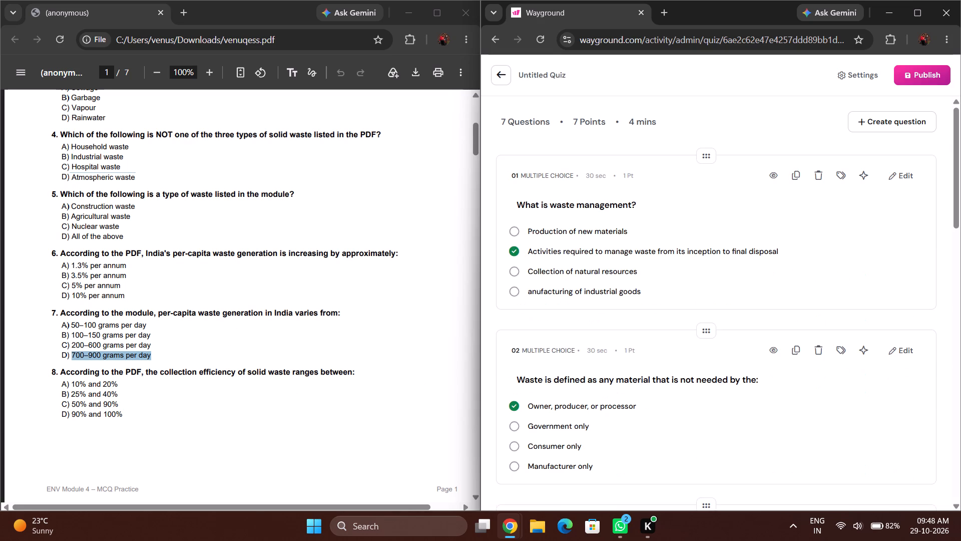
Create a new Multiple Choice question with question 8's PDF text, "According to the PDF, the collection efficiency of solid waste ranges between:".
{"action": "scroll", "coordinate": [612, 308], "scroll_direction": "down", "scroll_amount": 6}
{"action": "left_click", "coordinate": [657, 447]}
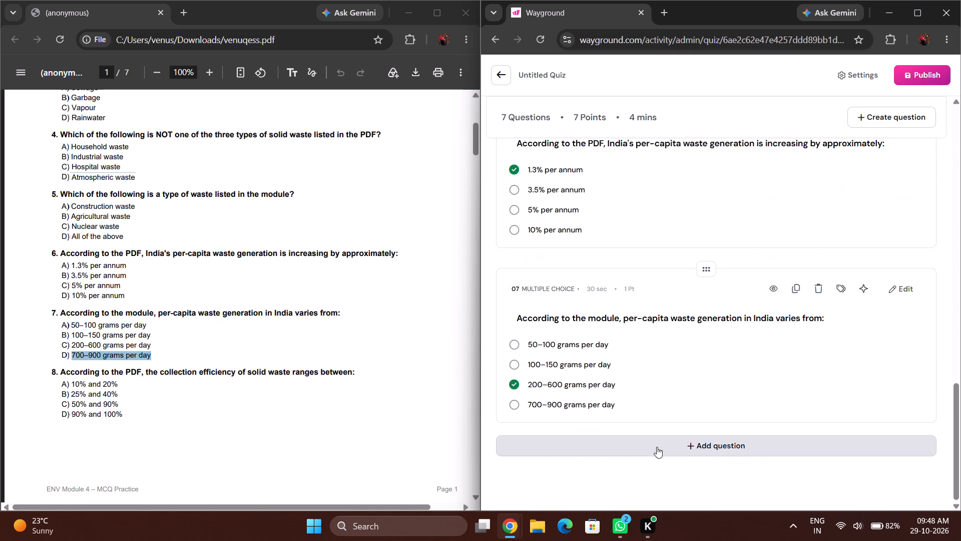
{"action": "left_click", "coordinate": [566, 240]}
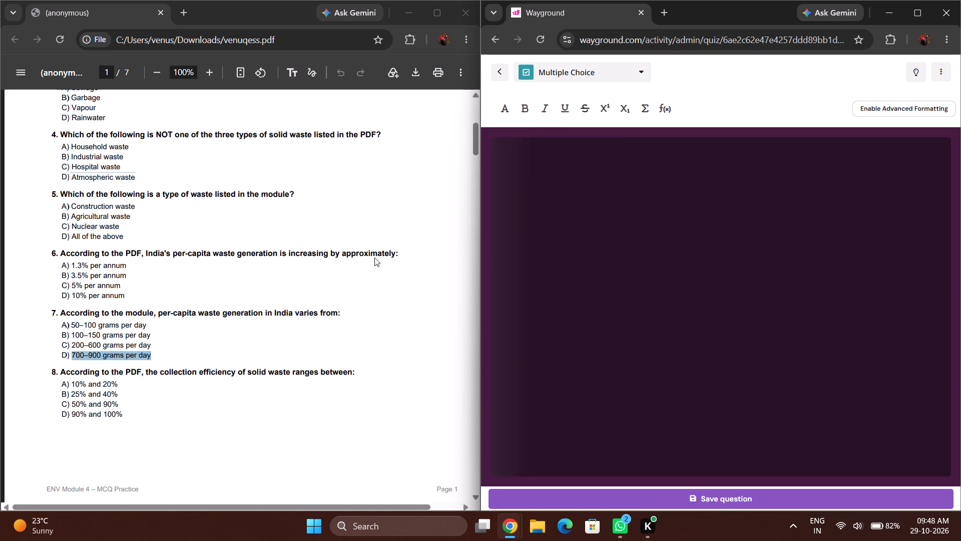
{"action": "scroll", "coordinate": [243, 365], "scroll_direction": "down", "scroll_amount": 1}
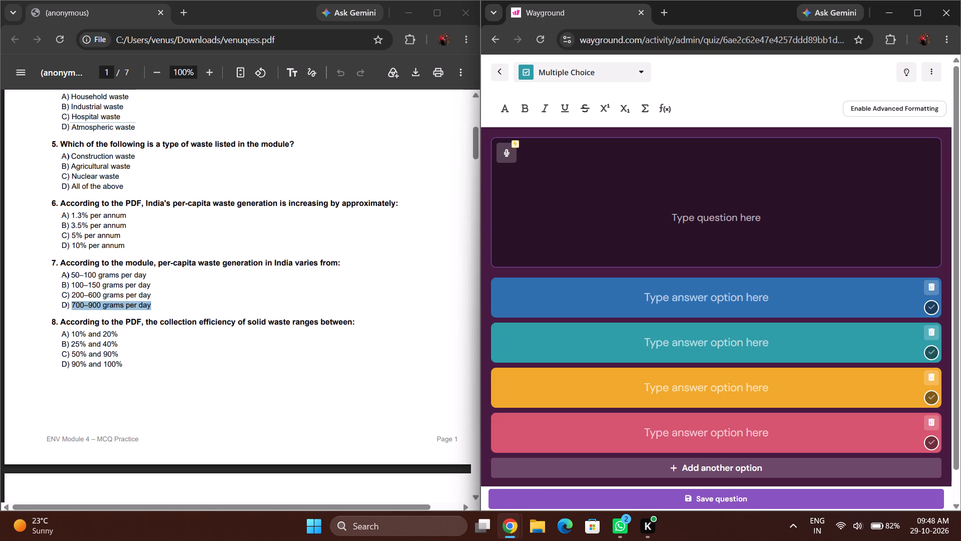
{"action": "left_click_drag", "start_coordinate": [59, 320], "coordinate": [347, 321]}
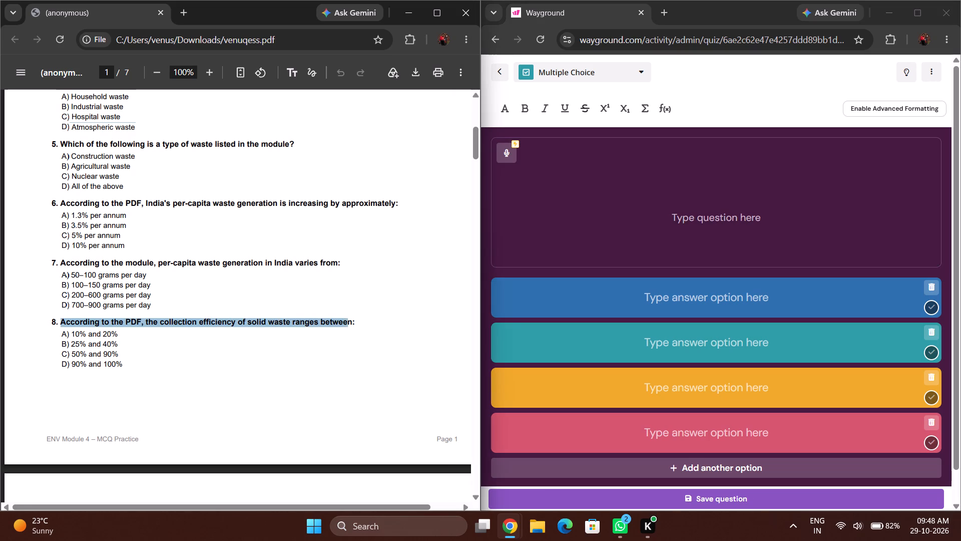
{"action": "left_click_drag", "start_coordinate": [347, 321], "coordinate": [358, 323]}
{"action": "key", "text": "ctrl+c"}
{"action": "left_click", "coordinate": [739, 233]}
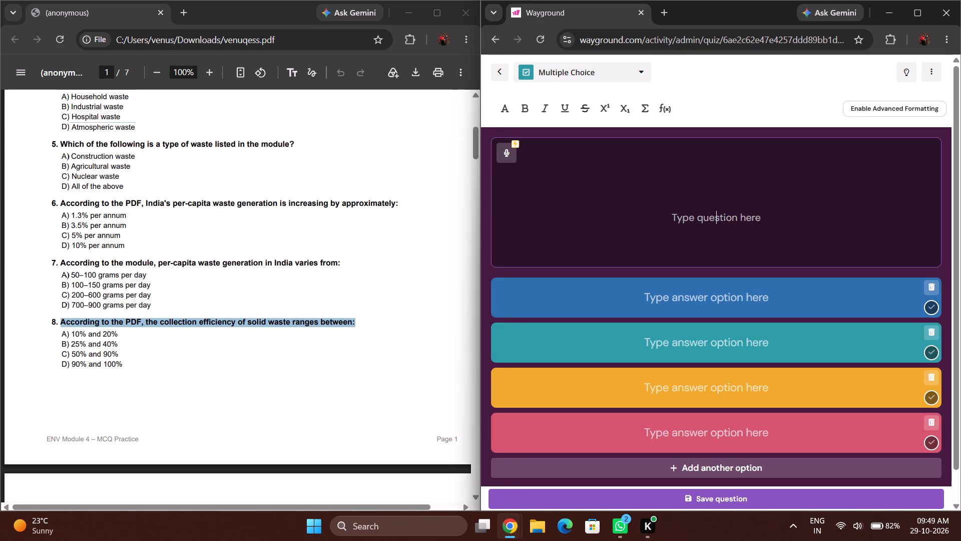
{"action": "key", "text": "ctrl+v"}
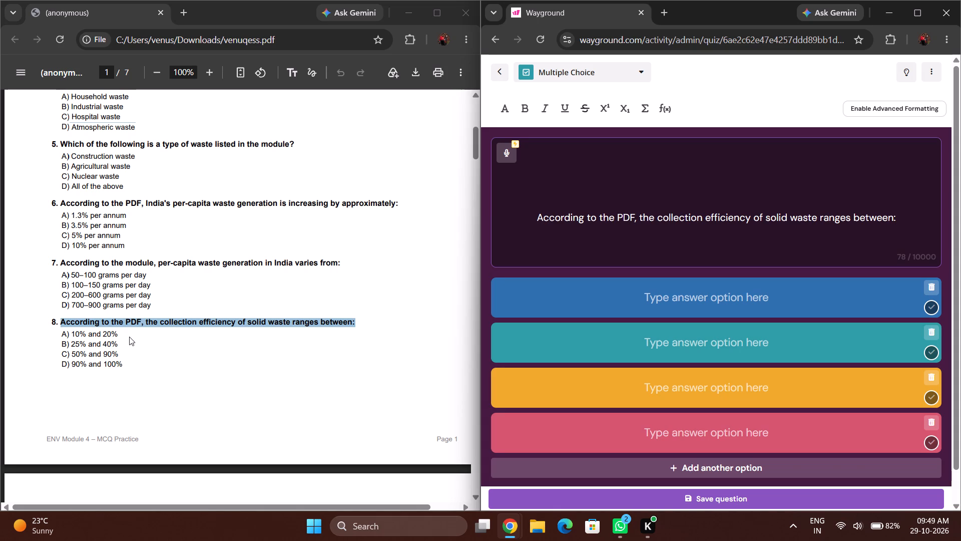
Copy option A of question 8, "10% and 20%", from the PDF into Wayground's first answer option.
{"action": "left_click_drag", "start_coordinate": [119, 335], "coordinate": [67, 331]}
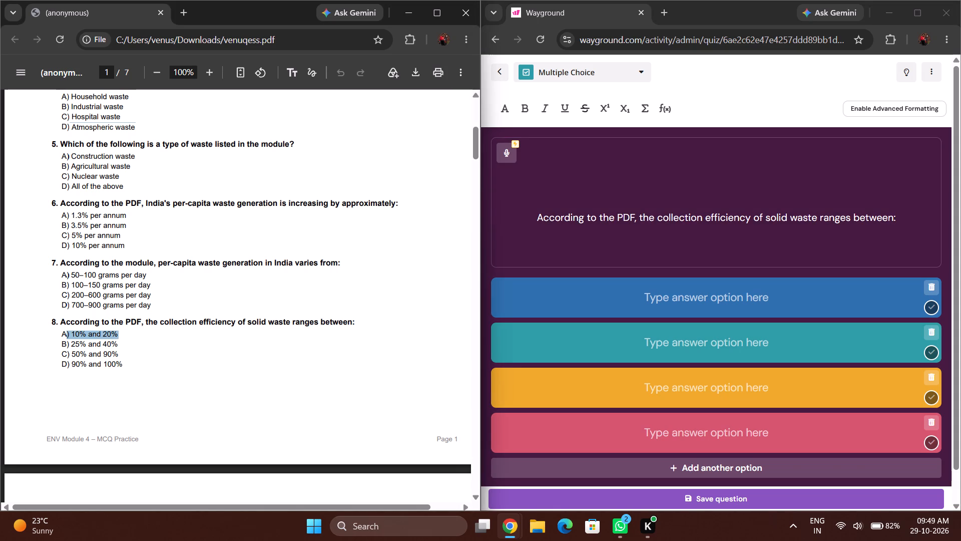
{"action": "left_click_drag", "start_coordinate": [67, 331], "coordinate": [72, 332]}
{"action": "key", "text": "ctrl+c"}
{"action": "left_click", "coordinate": [702, 306]}
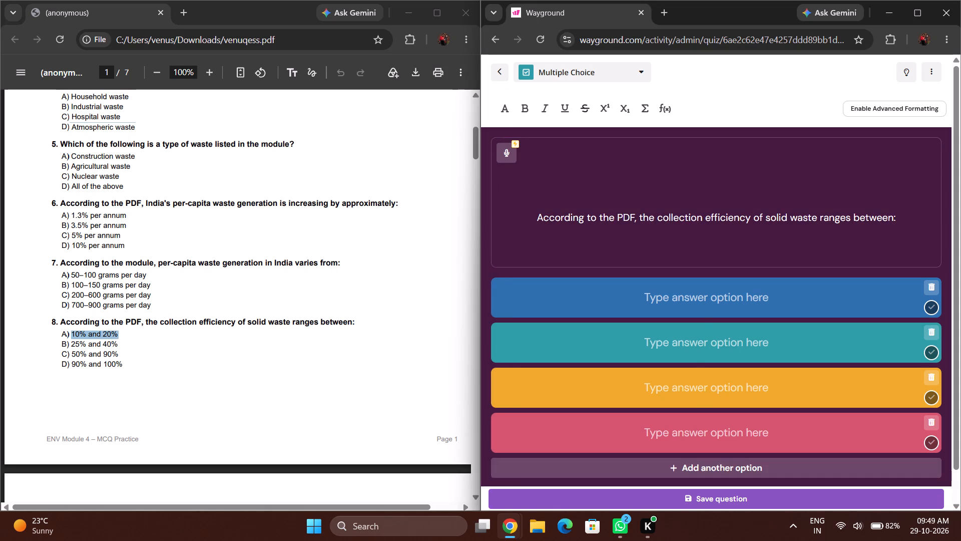
{"action": "key", "text": "ctrl+v"}
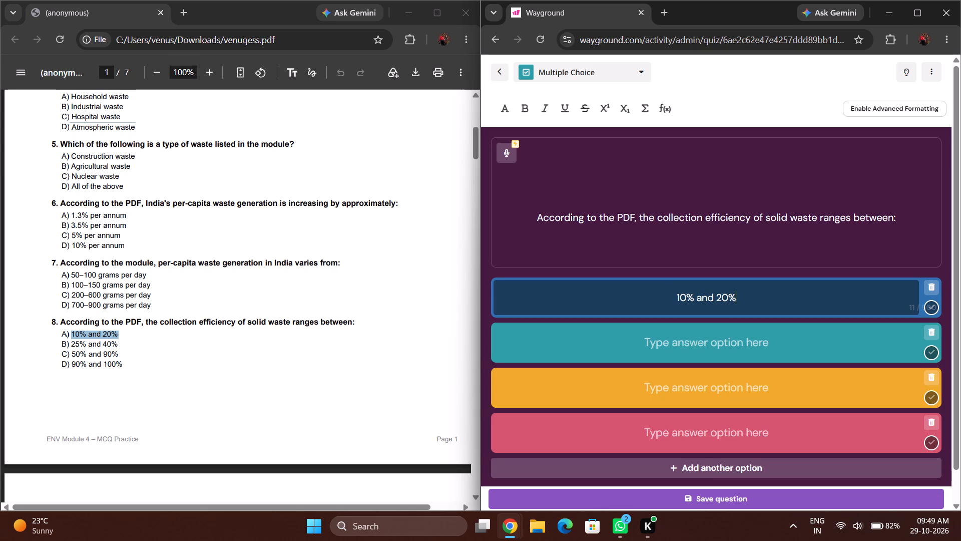
Copy option B of question 8, "25% and 40%", from the PDF into Wayground's second answer option.
{"action": "left_click_drag", "start_coordinate": [117, 346], "coordinate": [72, 344]}
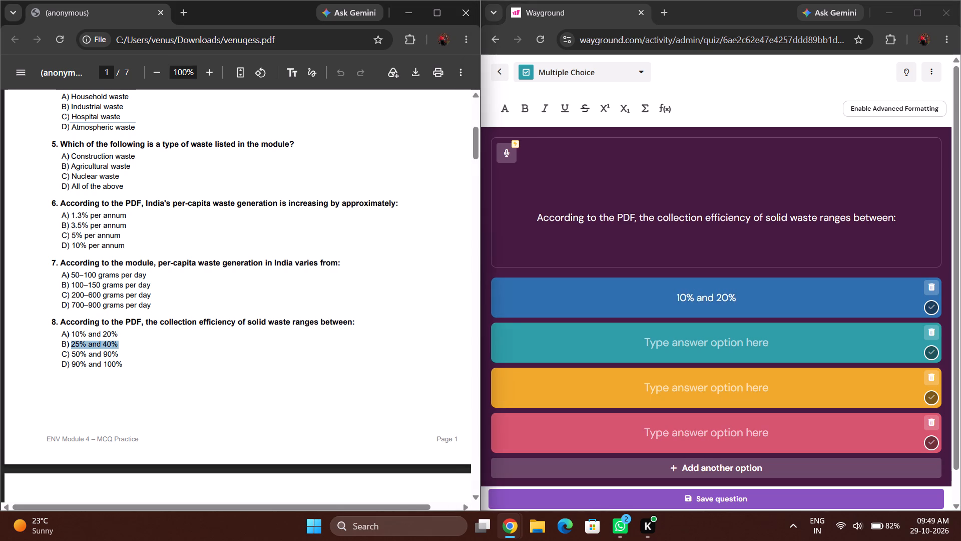
{"action": "left_click_drag", "start_coordinate": [72, 344], "coordinate": [73, 344]}
{"action": "key", "text": "ctrl+c"}
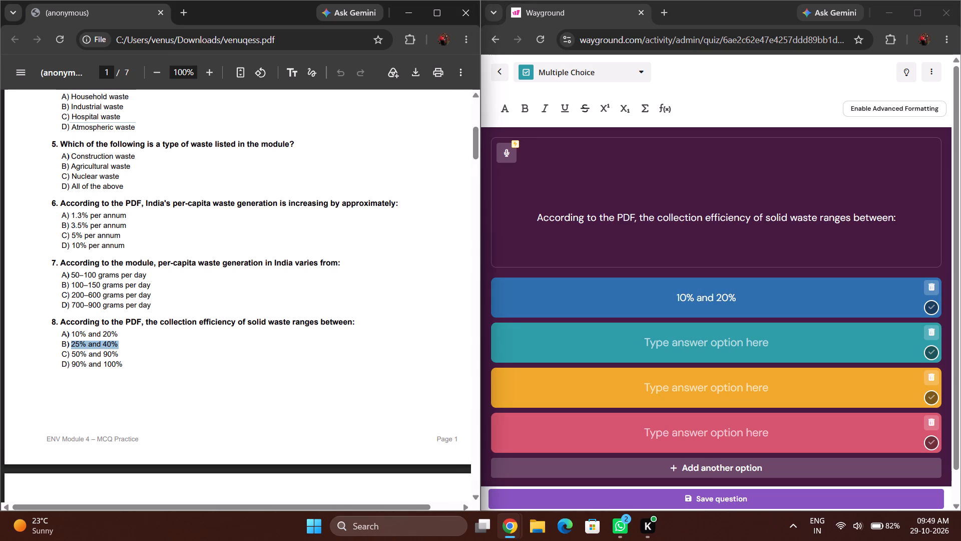
{"action": "left_click", "coordinate": [714, 353]}
{"action": "key", "text": "ctrl+v"}
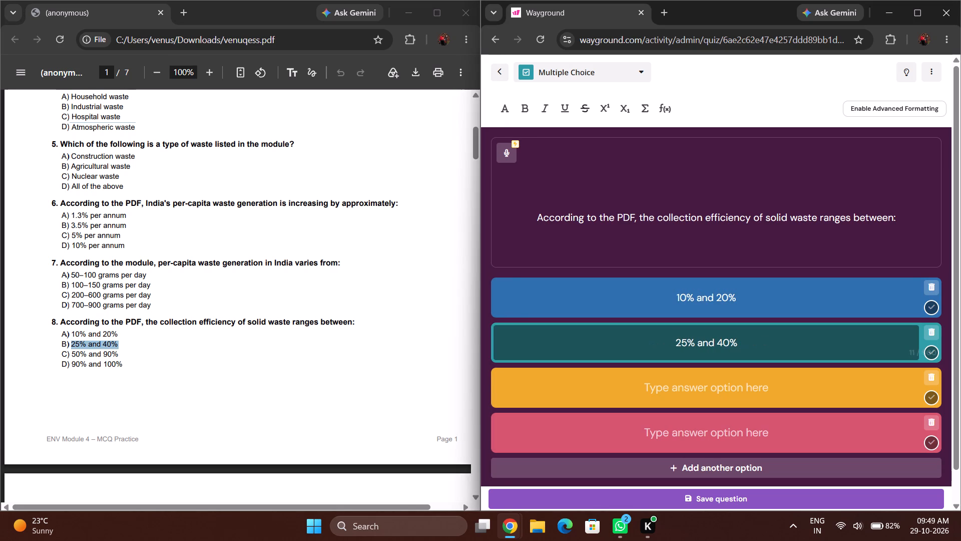
Copy option C of question 8, "50% and 90%", from the PDF into Wayground's third answer option.
{"action": "left_click_drag", "start_coordinate": [117, 355], "coordinate": [71, 354]}
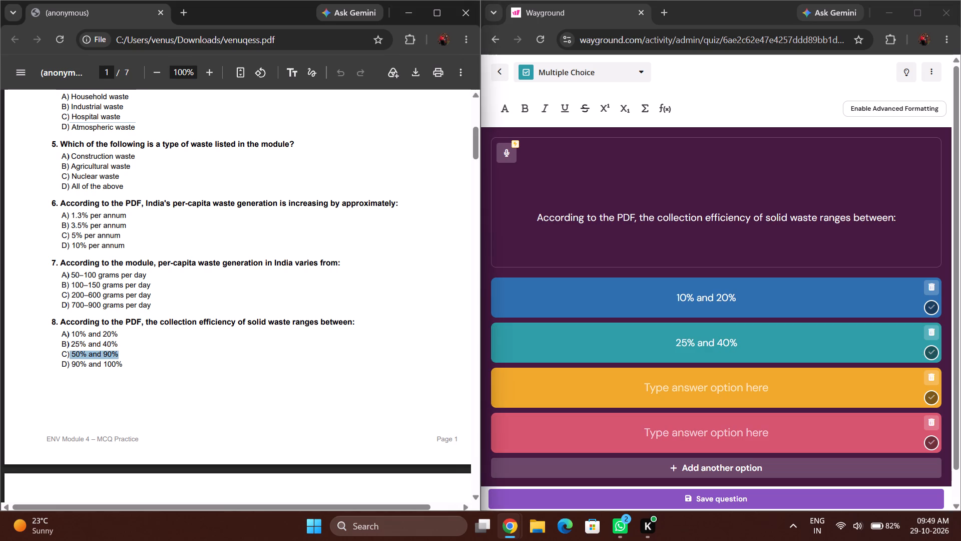
{"action": "key", "text": "ctrl+c"}
{"action": "left_click", "coordinate": [654, 397]}
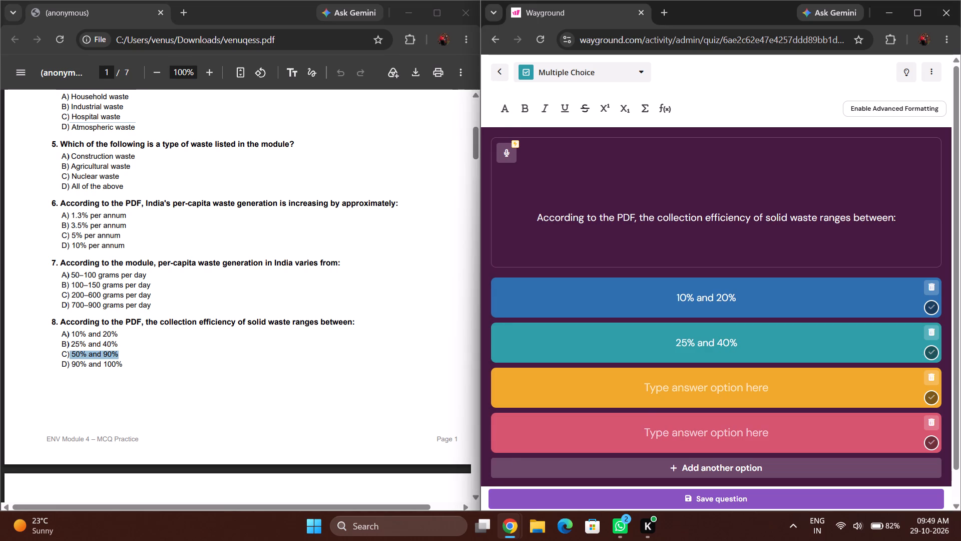
{"action": "key", "text": "ctrl+v"}
Copy option D of question 8, "90% and 100%", from the PDF into Wayground's fourth answer option.
{"action": "left_click_drag", "start_coordinate": [125, 363], "coordinate": [100, 363]}
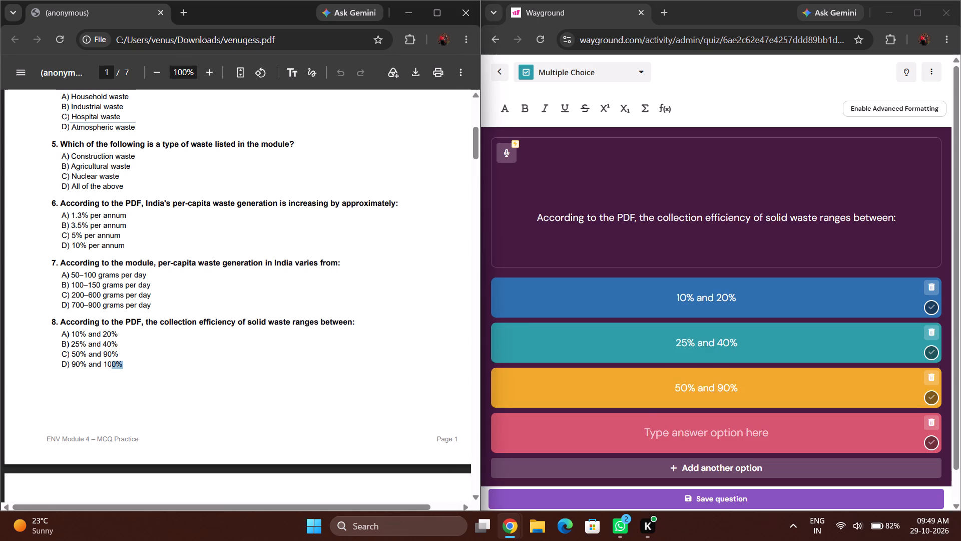
{"action": "left_click_drag", "start_coordinate": [100, 363], "coordinate": [72, 361]}
{"action": "key", "text": "ctrl+c"}
{"action": "left_click", "coordinate": [670, 441]}
{"action": "key", "text": "ctrl+v"}
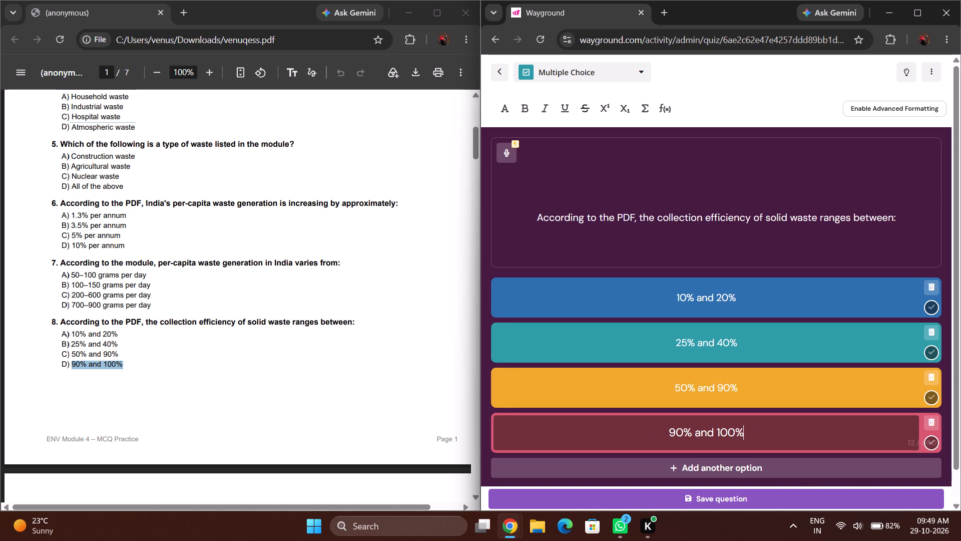
Mark "50% and 90%" as the correct answer of question 8 and save the question.
{"action": "left_click", "coordinate": [929, 399]}
{"action": "left_click", "coordinate": [804, 495]}
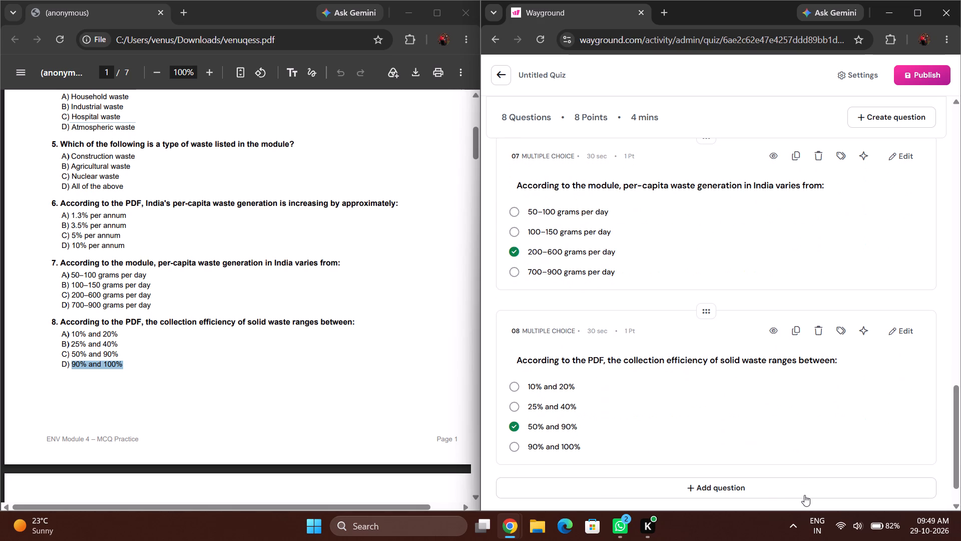
Create a new Multiple Choice question with question 9's PDF text, "Which of the following is identified as a problem in the present status of waste management?".
{"action": "scroll", "coordinate": [335, 371], "scroll_direction": "down", "scroll_amount": 2}
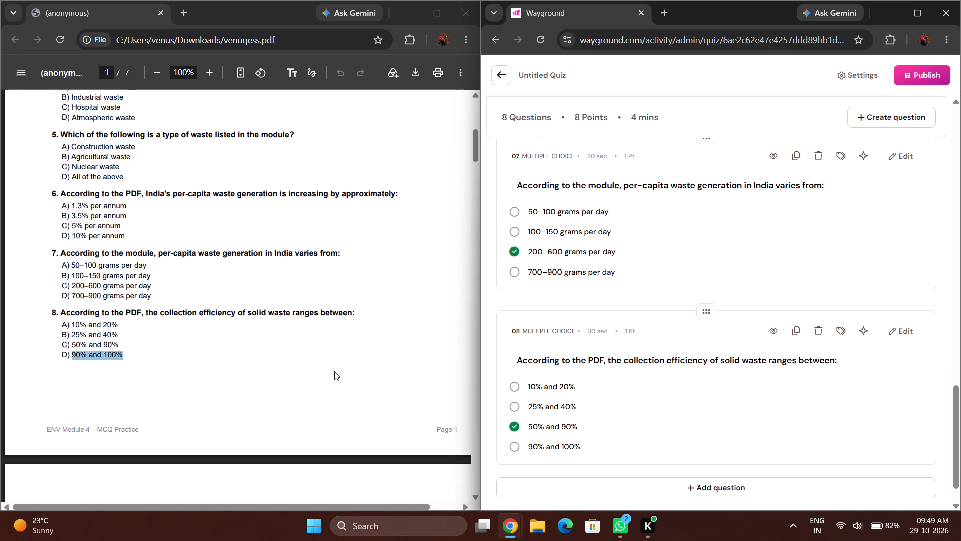
{"action": "scroll", "coordinate": [313, 344], "scroll_direction": "down", "scroll_amount": 3}
{"action": "scroll", "coordinate": [539, 329], "scroll_direction": "down", "scroll_amount": 3}
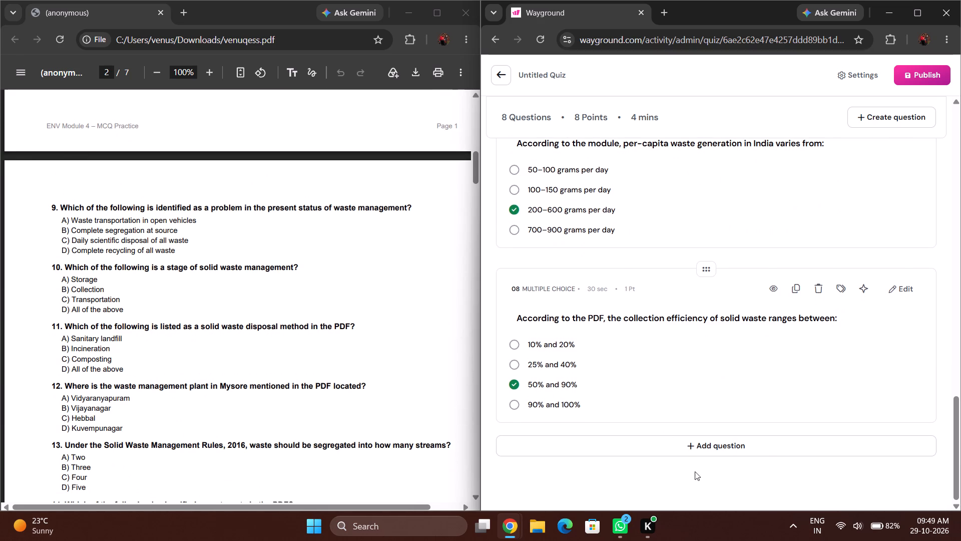
{"action": "left_click", "coordinate": [717, 431]}
{"action": "left_click", "coordinate": [709, 455]}
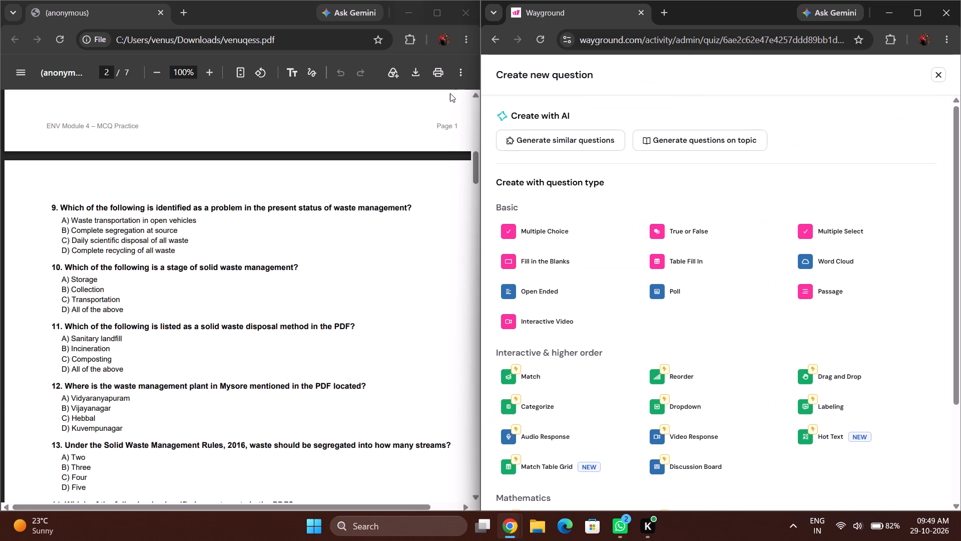
{"action": "left_click", "coordinate": [533, 231]}
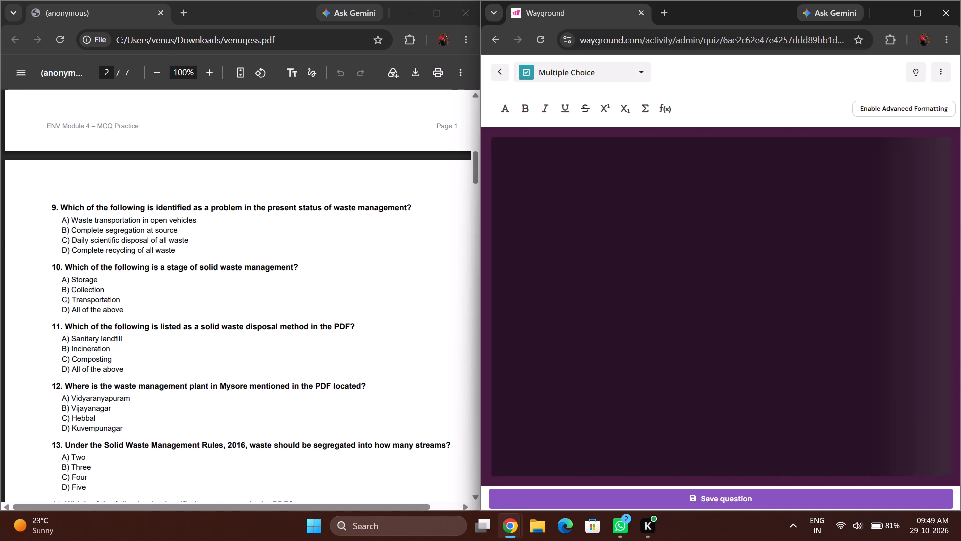
{"action": "left_click_drag", "start_coordinate": [59, 203], "coordinate": [418, 205]}
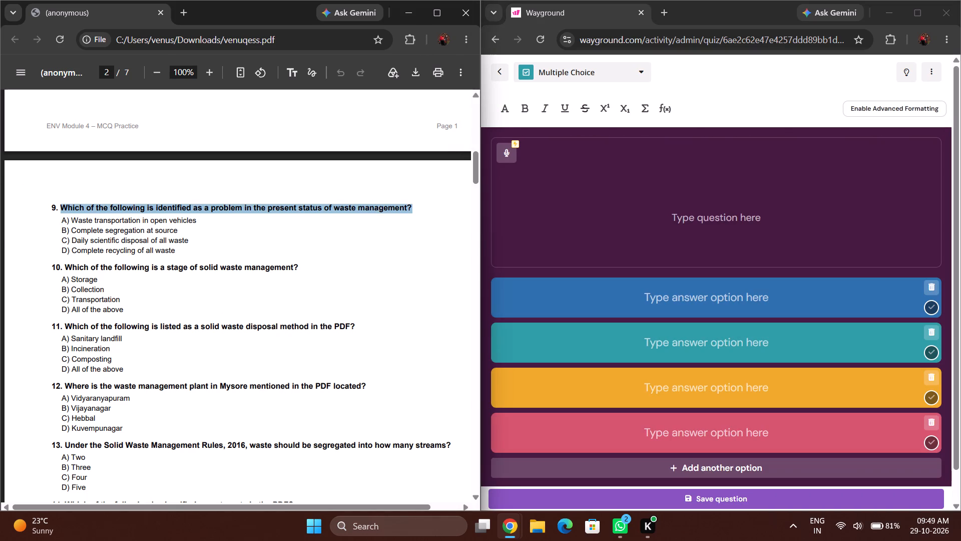
{"action": "key", "text": "ctrl+c"}
{"action": "left_click", "coordinate": [644, 254]}
{"action": "key", "text": "ctrl+v"}
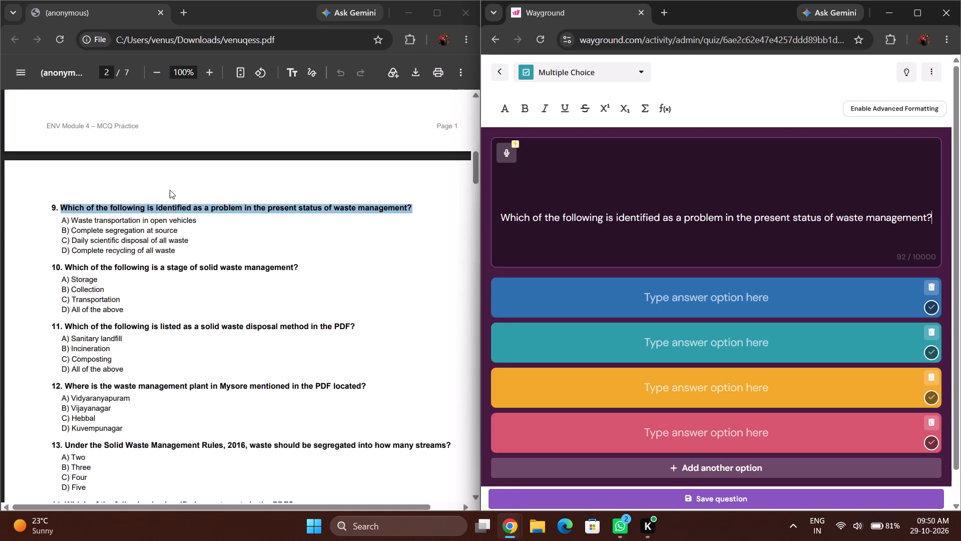
Copy option A of question 9, "Waste transportation in open vehicles", from the PDF into Wayground's first answer option.
{"action": "left_click_drag", "start_coordinate": [71, 217], "coordinate": [189, 222]}
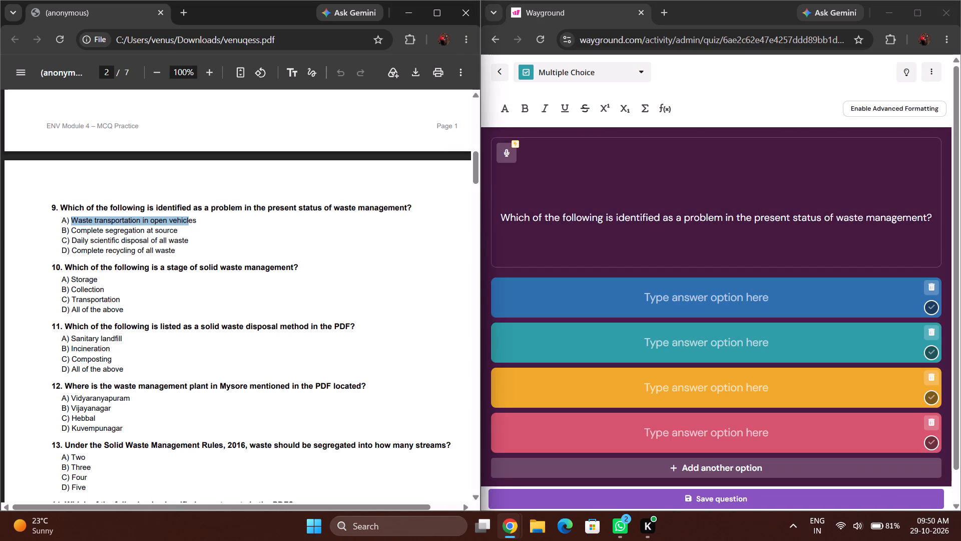
{"action": "left_click_drag", "start_coordinate": [189, 222], "coordinate": [203, 219]}
{"action": "key", "text": "ctrl+c"}
{"action": "left_click", "coordinate": [634, 312]}
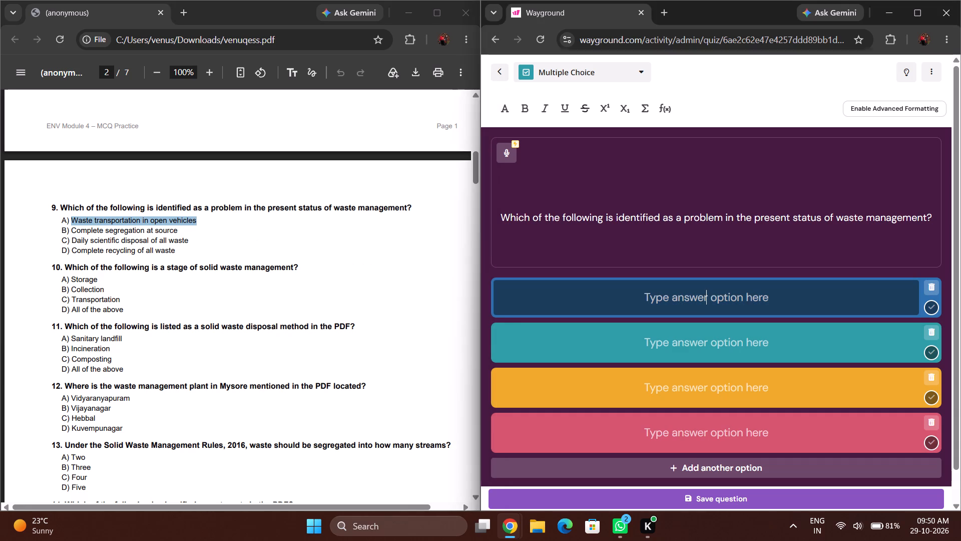
{"action": "key", "text": "ctrl+v"}
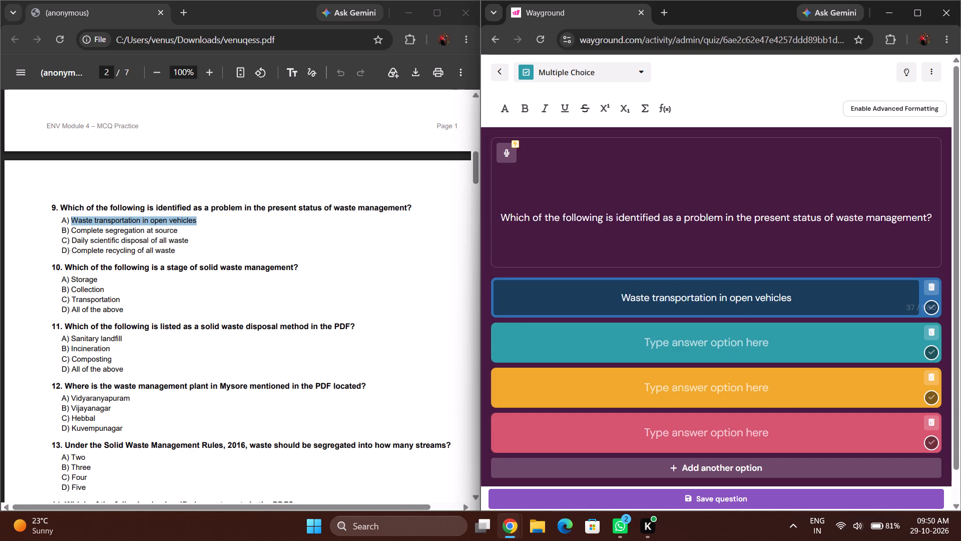
Copy option B of question 9, "Complete segregation at source", from the PDF into Wayground's second answer option.
{"action": "left_click_drag", "start_coordinate": [72, 228], "coordinate": [188, 227]}
{"action": "left_click_drag", "start_coordinate": [188, 227], "coordinate": [187, 232]}
{"action": "left_click", "coordinate": [73, 225]}
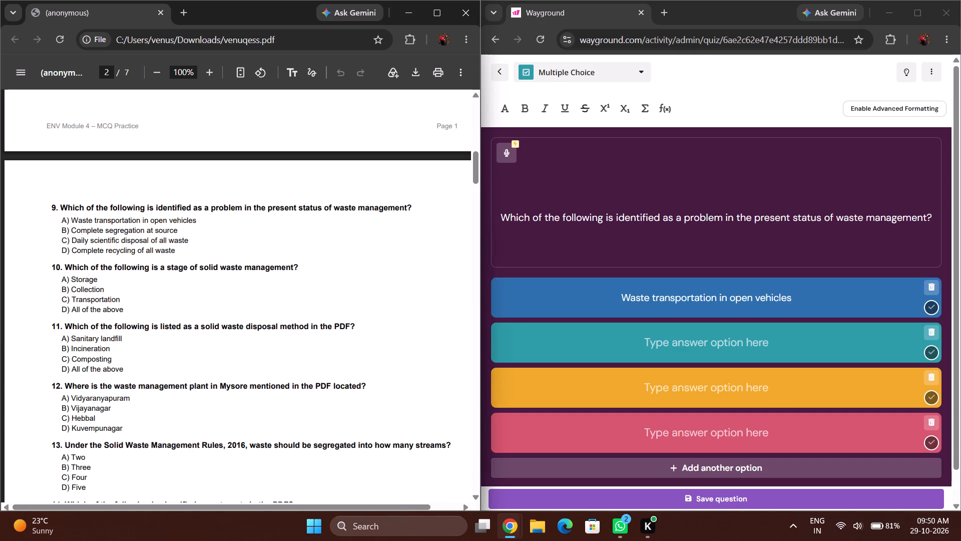
{"action": "left_click_drag", "start_coordinate": [73, 231], "coordinate": [186, 228]}
{"action": "left_click", "coordinate": [182, 231]}
{"action": "left_click_drag", "start_coordinate": [73, 228], "coordinate": [190, 231]}
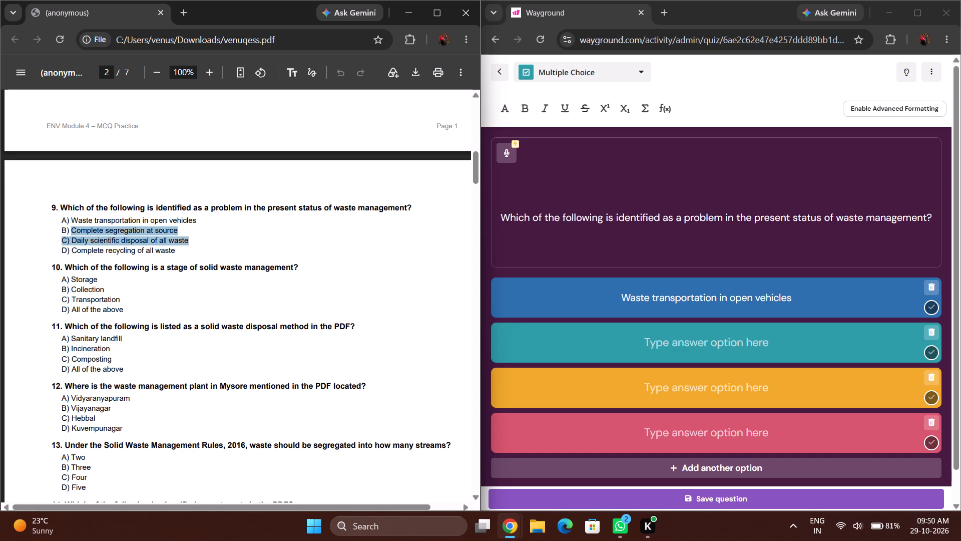
{"action": "left_click_drag", "start_coordinate": [190, 231], "coordinate": [177, 230]}
{"action": "key", "text": "ctrl+c"}
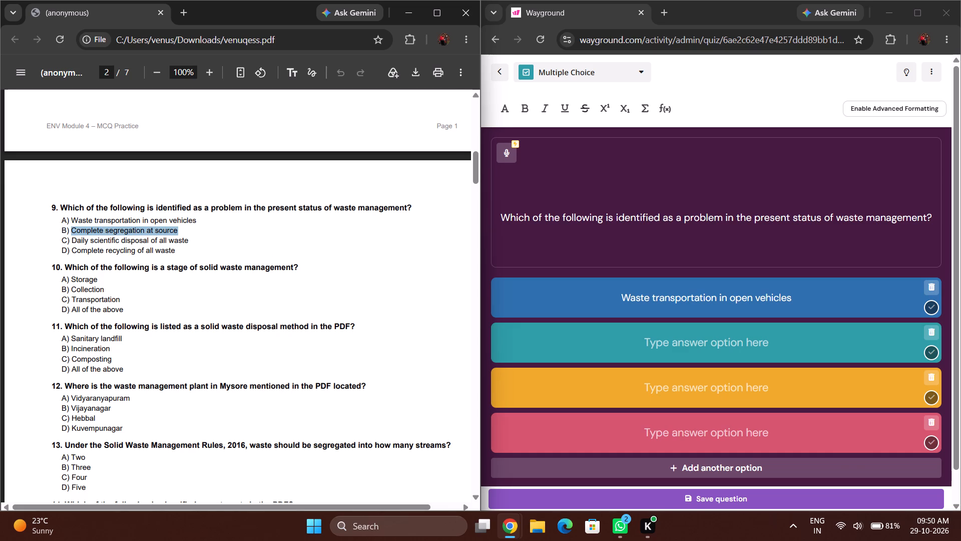
{"action": "left_click", "coordinate": [619, 351]}
{"action": "key", "text": "ctrl+v"}
Copy option C of question 9, "Daily scientific disposal of all waste", from the PDF into Wayground's third answer option.
{"action": "left_click_drag", "start_coordinate": [187, 240], "coordinate": [117, 230]}
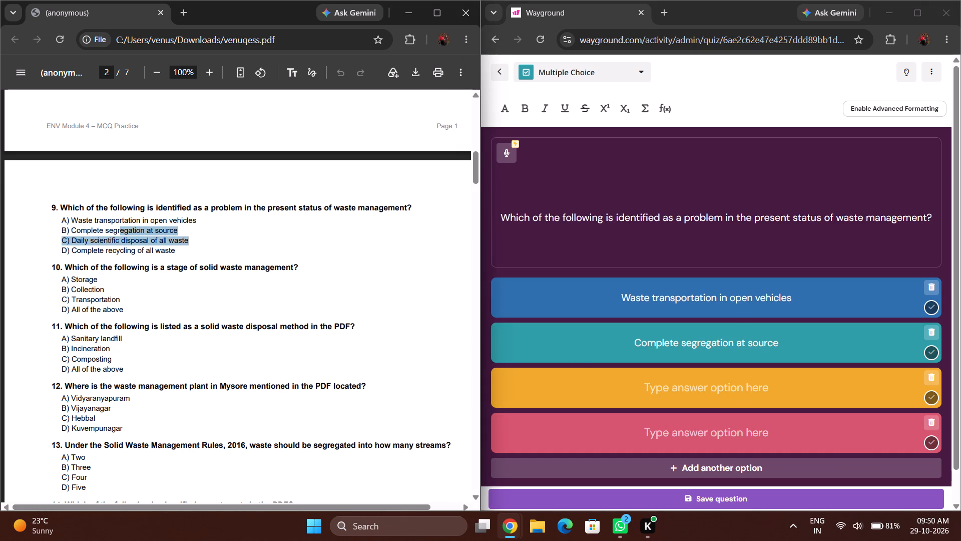
{"action": "left_click_drag", "start_coordinate": [117, 230], "coordinate": [72, 242]}
{"action": "key", "text": "ctrl+c"}
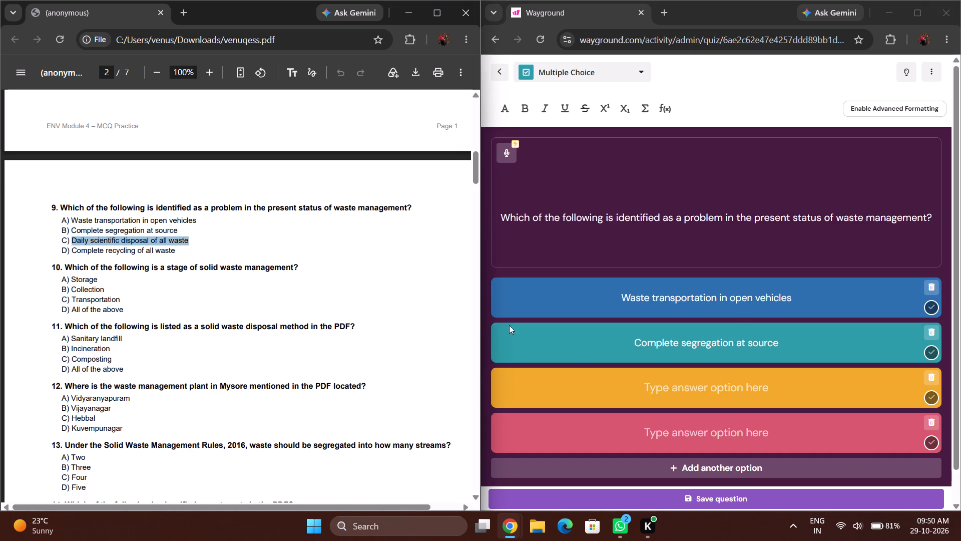
{"action": "left_click", "coordinate": [656, 408]}
{"action": "left_click", "coordinate": [656, 396]}
{"action": "key", "text": "ctrl+v"}
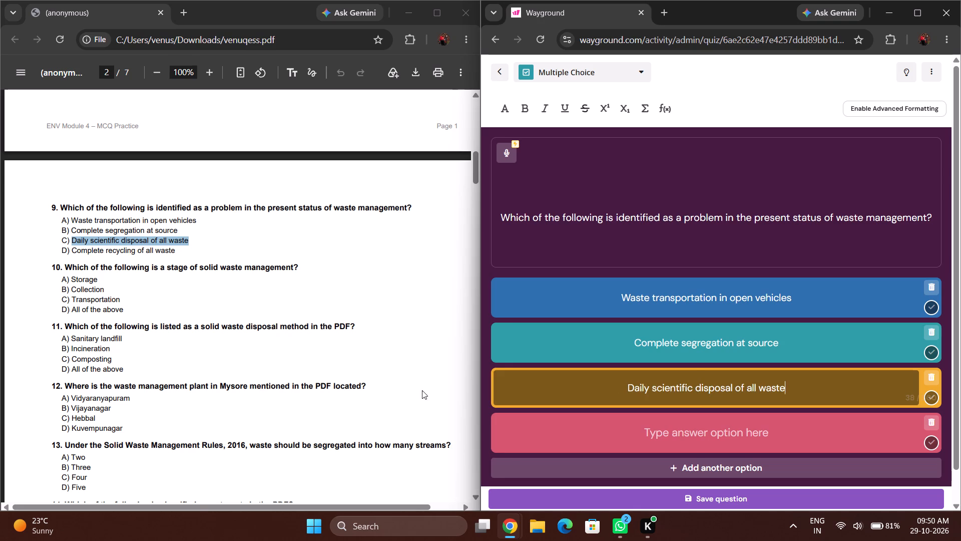
Copy option D of question 9, "Complete recycling of all waste", from the PDF into Wayground's fourth answer option.
{"action": "left_click_drag", "start_coordinate": [178, 251], "coordinate": [72, 252]}
{"action": "key", "text": "ctrl+v"}
{"action": "key", "text": "ctrl+x"}
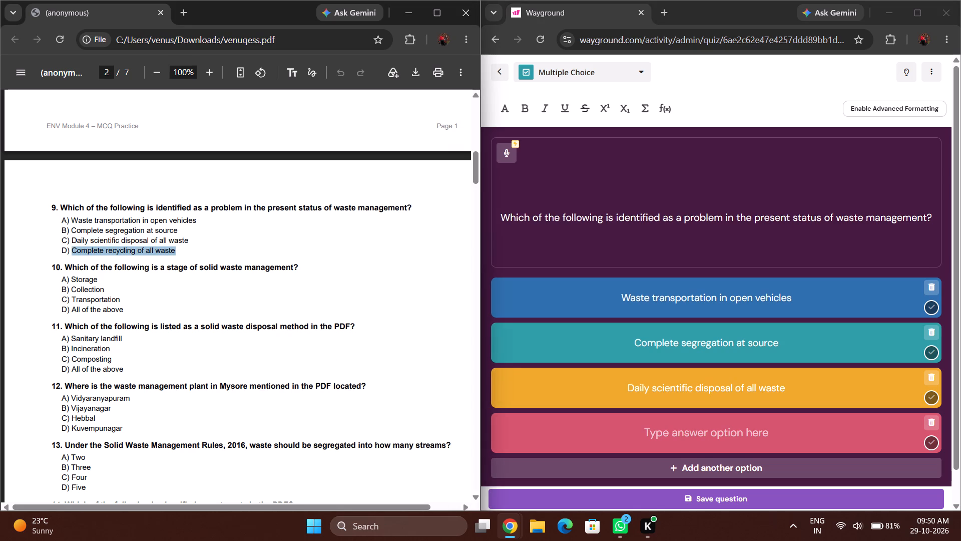
{"action": "key", "text": "ctrl+c"}
{"action": "left_click", "coordinate": [717, 434]}
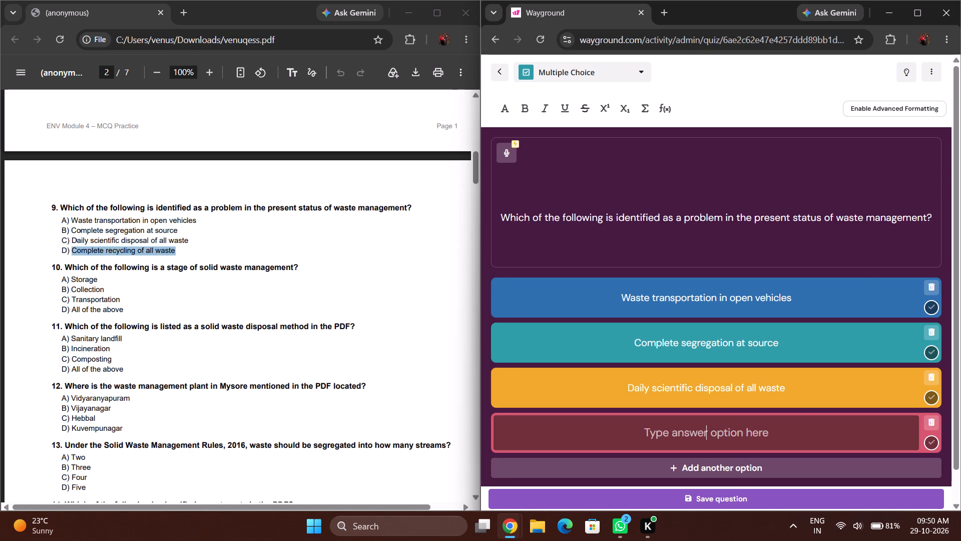
{"action": "key", "text": "ctrl+v"}
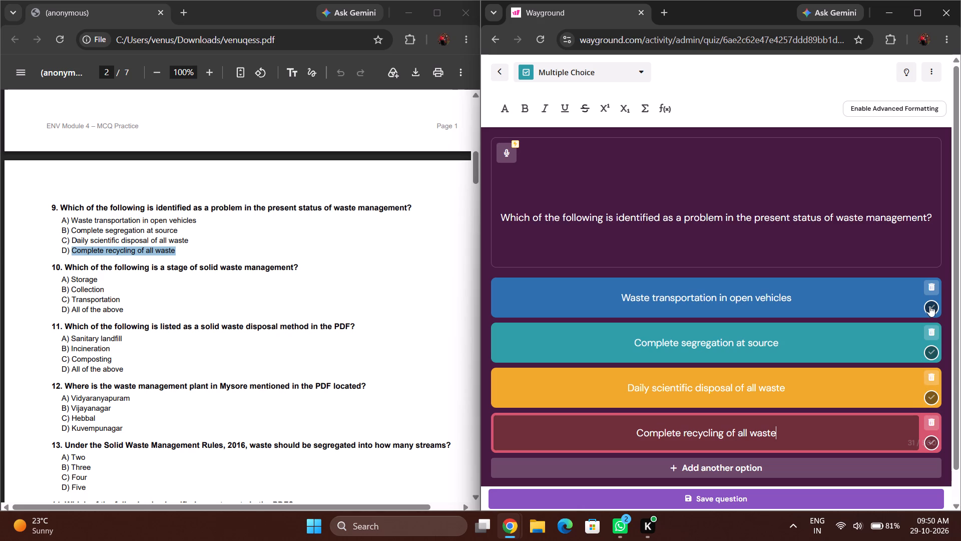
Mark "Waste transportation in open vehicles" as the correct answer of question 9 and save the question.
{"action": "left_click", "coordinate": [934, 309]}
{"action": "left_click", "coordinate": [794, 498]}
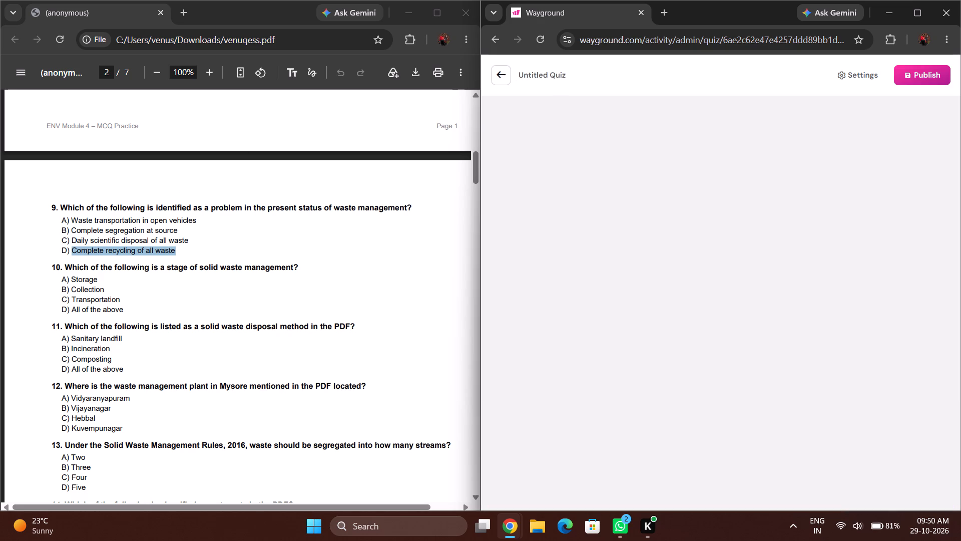
Create a new Multiple Choice question with question 10's PDF text, "Which of the following is a stage of solid waste management?".
{"action": "left_click_drag", "start_coordinate": [300, 267], "coordinate": [71, 276]}
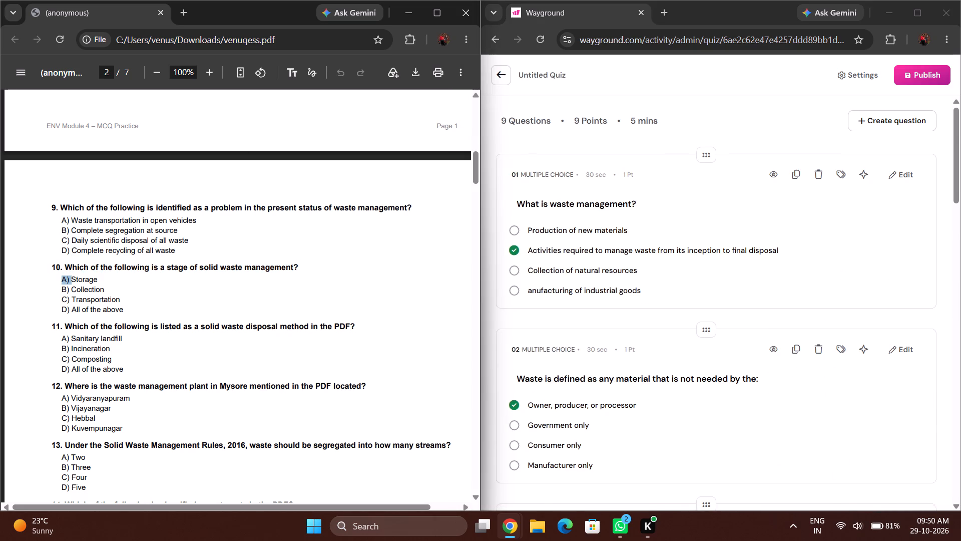
{"action": "left_click_drag", "start_coordinate": [71, 276], "coordinate": [67, 267]}
{"action": "key", "text": "ctrl+c"}
{"action": "scroll", "coordinate": [534, 362], "scroll_direction": "down", "scroll_amount": 2}
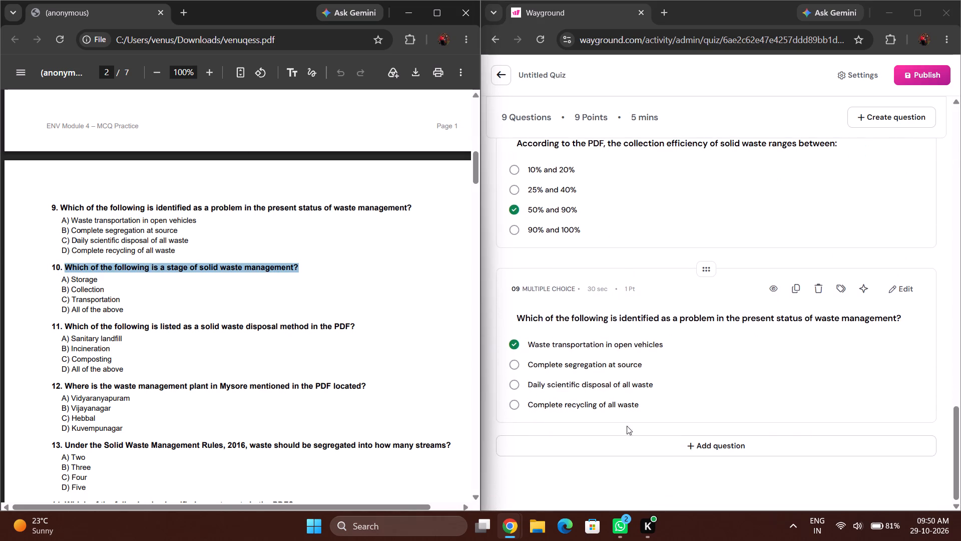
{"action": "left_click", "coordinate": [646, 443]}
{"action": "left_click", "coordinate": [562, 231]}
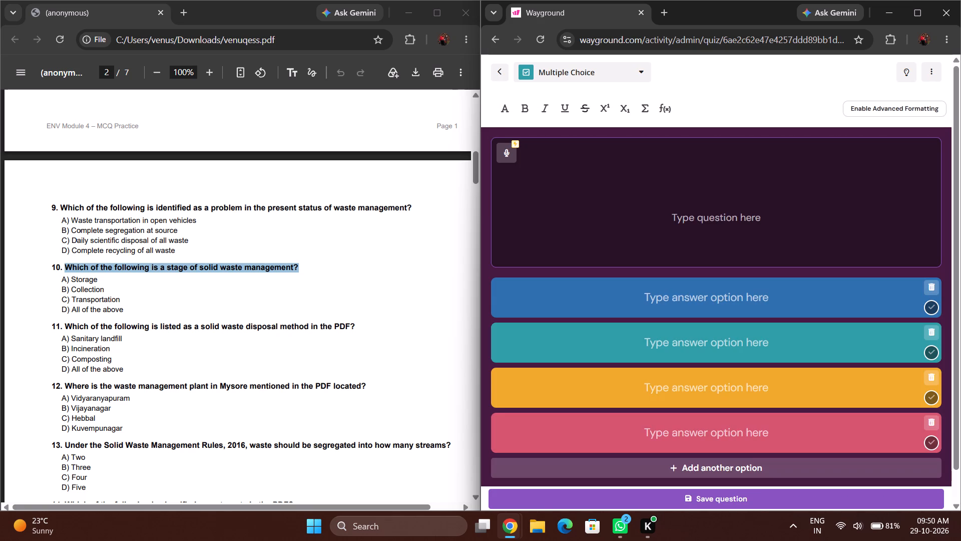
{"action": "key", "text": "ctrl+v"}
Copy question 10's PDF text "Storage B) Collection" into Wayground's first answer option.
{"action": "left_click_drag", "start_coordinate": [98, 278], "coordinate": [81, 279]}
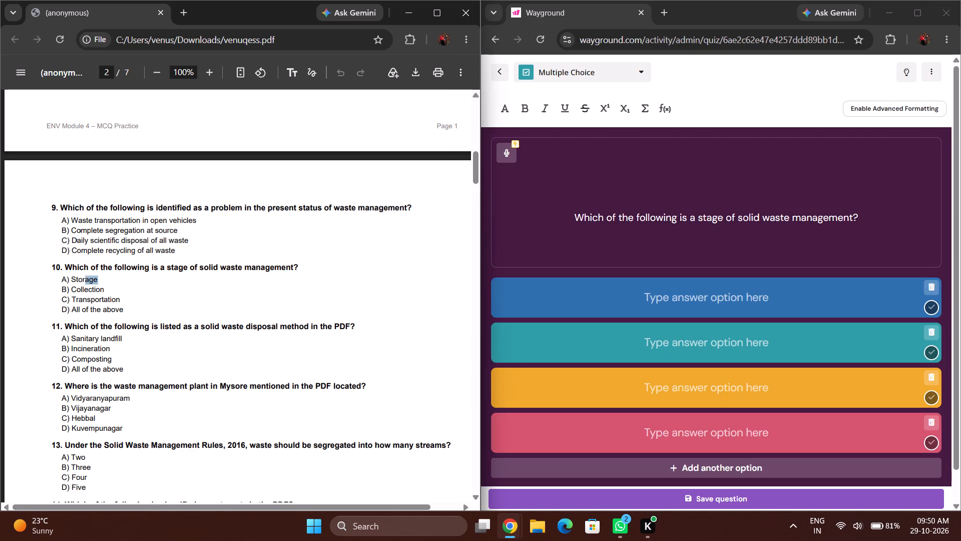
{"action": "left_click_drag", "start_coordinate": [81, 279], "coordinate": [74, 279]}
{"action": "left_click", "coordinate": [67, 278]}
{"action": "left_click_drag", "start_coordinate": [71, 279], "coordinate": [110, 282]}
{"action": "key", "text": "ctrl+c"}
{"action": "left_click", "coordinate": [665, 300]}
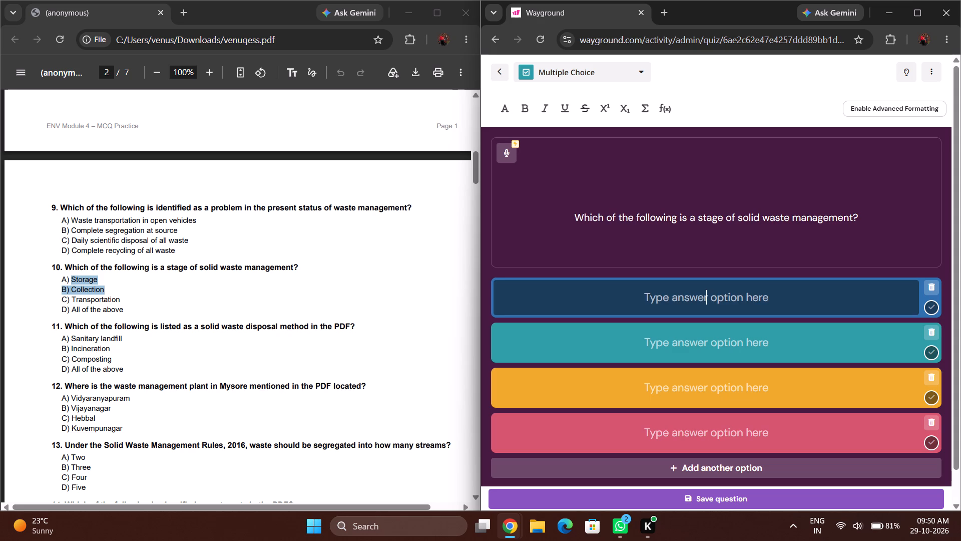
{"action": "key", "text": "ctrl+v"}
Copy the word "Collection" from the first answer option and trim that option to read only "Storage".
{"action": "left_click", "coordinate": [754, 299]}
{"action": "left_click_drag", "start_coordinate": [759, 299], "coordinate": [725, 305]}
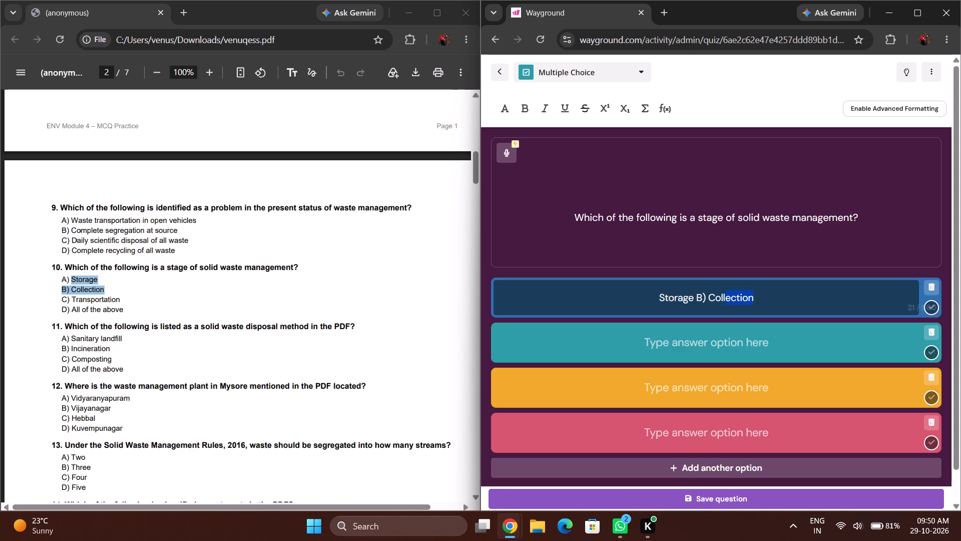
{"action": "left_click_drag", "start_coordinate": [725, 305], "coordinate": [711, 308]}
{"action": "key", "text": "ctrl+c"}
{"action": "key", "text": "BackSpace"}
{"action": "key", "text": "BackSpace"}
{"action": "key", "text": "BackSpace"}
{"action": "key", "text": "BackSpace"}
{"action": "key", "text": "BackSpace"}
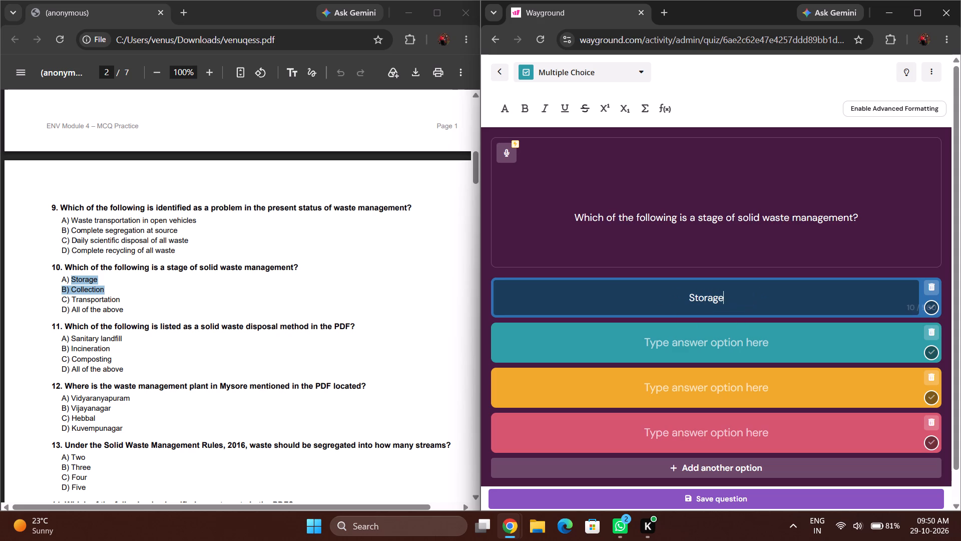
Paste the copied word "Collection" into question 10's second answer option.
{"action": "left_click", "coordinate": [744, 341]}
{"action": "key", "text": "ctrl+v"}
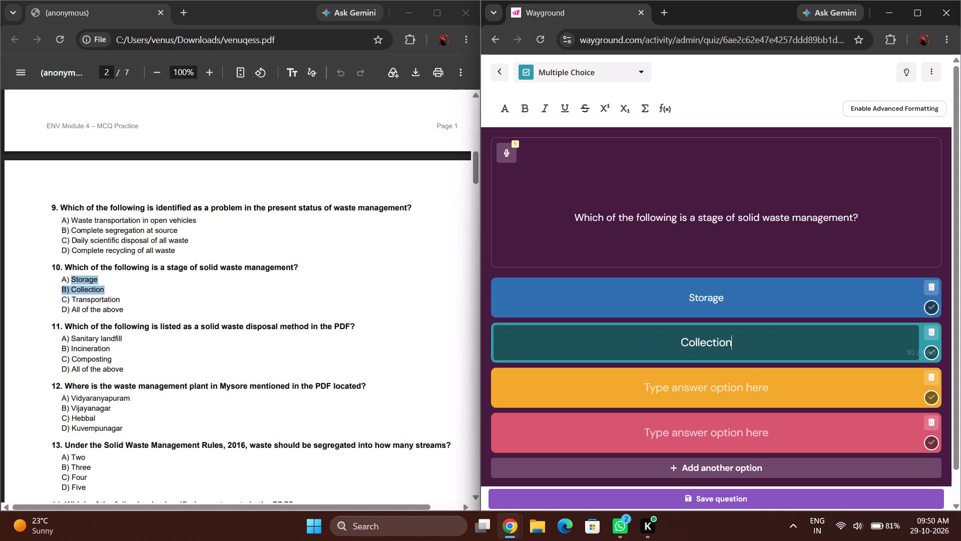
Copy question 10's PDF text "Transportation D) All of the above" into the third answer option.
{"action": "left_click_drag", "start_coordinate": [71, 297], "coordinate": [139, 313]}
{"action": "key", "text": "ctrl+c"}
{"action": "left_click", "coordinate": [689, 389]}
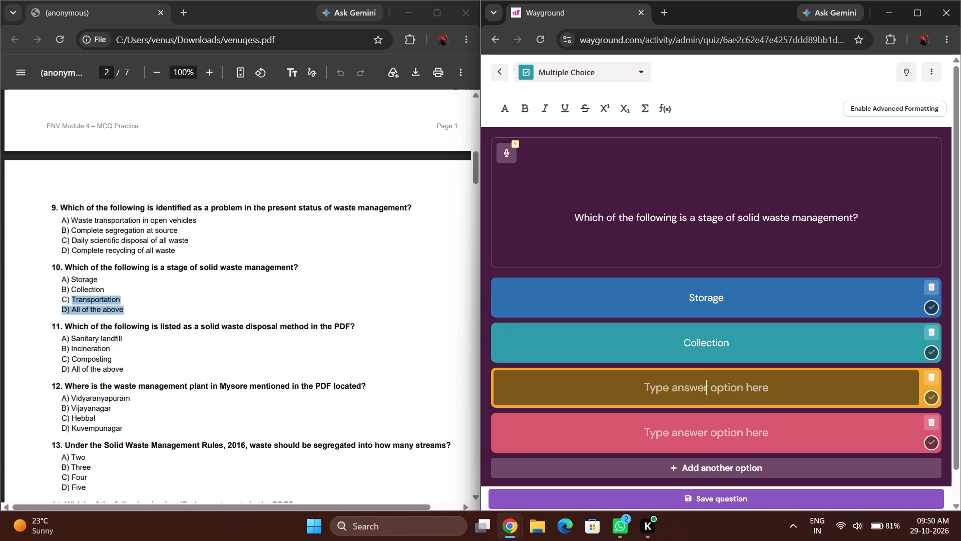
{"action": "key", "text": "ctrl+v"}
Copy "All of the above" from the third option into the fourth, and trim the third option to "Transportation".
{"action": "left_click_drag", "start_coordinate": [782, 387], "coordinate": [731, 389]}
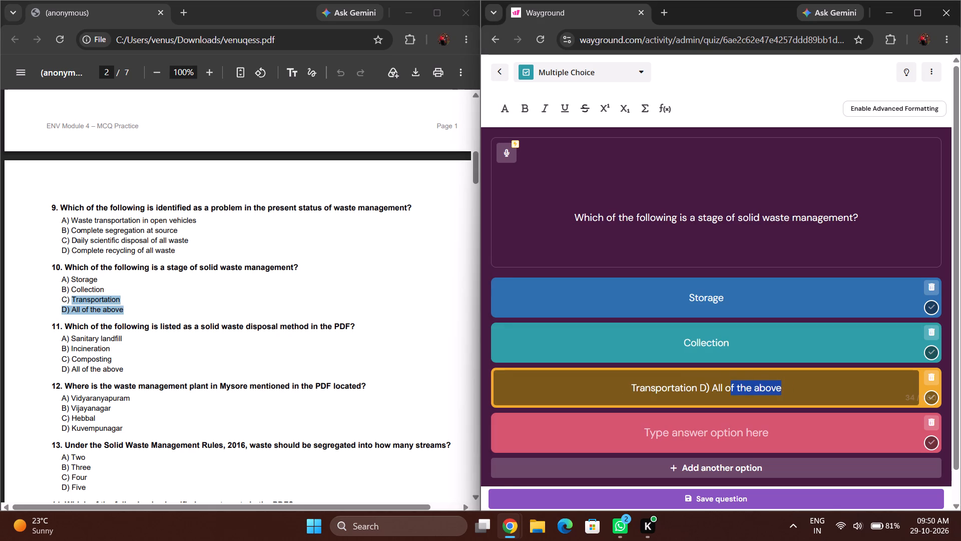
{"action": "left_click_drag", "start_coordinate": [731, 389], "coordinate": [714, 388]}
{"action": "key", "text": "ctrl+c"}
{"action": "left_click", "coordinate": [722, 433]}
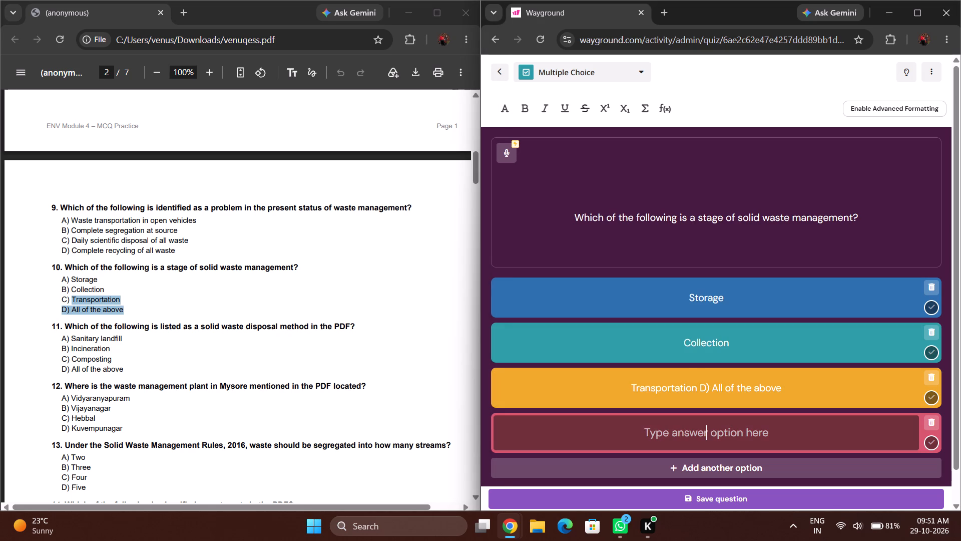
{"action": "key", "text": "ctrl+v"}
{"action": "left_click_drag", "start_coordinate": [782, 386], "coordinate": [713, 394]}
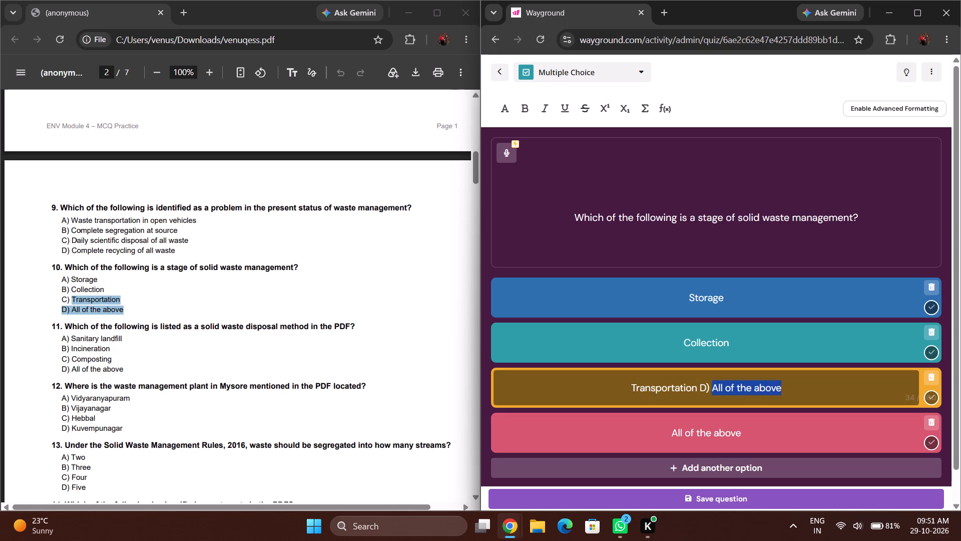
{"action": "left_click_drag", "start_coordinate": [713, 394], "coordinate": [700, 388]}
{"action": "key", "text": "BackSpace"}
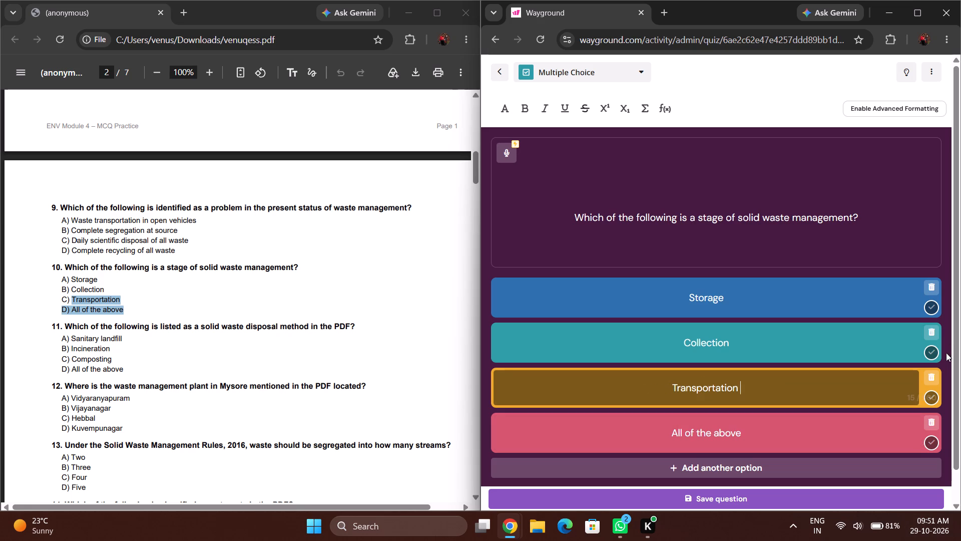
Mark "All of the above" as the correct answer of question 10 and save the question.
{"action": "left_click", "coordinate": [933, 440]}
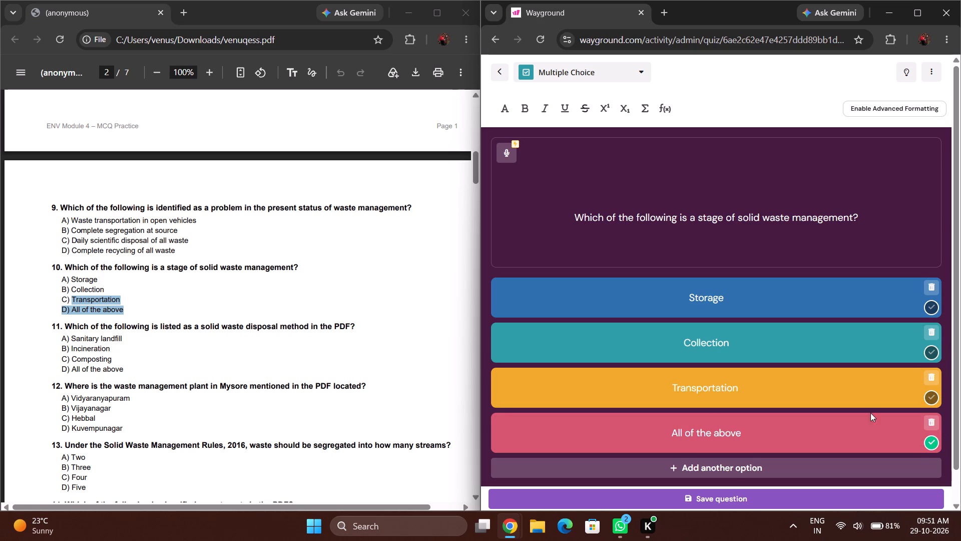
{"action": "left_click", "coordinate": [817, 498]}
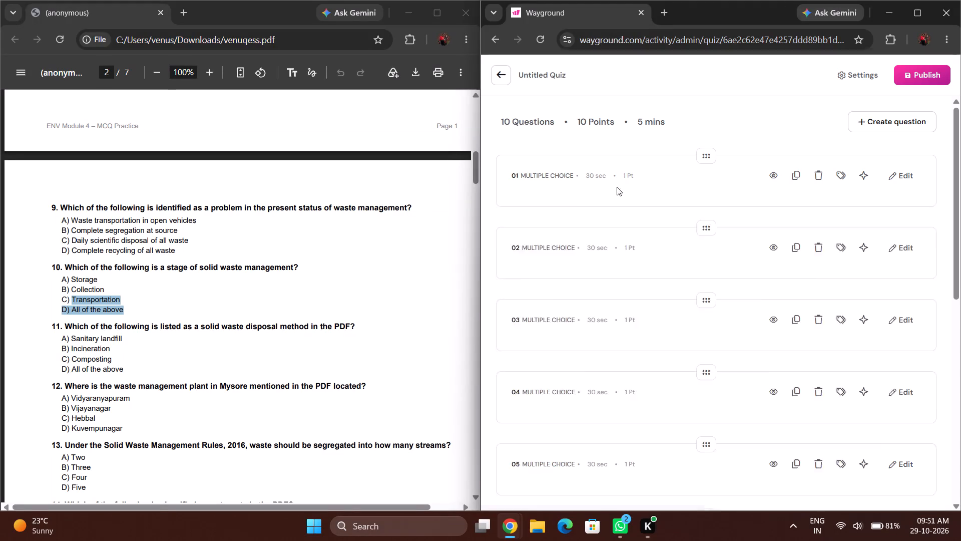
Create a new Multiple Choice question and copy question 11's full PDF text, including options A to D, into its question field.
{"action": "left_click", "coordinate": [884, 123]}
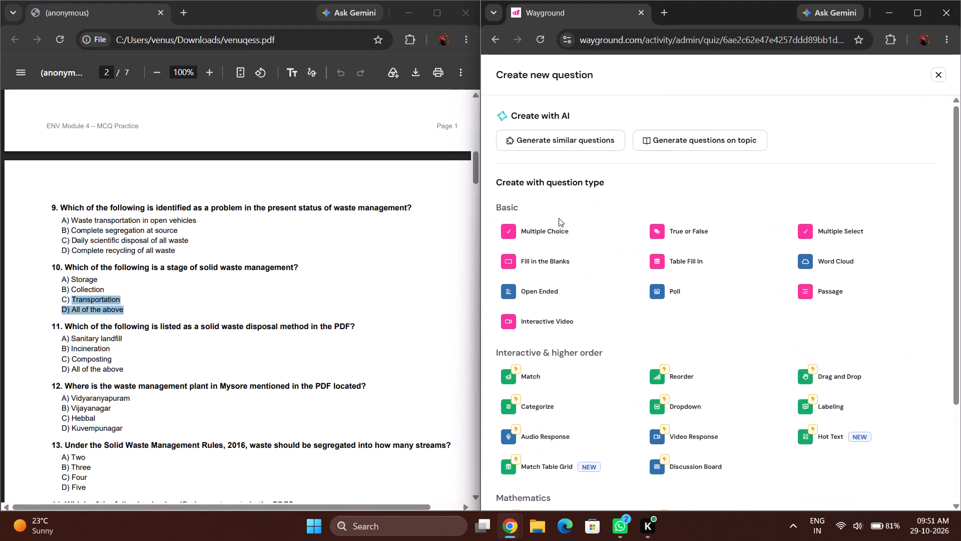
{"action": "left_click", "coordinate": [559, 218]}
{"action": "left_click", "coordinate": [556, 228]}
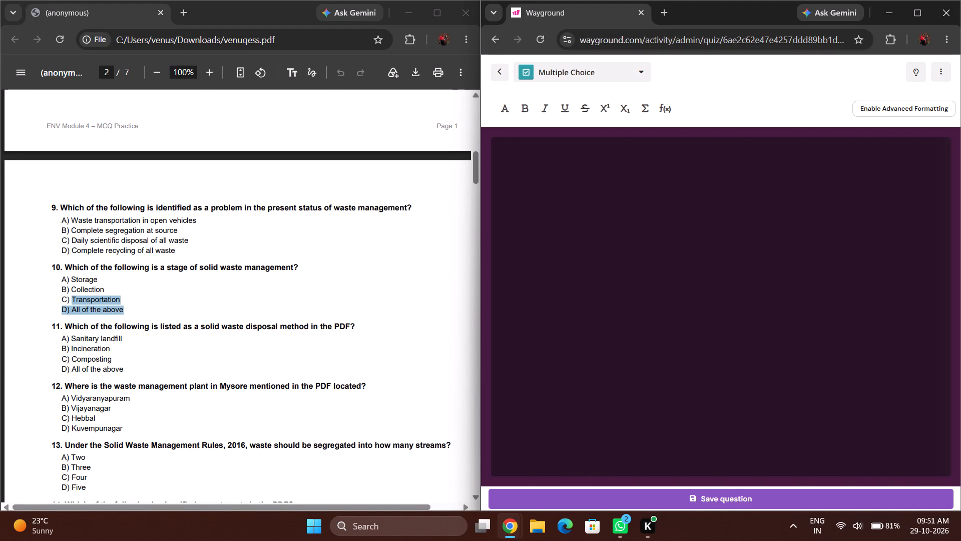
{"action": "left_click_drag", "start_coordinate": [67, 327], "coordinate": [125, 365]}
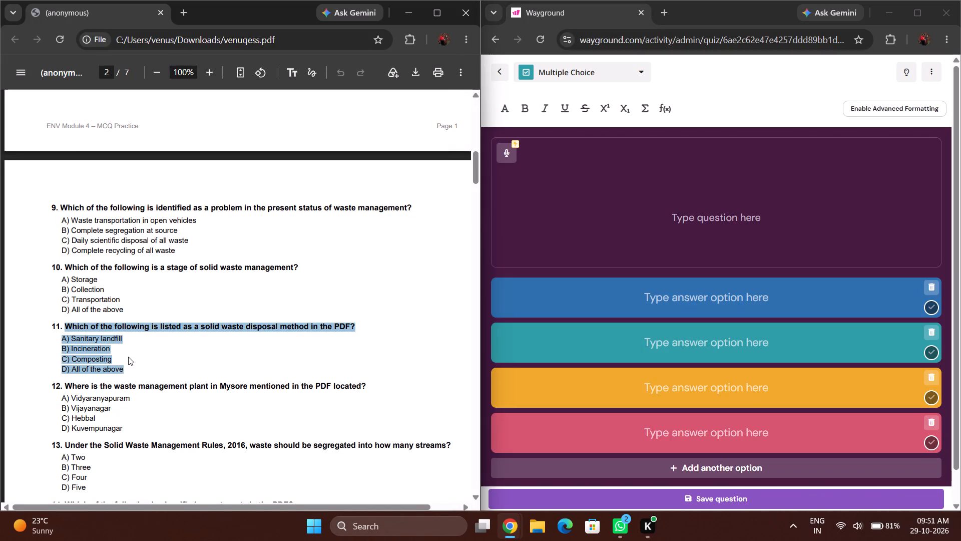
{"action": "key", "text": "ctrl+c"}
{"action": "left_click", "coordinate": [691, 211]}
{"action": "key", "text": "ctrl+v"}
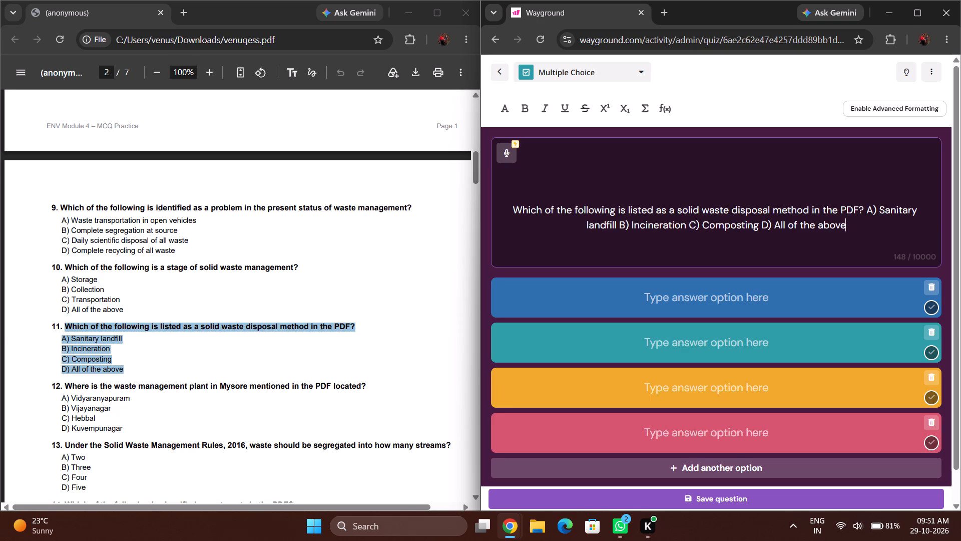
Copy the word "Sanitary" from the question text into the first answer option.
{"action": "left_click_drag", "start_coordinate": [880, 207], "coordinate": [907, 210]}
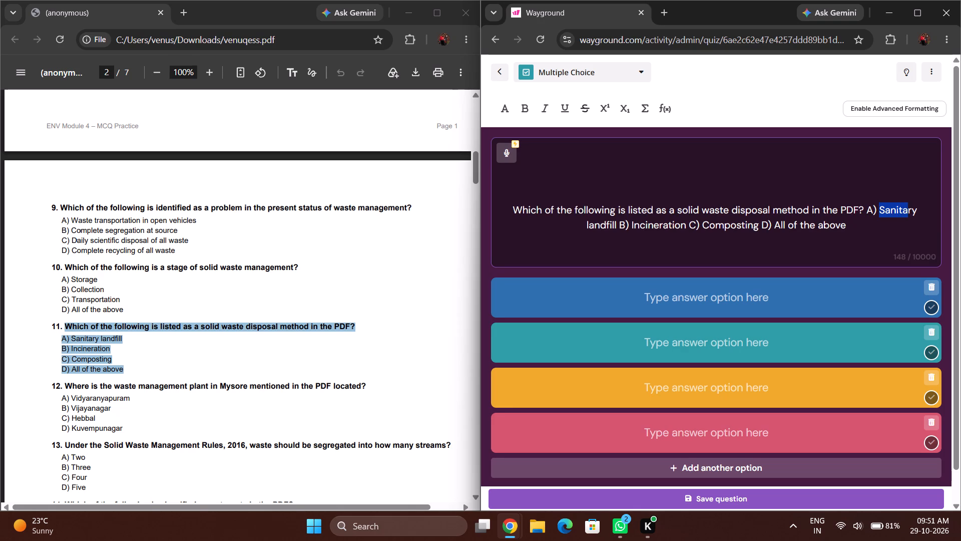
{"action": "left_click_drag", "start_coordinate": [907, 210], "coordinate": [920, 210]}
{"action": "key", "text": "ctrl+c"}
{"action": "left_click", "coordinate": [809, 310]}
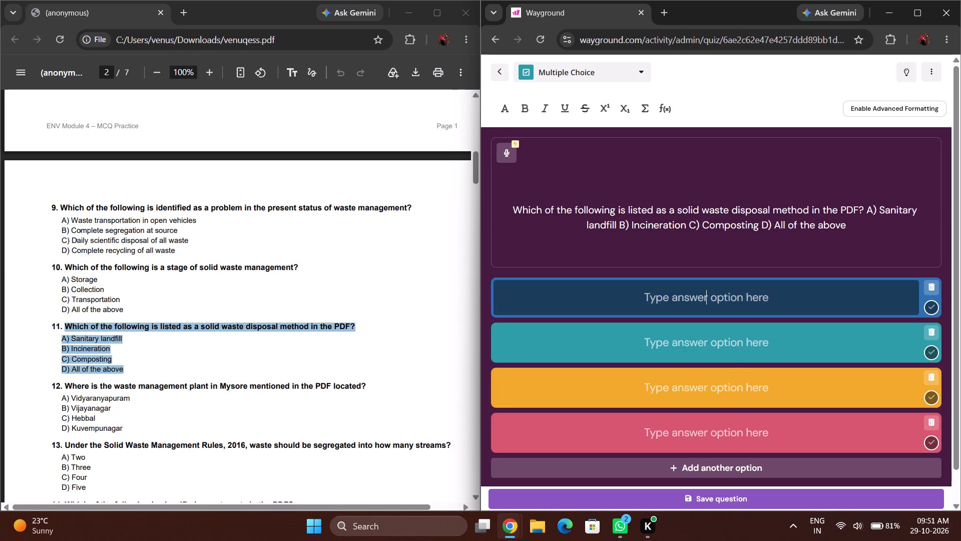
{"action": "key", "text": "ctrl+v"}
{"action": "left_click", "coordinate": [732, 363]}
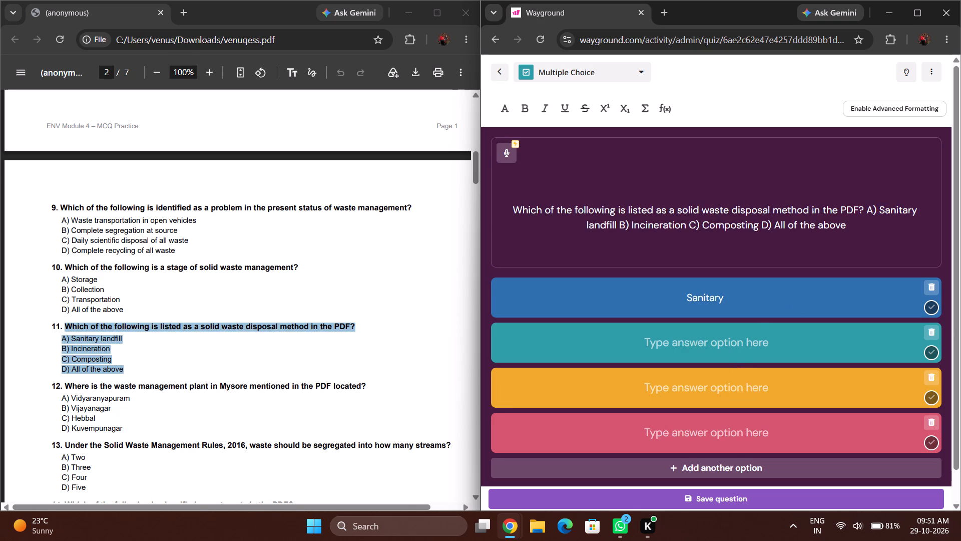
Copy the word "landfill" from the question text into the second answer option.
{"action": "left_click_drag", "start_coordinate": [585, 221], "coordinate": [620, 231]}
{"action": "key", "text": "ctrl+c"}
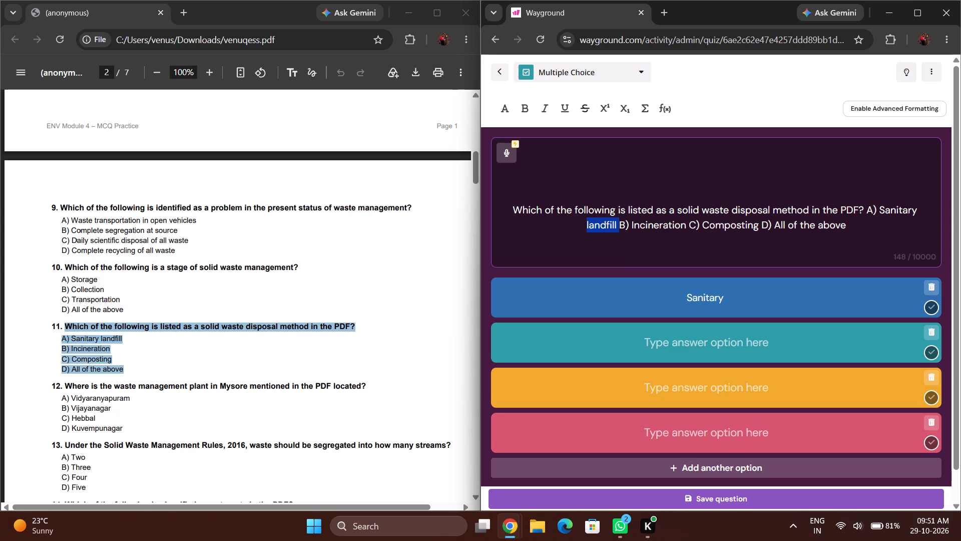
{"action": "left_click", "coordinate": [661, 346]}
{"action": "key", "text": "ctrl+v"}
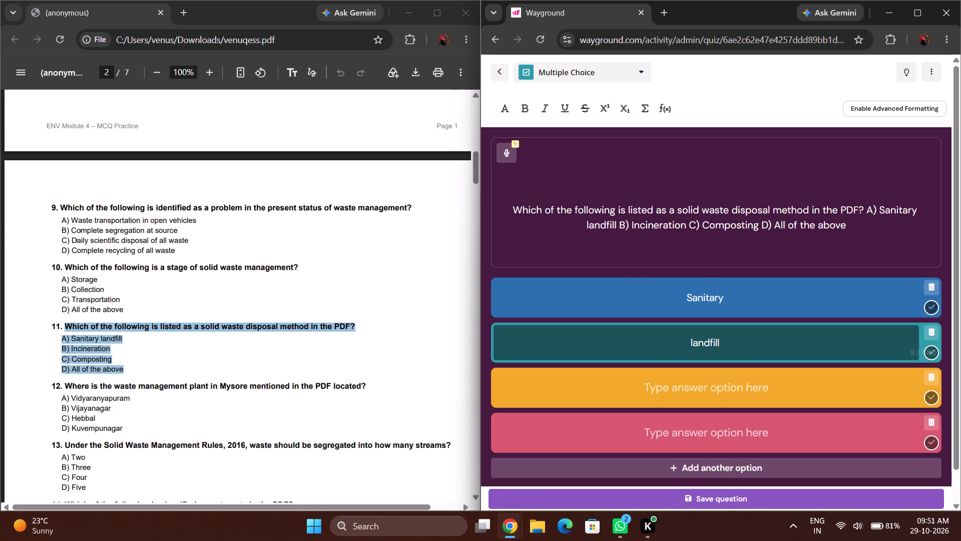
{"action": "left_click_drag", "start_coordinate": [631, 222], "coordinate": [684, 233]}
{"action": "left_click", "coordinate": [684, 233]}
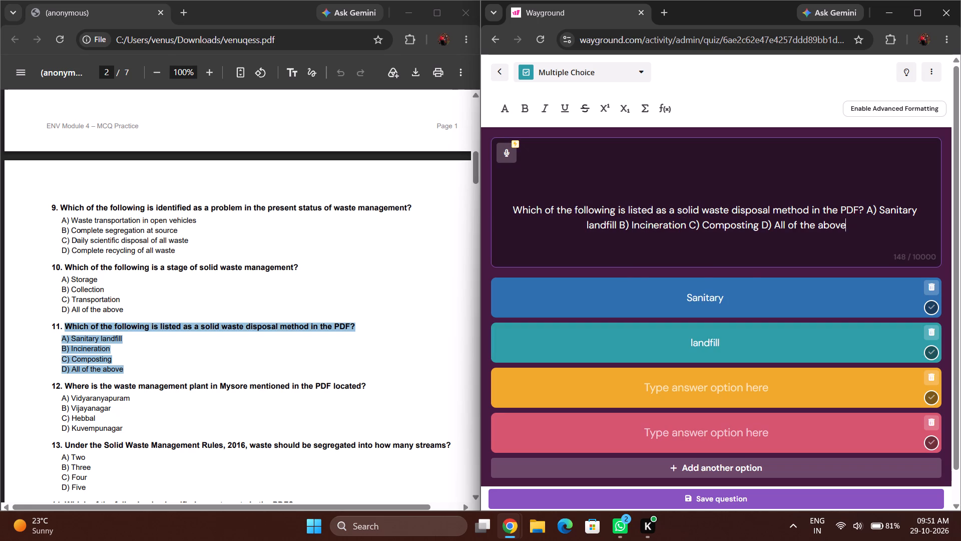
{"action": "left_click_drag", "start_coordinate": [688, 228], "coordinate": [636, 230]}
Move "landfill" from the second answer option to the end of the first, making it "Sanitary landfill".
{"action": "left_click_drag", "start_coordinate": [735, 345], "coordinate": [734, 345]}
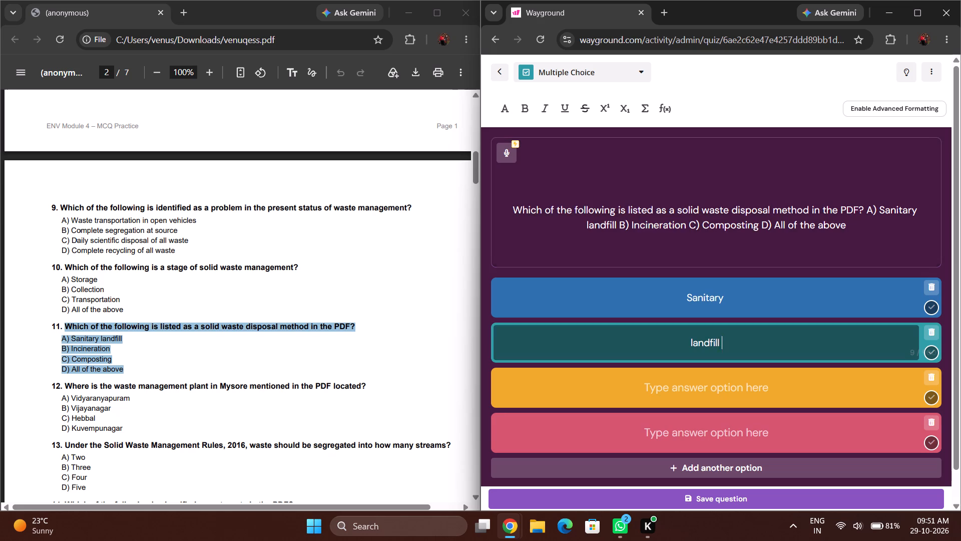
{"action": "left_click_drag", "start_coordinate": [734, 345], "coordinate": [679, 343]}
{"action": "key", "text": "ctrl+c"}
{"action": "left_click", "coordinate": [746, 296]}
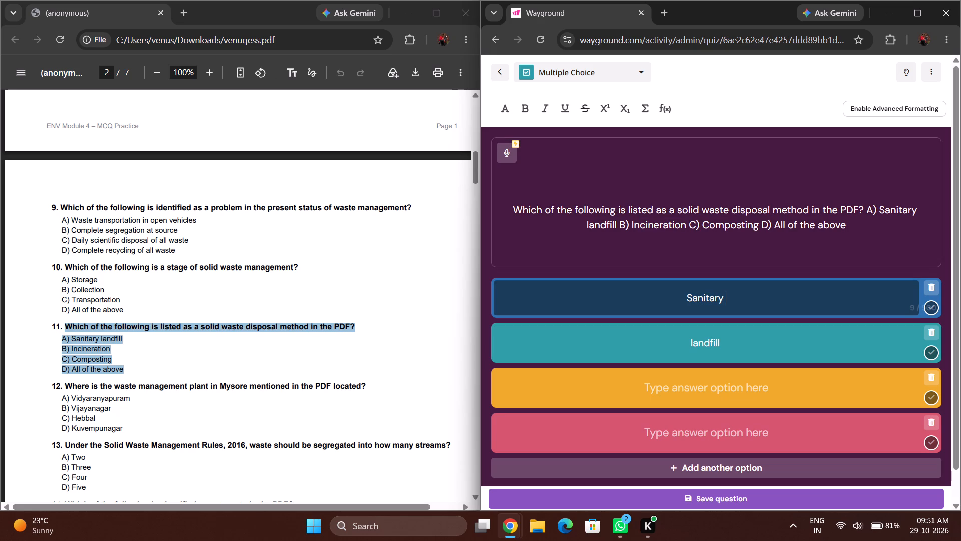
{"action": "key", "text": "ctrl+v"}
{"action": "left_click_drag", "start_coordinate": [733, 345], "coordinate": [684, 343]}
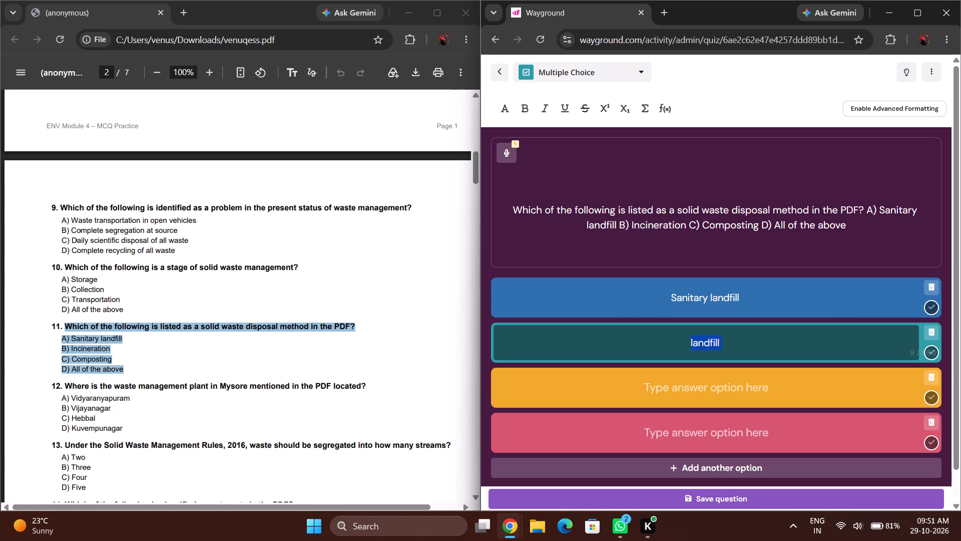
{"action": "key", "text": "BackSpace"}
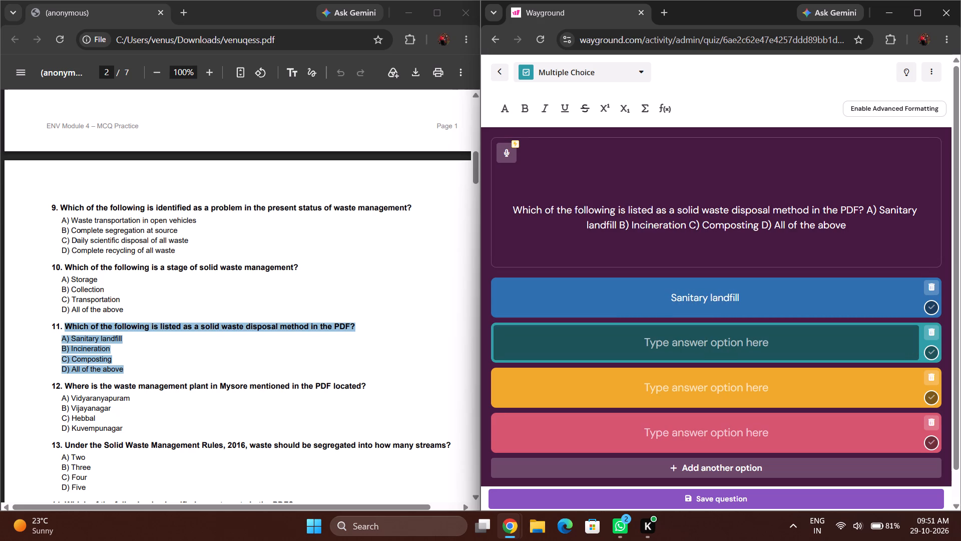
Copy "Incineration" from the question text into the second answer option.
{"action": "left_click_drag", "start_coordinate": [688, 226], "coordinate": [636, 224]}
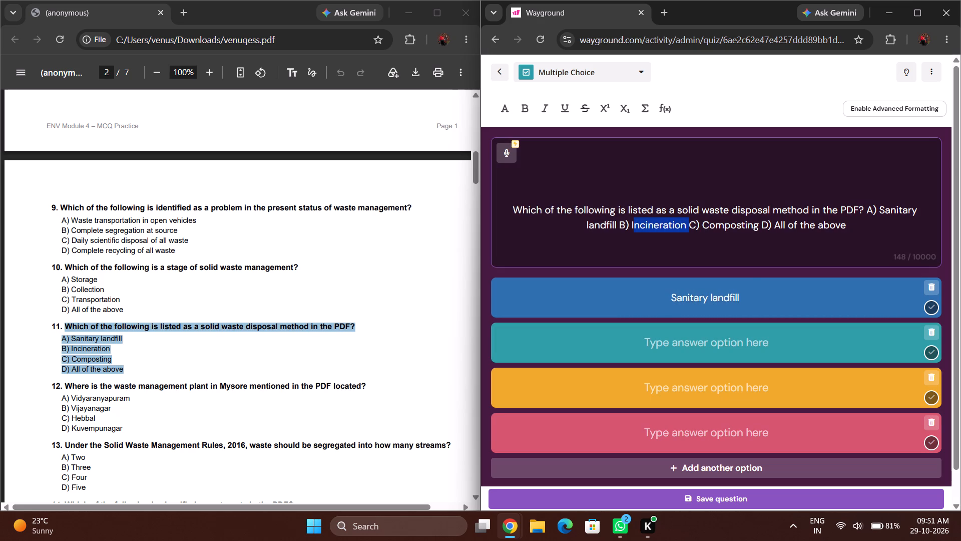
{"action": "left_click_drag", "start_coordinate": [636, 224], "coordinate": [630, 225]}
{"action": "key", "text": "ctrl+c"}
{"action": "left_click", "coordinate": [768, 346]}
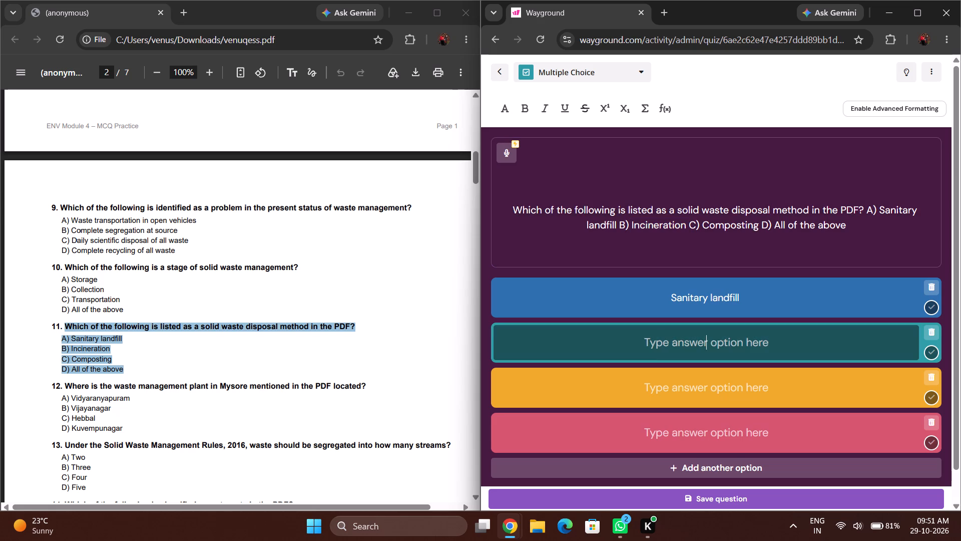
{"action": "key", "text": "ctrl+v"}
Copy "Composting" from the question text into the third answer option.
{"action": "left_click_drag", "start_coordinate": [759, 225], "coordinate": [718, 226]}
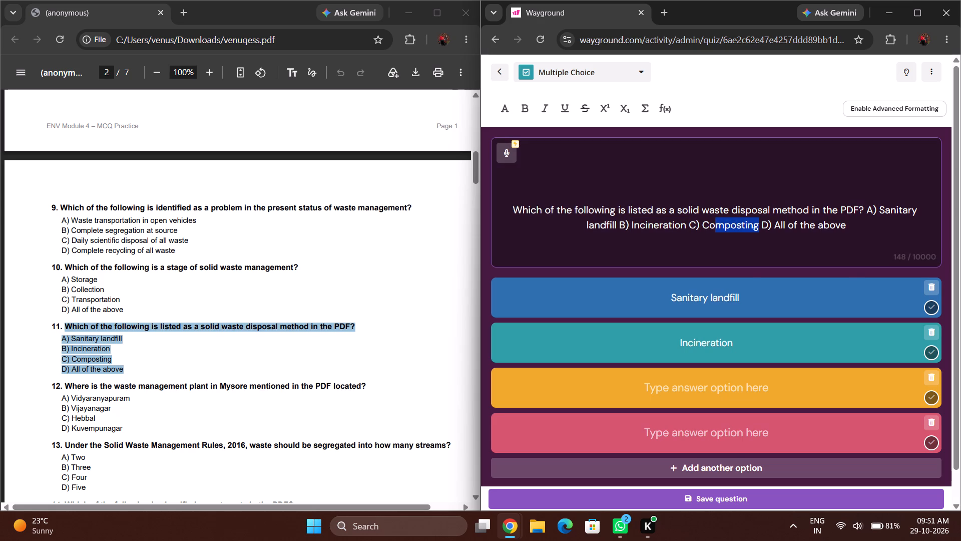
{"action": "left_click_drag", "start_coordinate": [718, 226], "coordinate": [703, 225]}
{"action": "key", "text": "ctrl+c"}
{"action": "left_click", "coordinate": [761, 389]}
{"action": "key", "text": "ctrl+v"}
Copy "All of the above" from the question text into the fourth answer option.
{"action": "left_click_drag", "start_coordinate": [840, 217], "coordinate": [821, 230]}
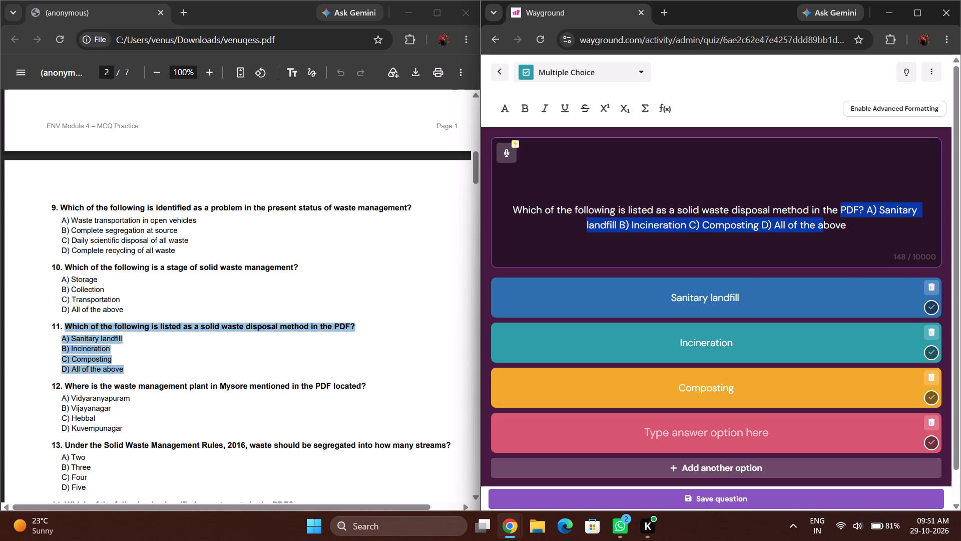
{"action": "left_click_drag", "start_coordinate": [821, 230], "coordinate": [819, 230]}
{"action": "left_click", "coordinate": [856, 226]}
{"action": "left_click_drag", "start_coordinate": [846, 224], "coordinate": [774, 227]}
{"action": "key", "text": "ctrl+c"}
{"action": "left_click", "coordinate": [756, 451]}
{"action": "left_click", "coordinate": [760, 419]}
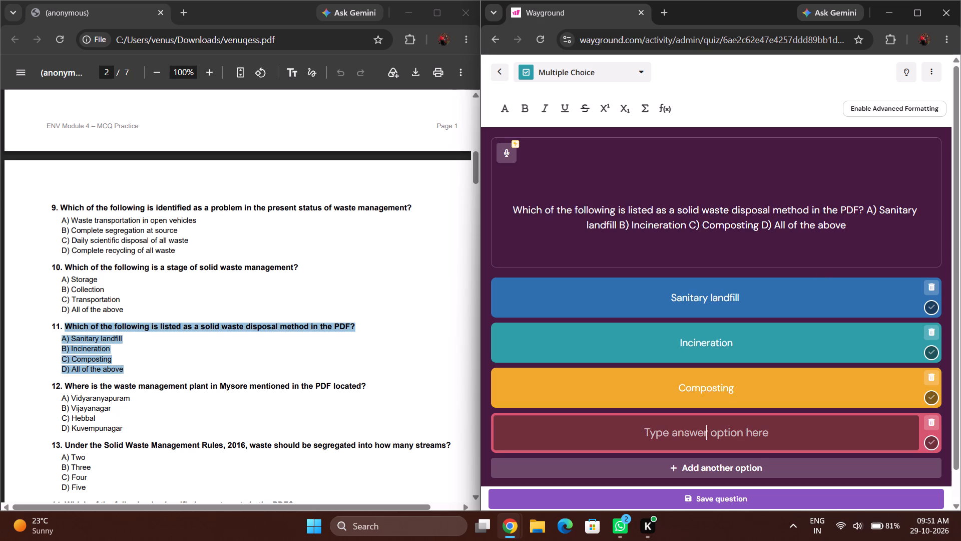
{"action": "key", "text": "ctrl+v"}
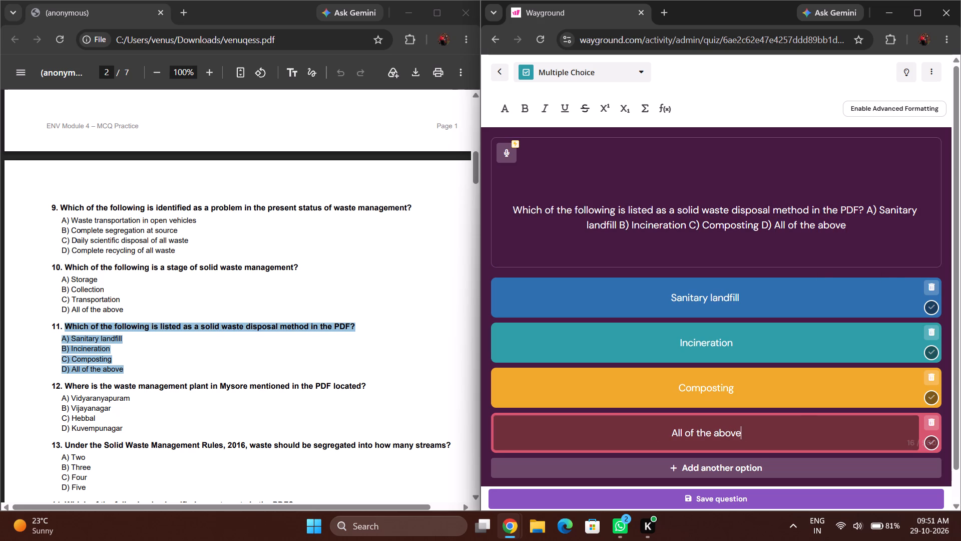
Delete the A to D options from the question text, leaving "Which of the following is listed as a solid waste disposal method in the PDF?".
{"action": "left_click_drag", "start_coordinate": [867, 237], "coordinate": [740, 235]}
{"action": "left_click_drag", "start_coordinate": [850, 227], "coordinate": [759, 234]}
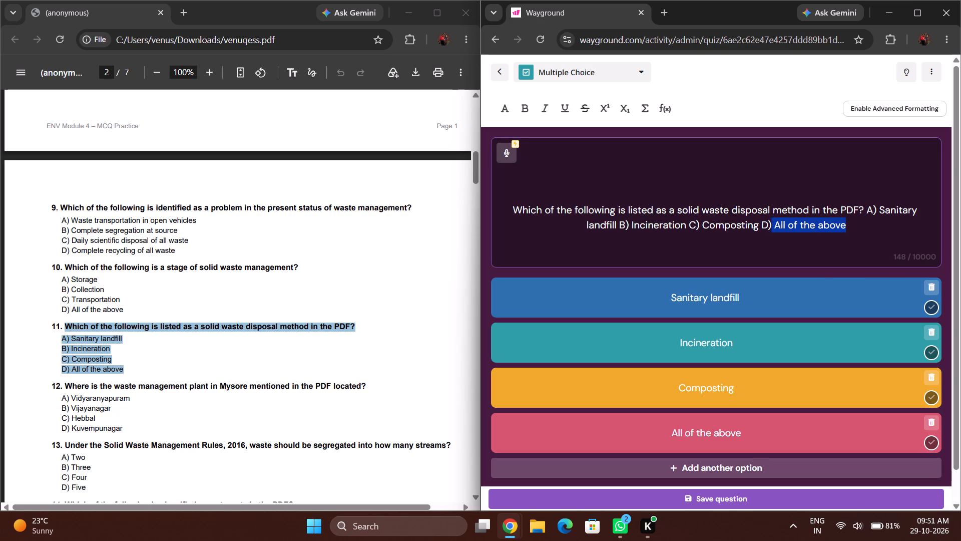
{"action": "left_click_drag", "start_coordinate": [759, 234], "coordinate": [801, 206]}
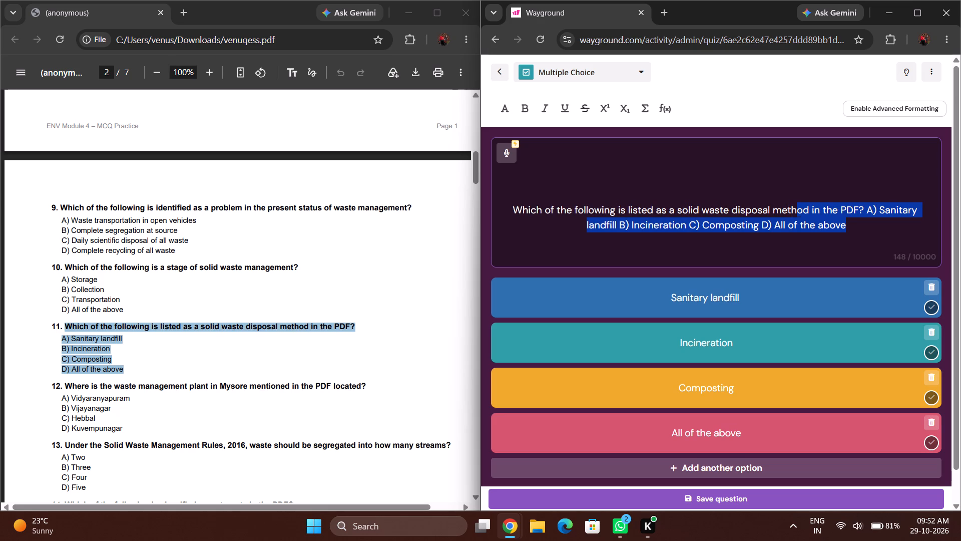
{"action": "left_click_drag", "start_coordinate": [801, 206], "coordinate": [866, 202]}
{"action": "key", "text": "BackSpace"}
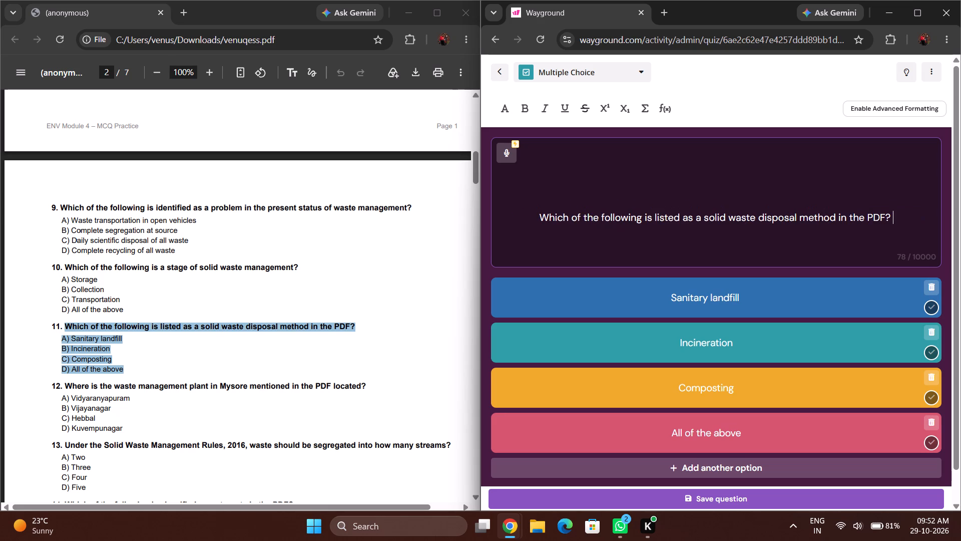
Mark "All of the above" as the correct answer of question 11 and save the question.
{"action": "left_click", "coordinate": [931, 440]}
{"action": "left_click", "coordinate": [826, 500]}
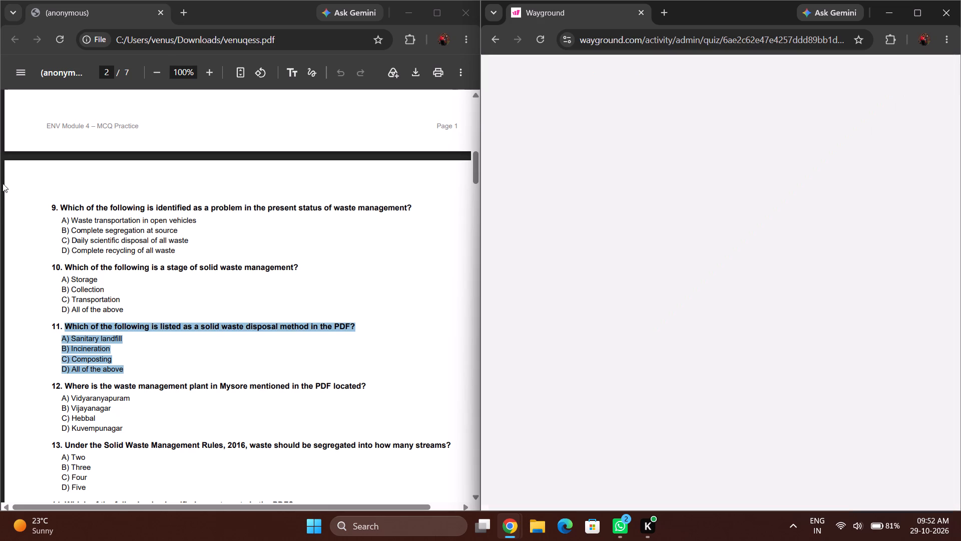
Create a new multiple choice question and copy question 12's text from the PDF, "Where is the waste management plant in Mysore mentioned in the PDF located?".
{"action": "left_click", "coordinate": [883, 119]}
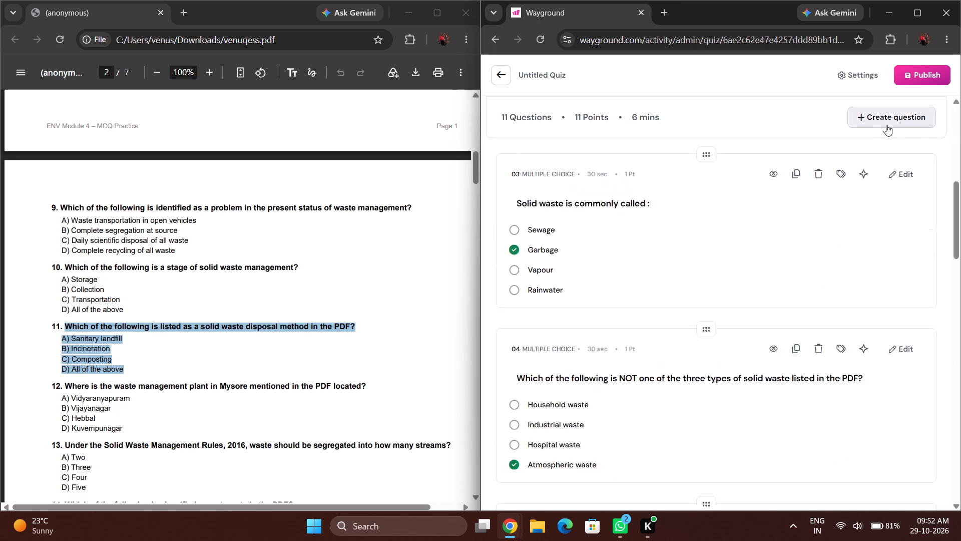
{"action": "left_click", "coordinate": [886, 112]}
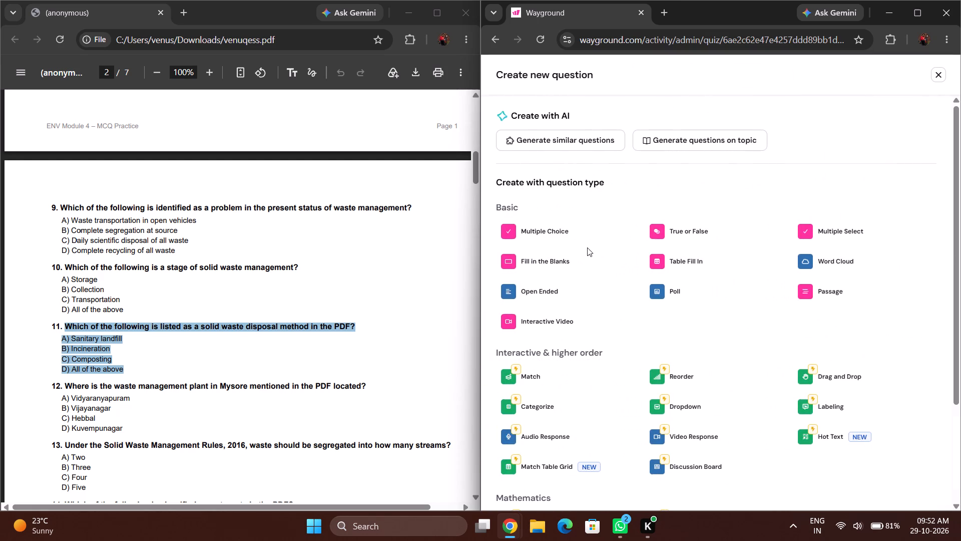
{"action": "left_click", "coordinate": [585, 244]}
{"action": "left_click", "coordinate": [580, 228]}
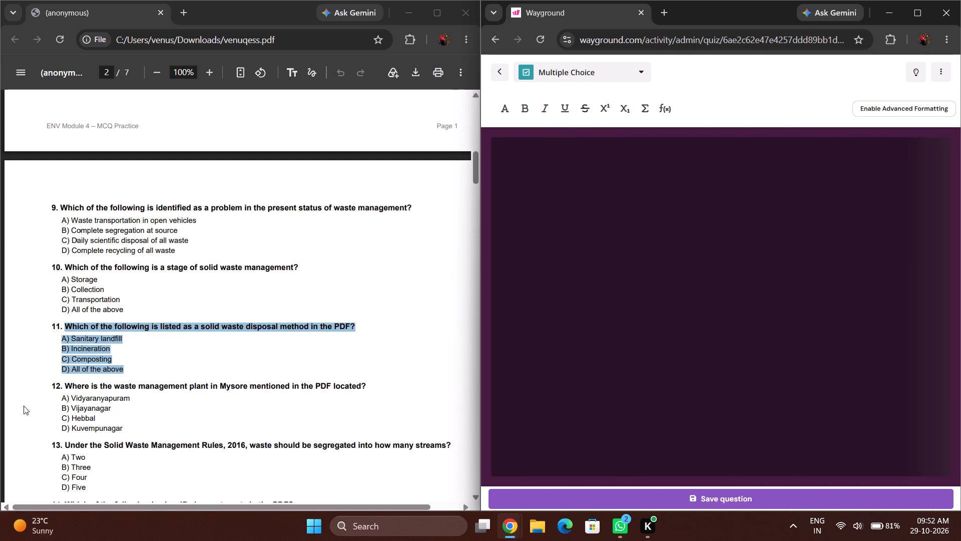
{"action": "left_click_drag", "start_coordinate": [63, 385], "coordinate": [353, 413]}
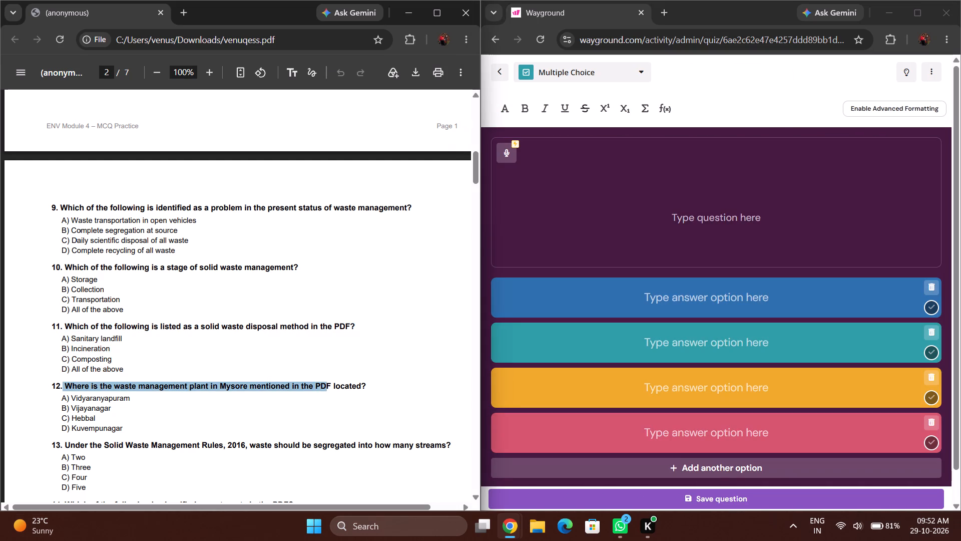
{"action": "left_click_drag", "start_coordinate": [353, 413], "coordinate": [368, 387]}
{"action": "key", "text": "ctrl+c"}
{"action": "left_click", "coordinate": [636, 230]}
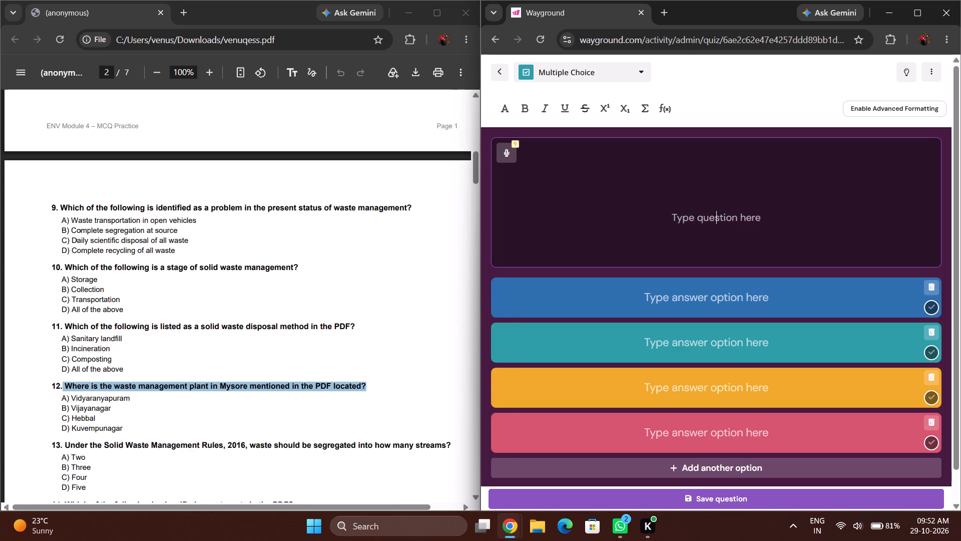
{"action": "key", "text": "ctrl+v"}
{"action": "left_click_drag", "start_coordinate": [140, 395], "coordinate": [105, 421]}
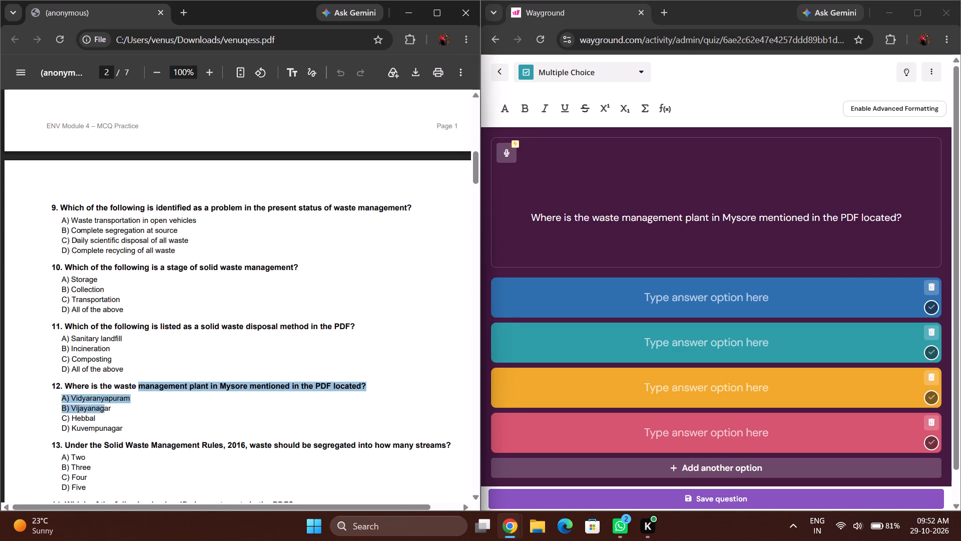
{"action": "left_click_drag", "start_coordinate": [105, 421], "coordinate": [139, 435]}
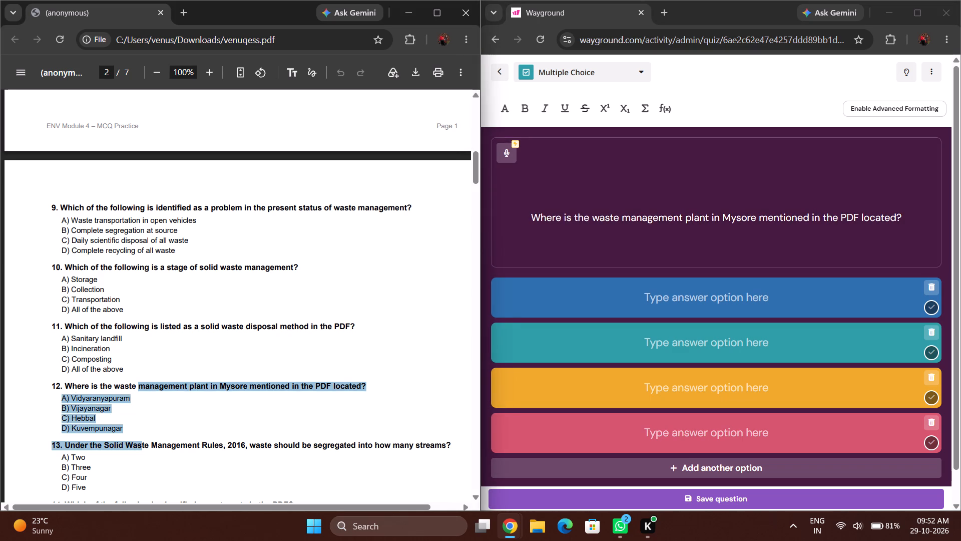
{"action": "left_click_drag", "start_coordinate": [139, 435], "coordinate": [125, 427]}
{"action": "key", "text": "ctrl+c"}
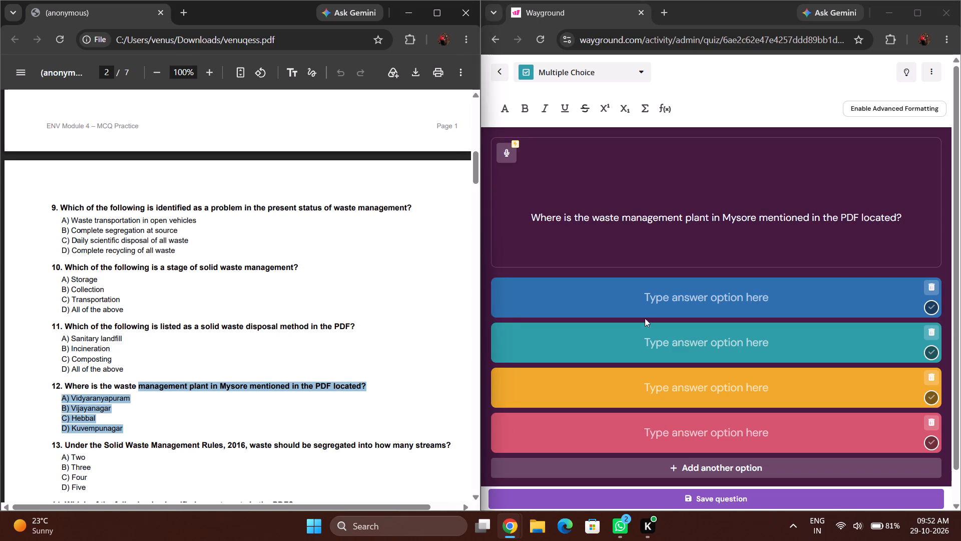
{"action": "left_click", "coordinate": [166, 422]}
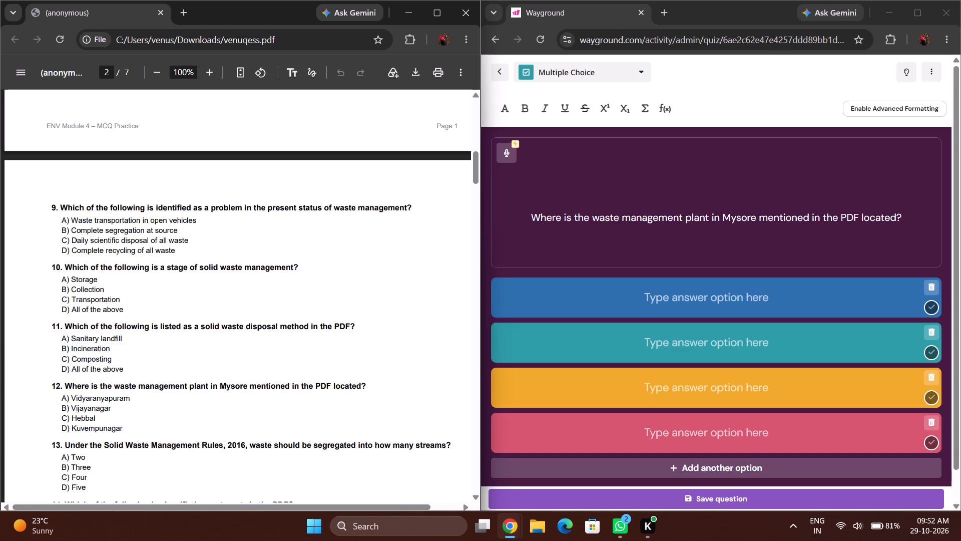
Copy "Vidyaranyapuram" from the PDF's question 12 into the first answer option.
{"action": "left_click_drag", "start_coordinate": [70, 394], "coordinate": [134, 396]}
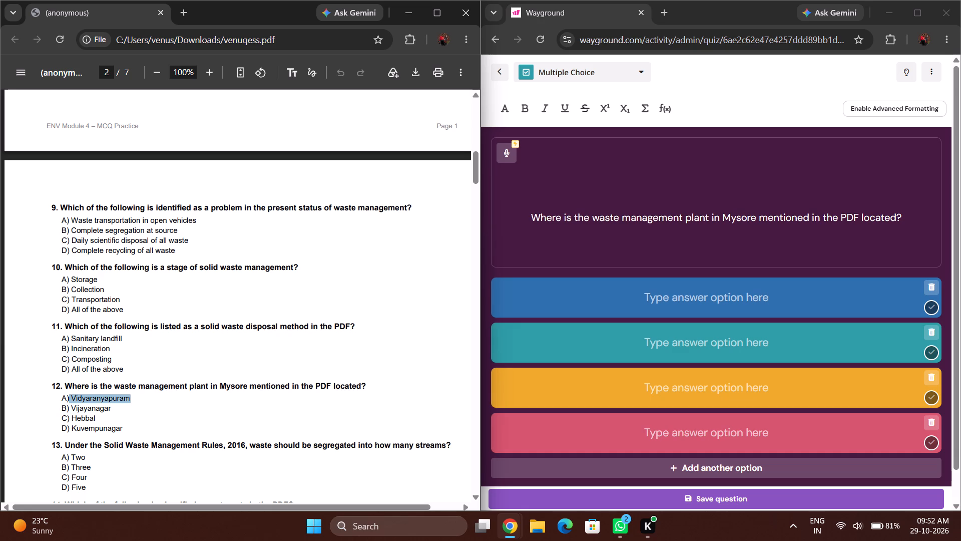
{"action": "key", "text": "ctrl+c"}
{"action": "left_click", "coordinate": [717, 302]}
{"action": "key", "text": "ctrl+v"}
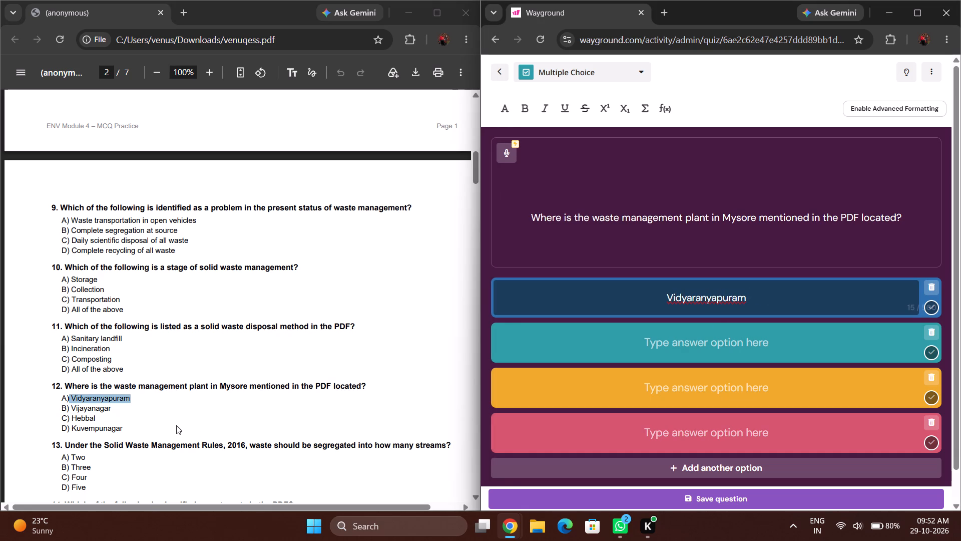
Copy "Vijayanagar" from the PDF's question 12 into the second answer option.
{"action": "left_click_drag", "start_coordinate": [115, 413], "coordinate": [70, 411]}
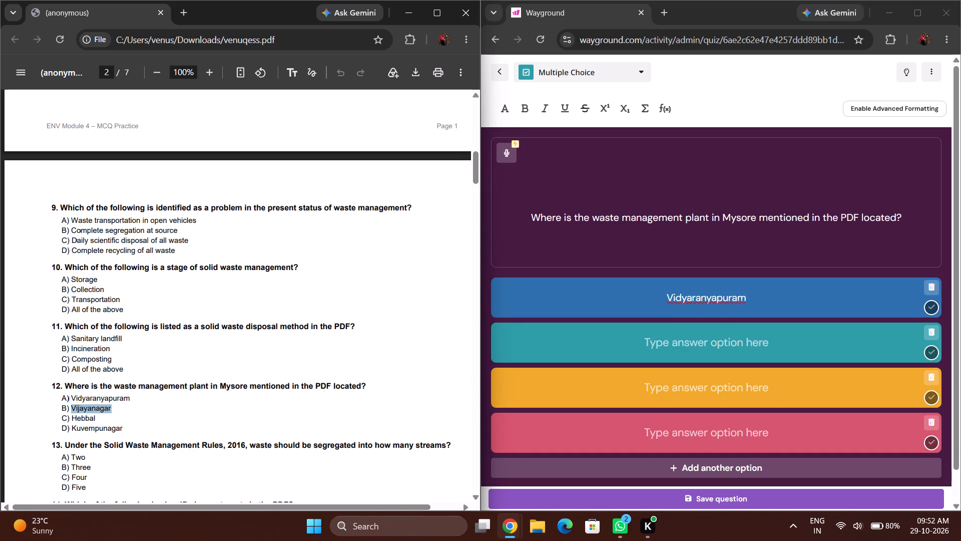
{"action": "left_click_drag", "start_coordinate": [70, 411], "coordinate": [70, 411]}
{"action": "key", "text": "ctrl+c"}
{"action": "left_click", "coordinate": [736, 341]}
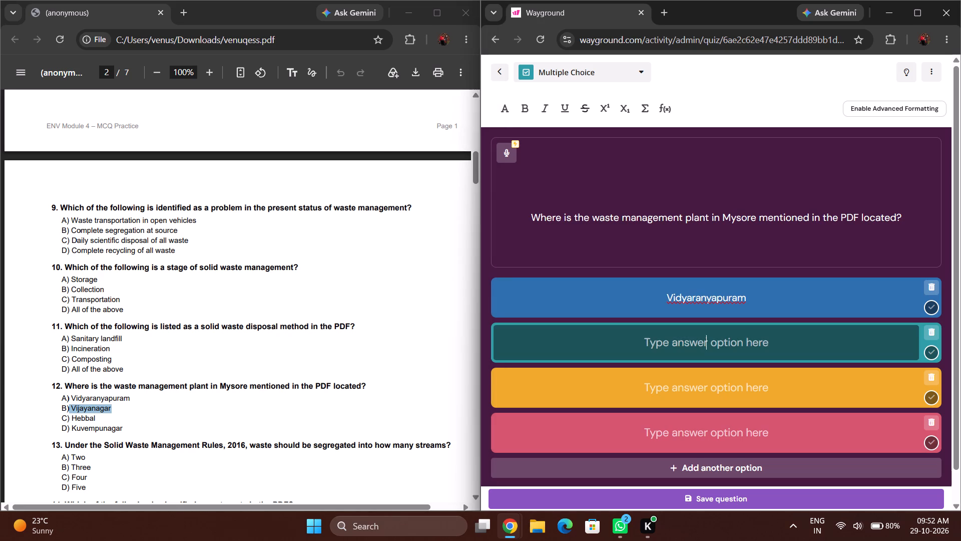
{"action": "key", "text": "ctrl+v"}
Fill the third answer option with "Hebbal" from the PDF's question 12, adding any letter missing from the copied text.
{"action": "left_click_drag", "start_coordinate": [95, 417], "coordinate": [72, 423]}
{"action": "key", "text": "ctrl+c"}
{"action": "left_click_drag", "start_coordinate": [416, 364], "coordinate": [532, 357], "text": "ctrl"}
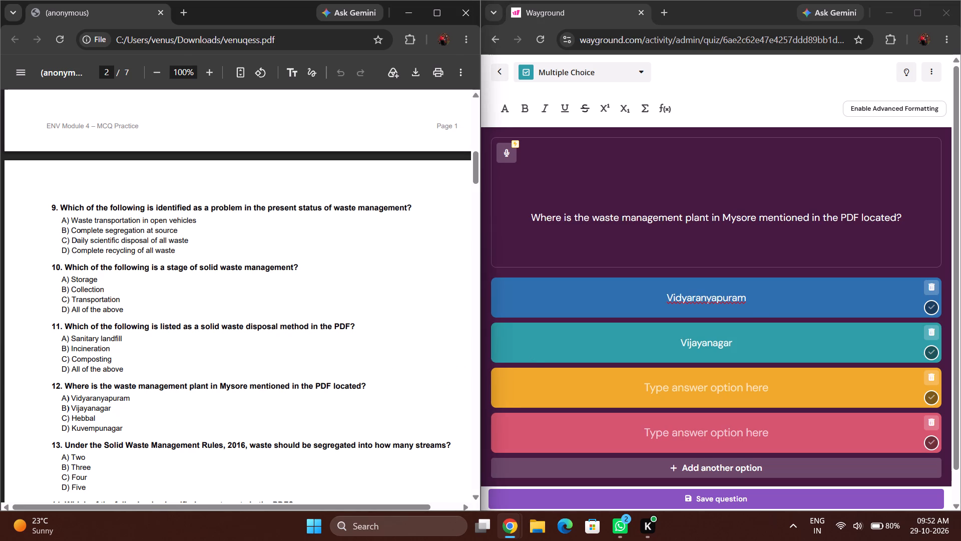
{"action": "left_click", "coordinate": [690, 389]}
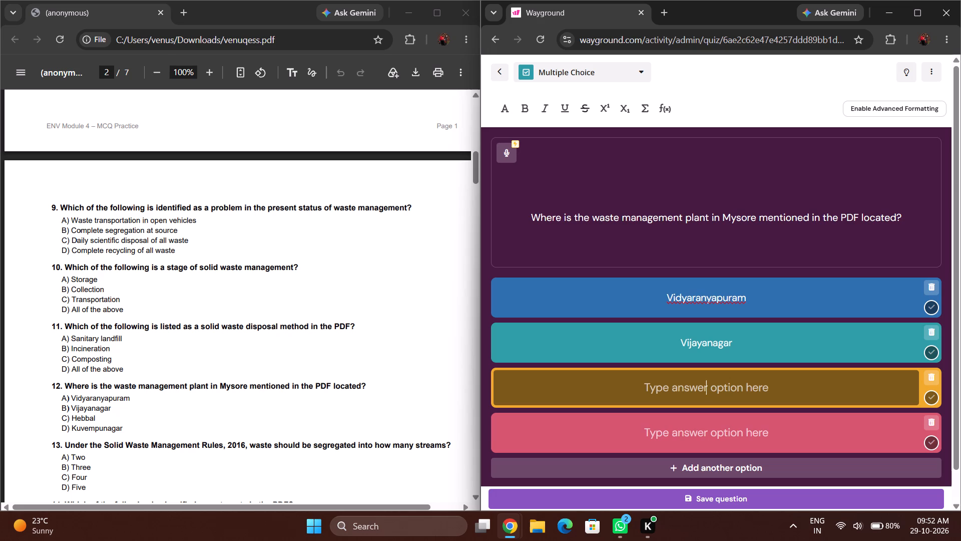
{"action": "key", "text": "ctrl+v"}
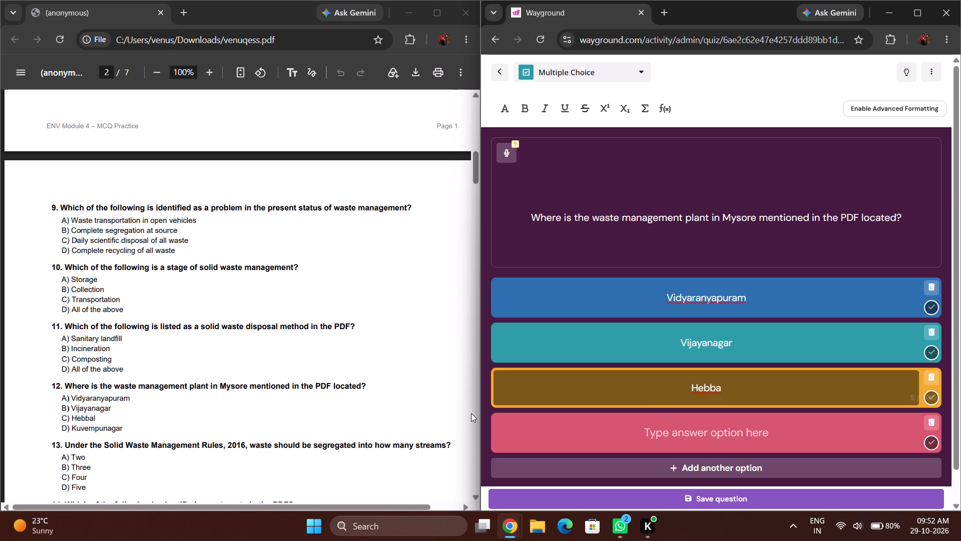
{"action": "key", "text": "l"}
Copy "Kuvempunagar" from the PDF's question 12 into the fourth answer option.
{"action": "left_click_drag", "start_coordinate": [129, 429], "coordinate": [64, 425]}
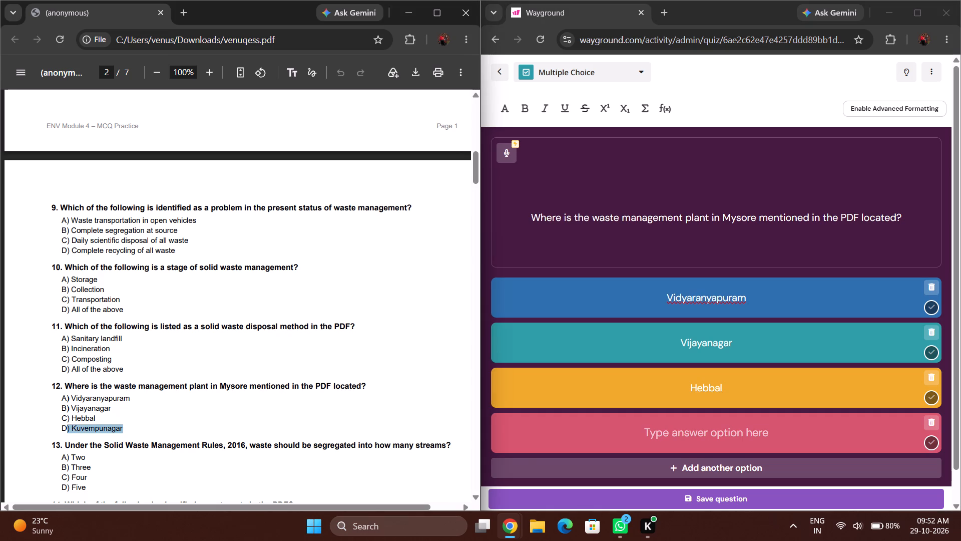
{"action": "left_click_drag", "start_coordinate": [64, 425], "coordinate": [73, 428]}
{"action": "key", "text": "ctrl+c"}
{"action": "left_click", "coordinate": [678, 432]}
{"action": "key", "text": "ctrl+v"}
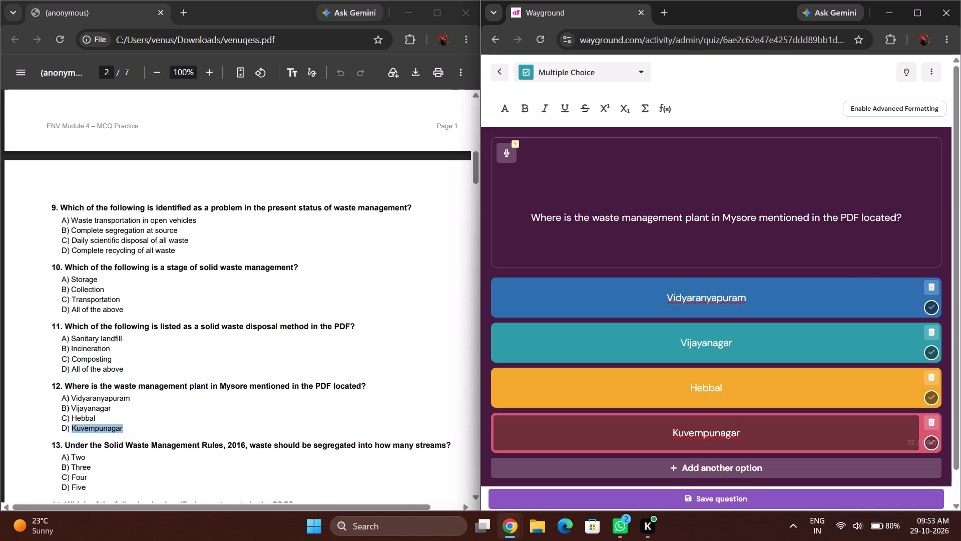
Mark "Vidyaranyapuram" as the correct answer of question 12 and save the question.
{"action": "left_click", "coordinate": [934, 305]}
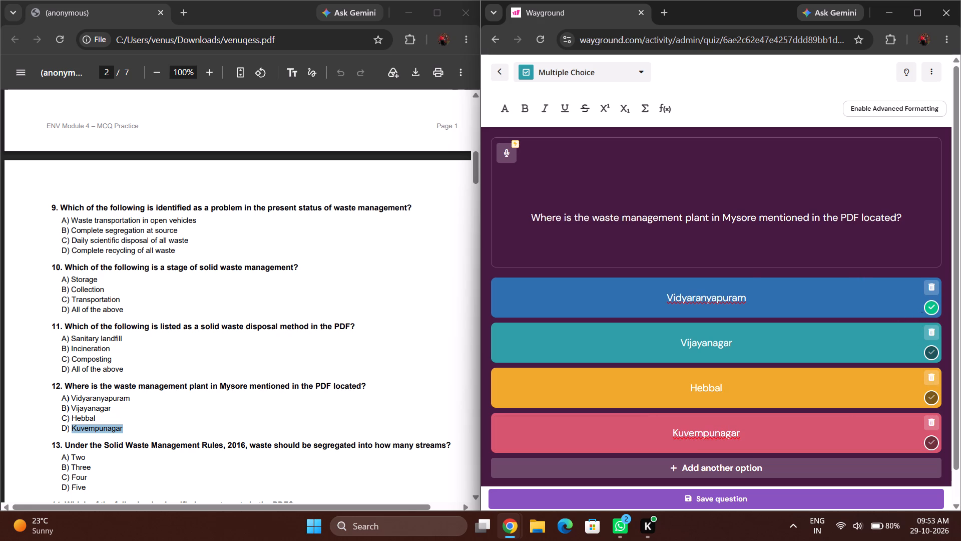
{"action": "left_click", "coordinate": [815, 494]}
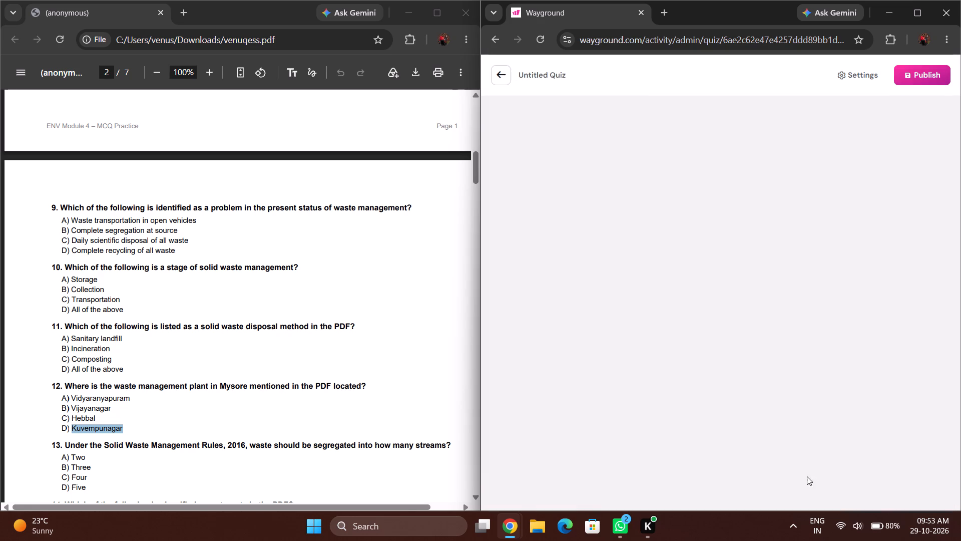
Create a new multiple choice question and paste the PDF's question 13 with its A to D options into the question text.
{"action": "left_click", "coordinate": [888, 124]}
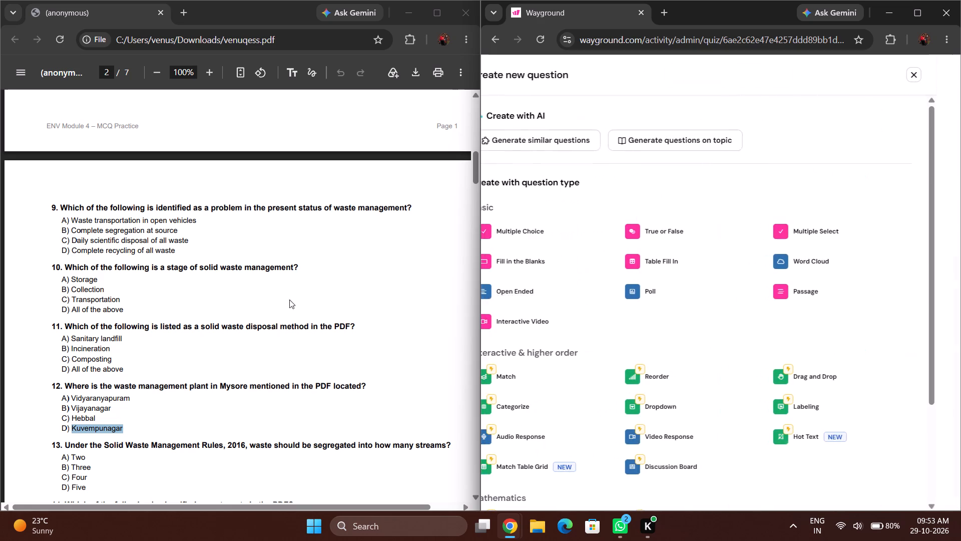
{"action": "scroll", "coordinate": [303, 320], "scroll_direction": "down", "scroll_amount": 4}
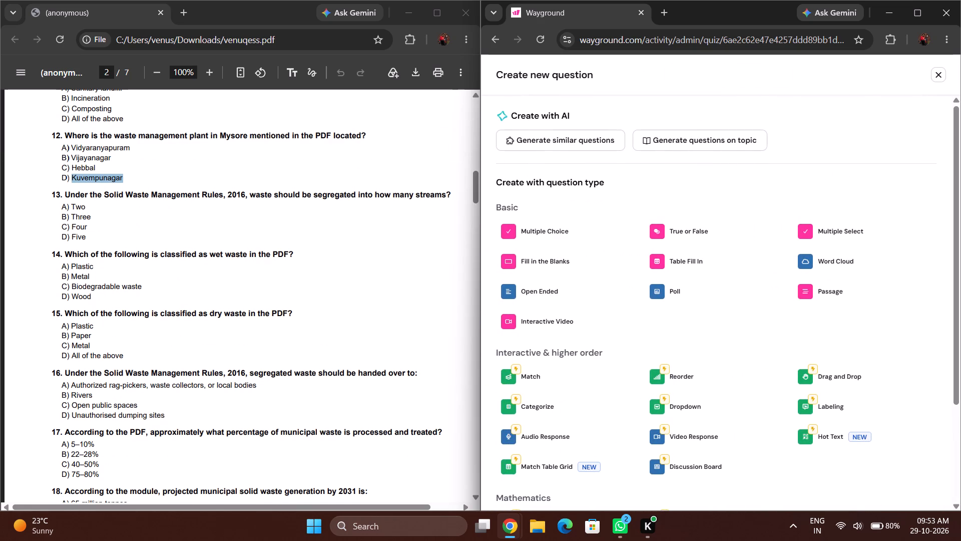
{"action": "left_click_drag", "start_coordinate": [63, 193], "coordinate": [78, 240]}
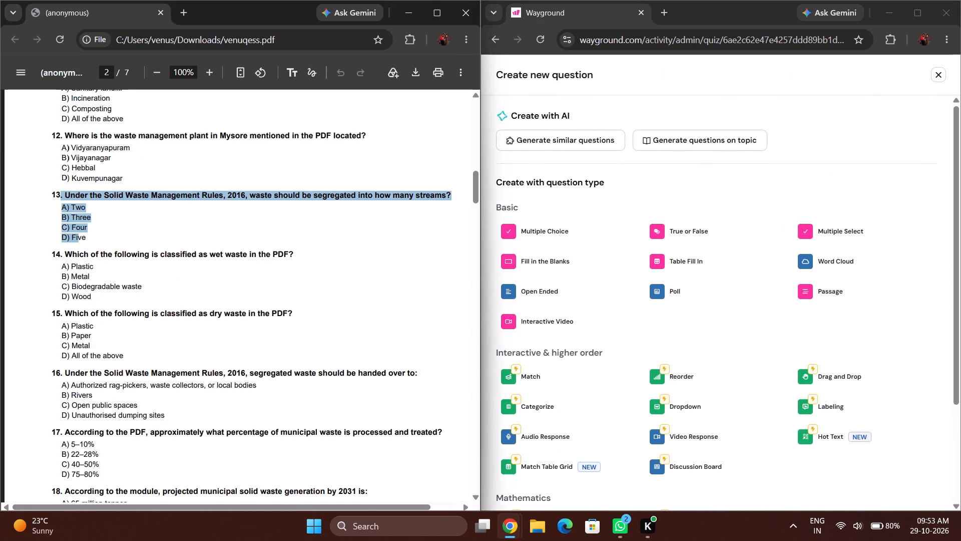
{"action": "left_click_drag", "start_coordinate": [78, 240], "coordinate": [89, 237]}
{"action": "key", "text": "ctrl+c"}
{"action": "left_click", "coordinate": [519, 234]}
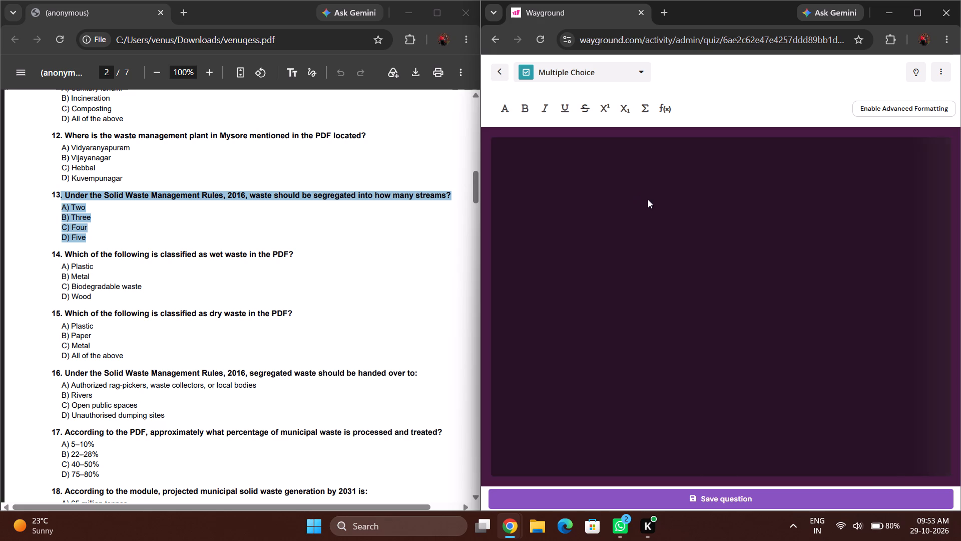
{"action": "left_click", "coordinate": [669, 213]}
{"action": "key", "text": "ctrl+v"}
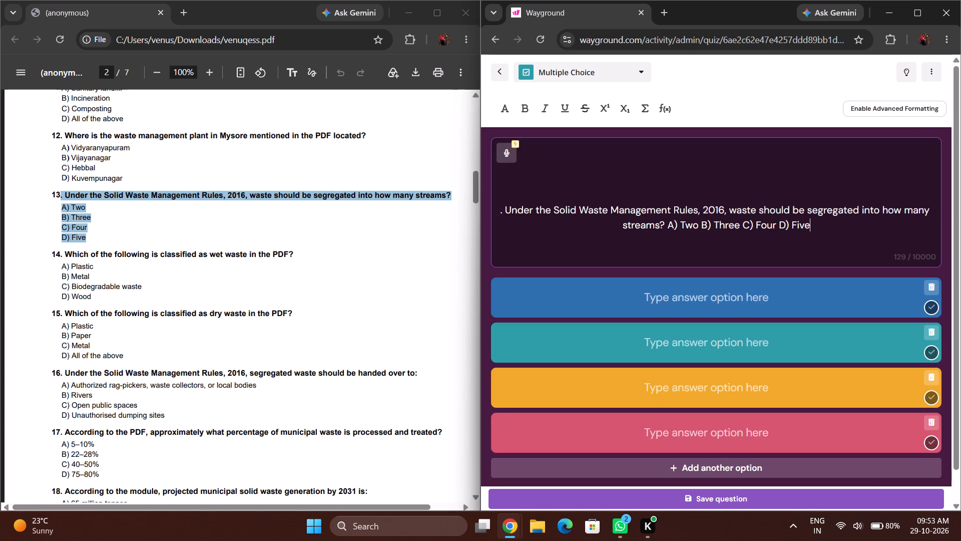
Copy "Two" from the question text into the first answer option.
{"action": "left_click_drag", "start_coordinate": [679, 224], "coordinate": [701, 228]}
{"action": "key", "text": "ctrl+c"}
{"action": "left_click", "coordinate": [709, 290]}
{"action": "key", "text": "ctrl+v"}
Copy "Three" from the question text into the second answer option.
{"action": "left_click_drag", "start_coordinate": [711, 225], "coordinate": [741, 228]}
{"action": "key", "text": "ctrl+c"}
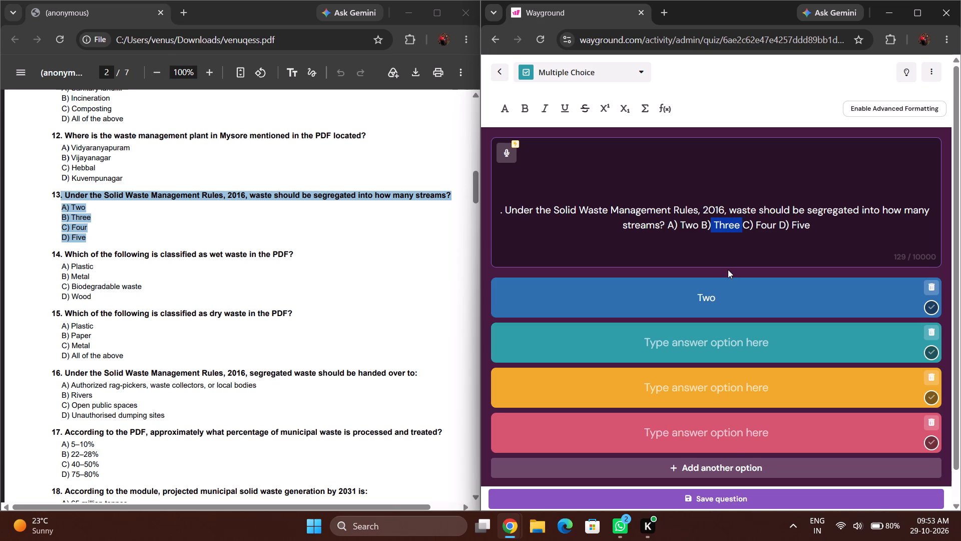
{"action": "left_click", "coordinate": [727, 345]}
{"action": "left_click", "coordinate": [726, 346], "text": "ctrl"}
{"action": "key", "text": "ctrl+v"}
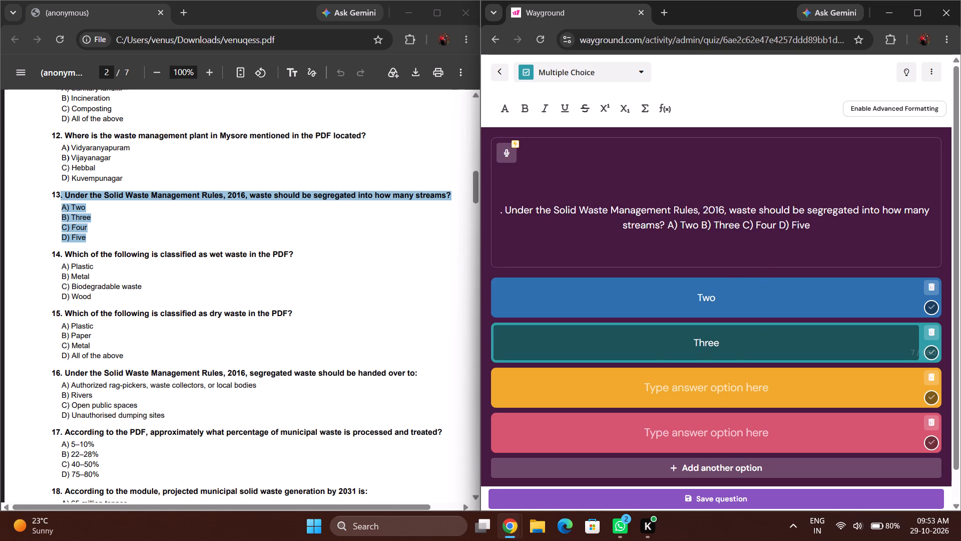
Copy "Four" from the question text into the third answer option.
{"action": "left_click_drag", "start_coordinate": [752, 227], "coordinate": [778, 233]}
{"action": "key", "text": "ctrl+c"}
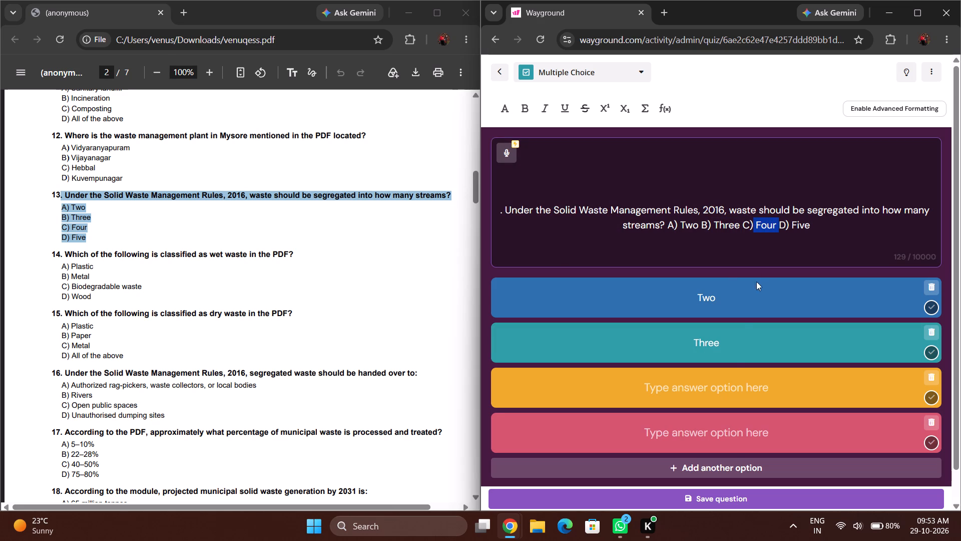
{"action": "left_click", "coordinate": [732, 389]}
{"action": "key", "text": "ctrl+v"}
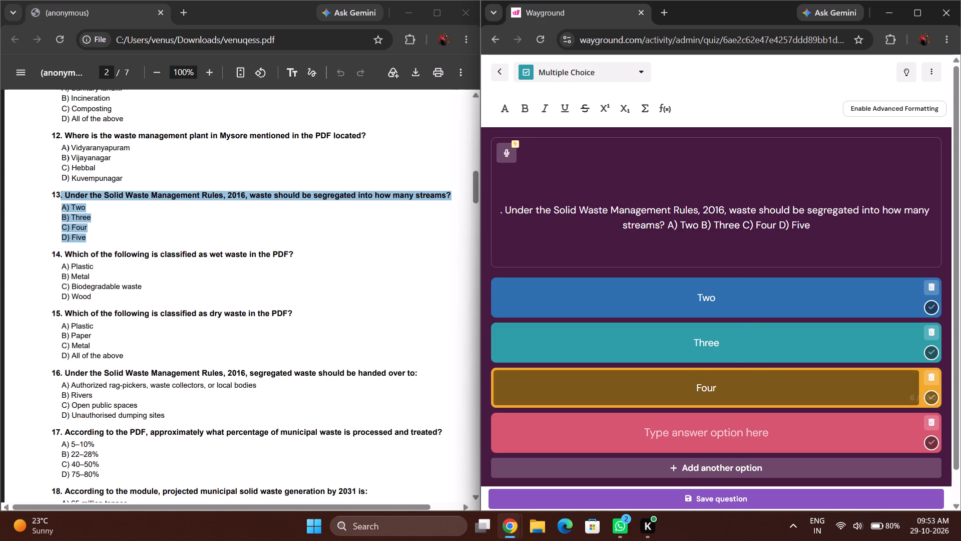
Copy "Five" from the question text into the fourth answer option.
{"action": "left_click_drag", "start_coordinate": [789, 225], "coordinate": [816, 229]}
{"action": "key", "text": "ctrl+c"}
{"action": "left_click", "coordinate": [724, 434]}
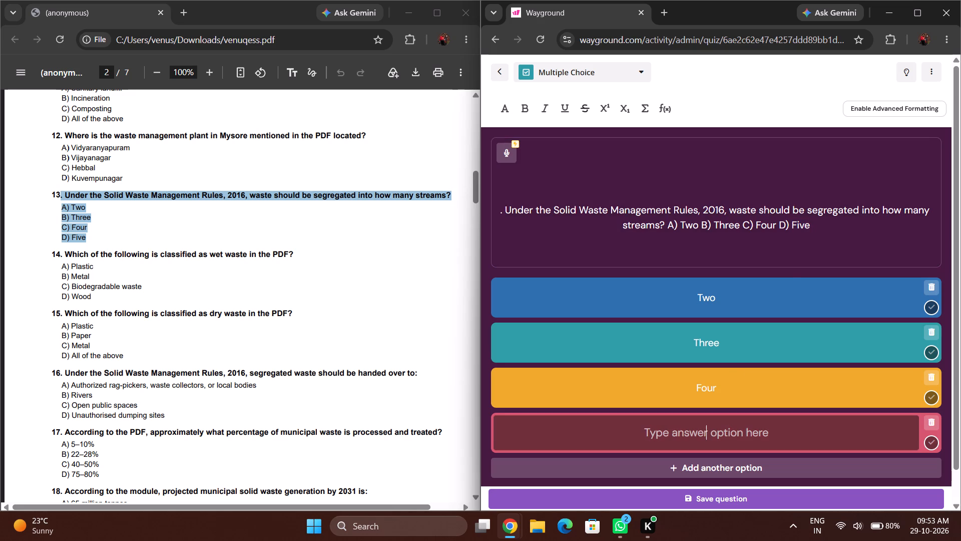
{"action": "key", "text": "ctrl+v"}
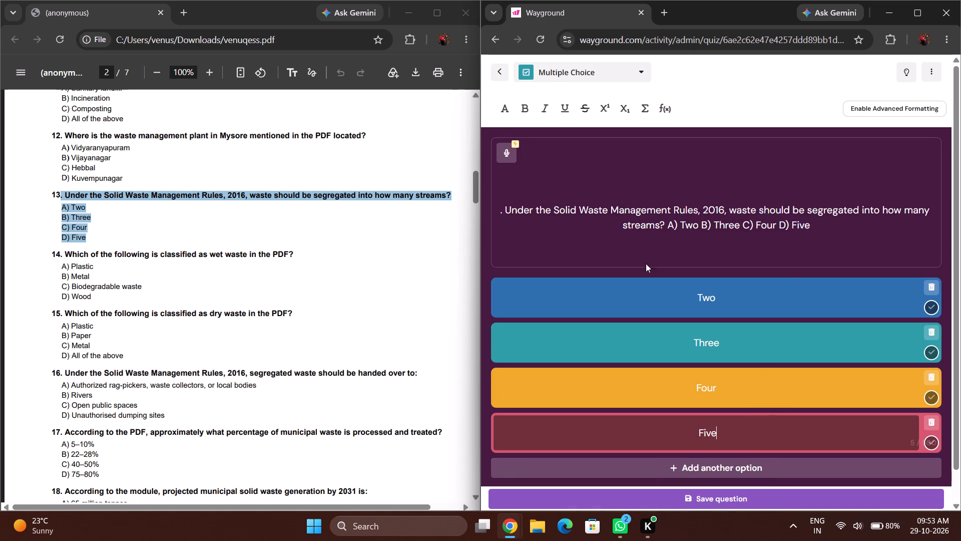
Delete the space before "Under" at the start of the question text.
{"action": "left_click", "coordinate": [504, 210]}
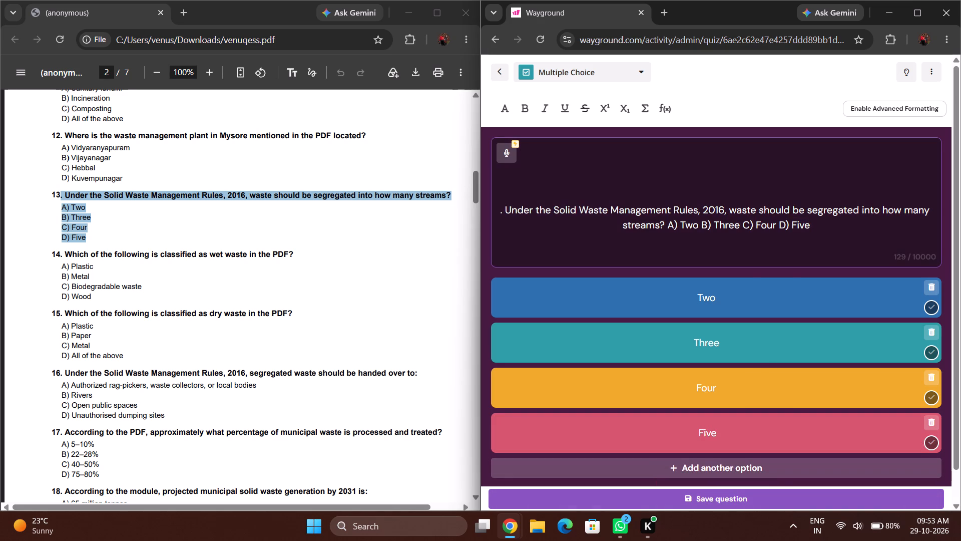
{"action": "key", "text": "BackSpace"}
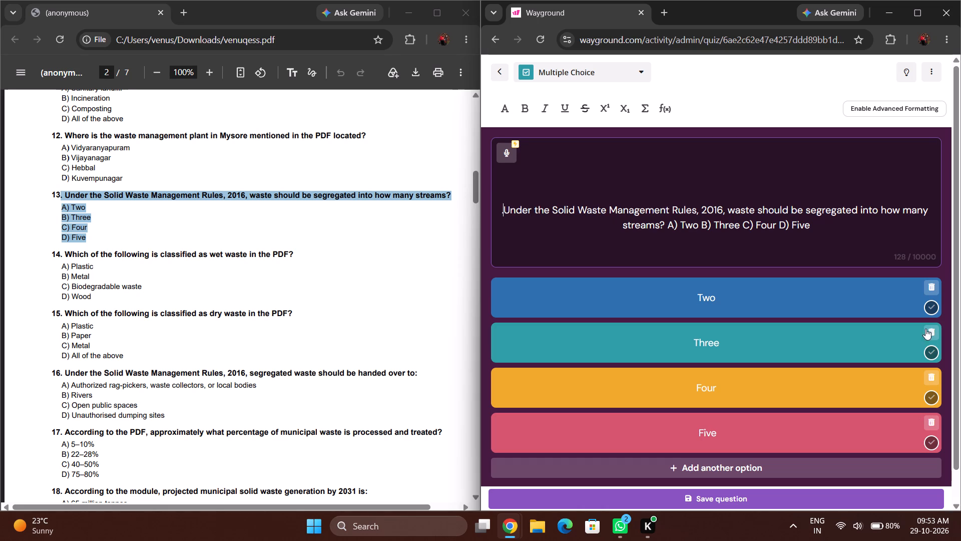
Mark "Three" as the correct answer.
{"action": "left_click", "coordinate": [936, 349]}
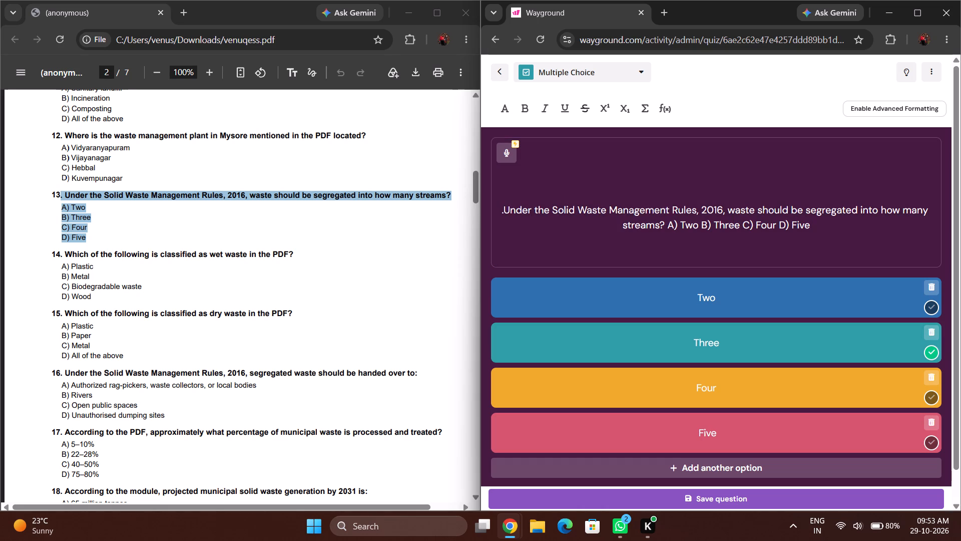
Remove the A) to D) options from the end of the question text and save the question.
{"action": "left_click_drag", "start_coordinate": [668, 228], "coordinate": [822, 224]}
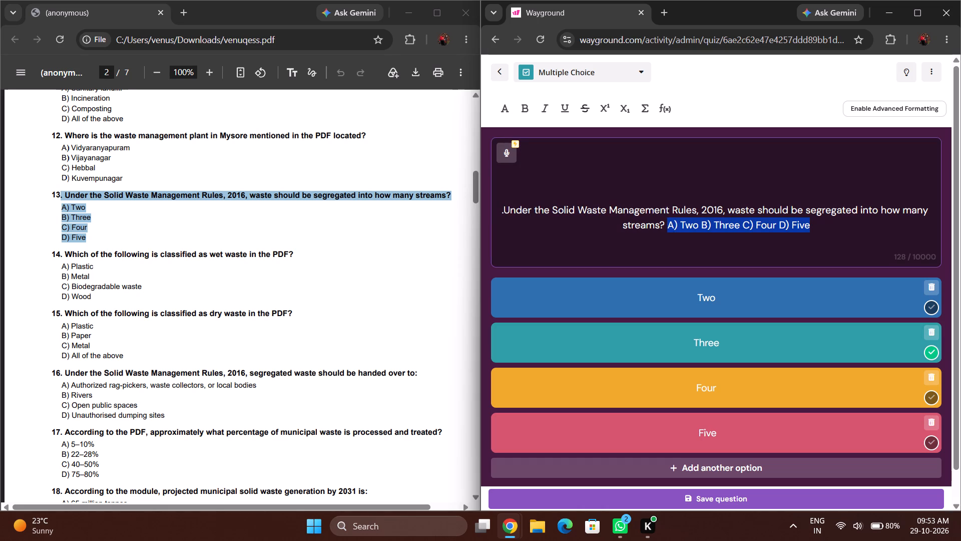
{"action": "key", "text": "BackSpace"}
{"action": "scroll", "coordinate": [757, 408], "scroll_direction": "down", "scroll_amount": 1}
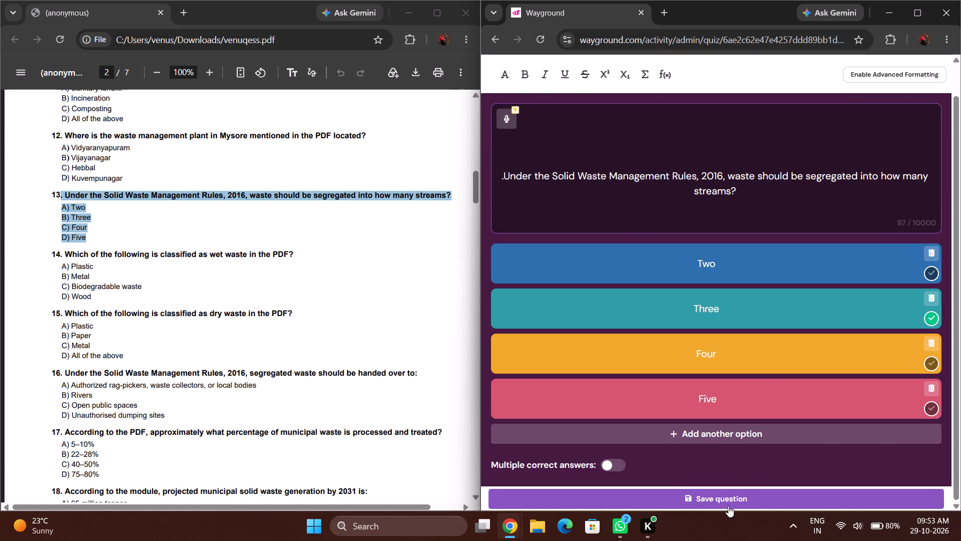
{"action": "left_click", "coordinate": [729, 497]}
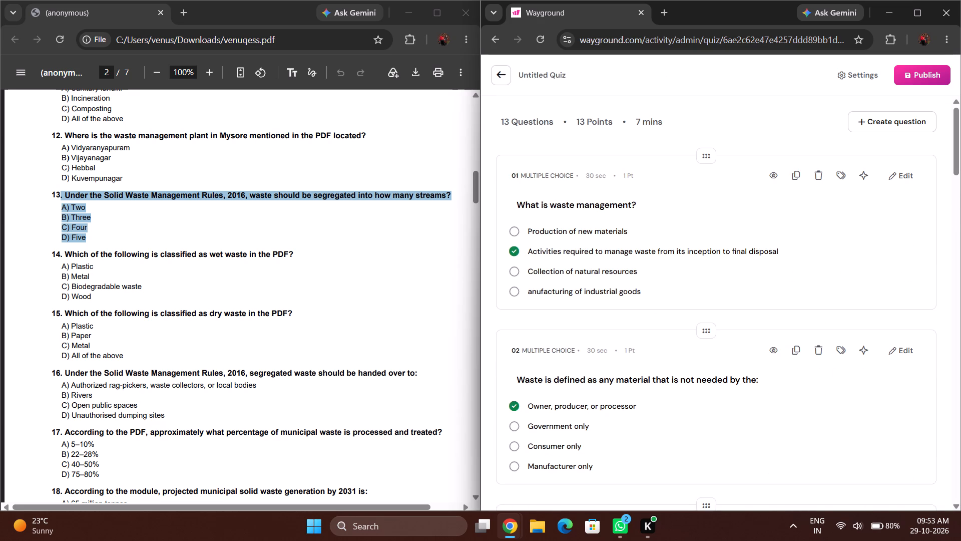
Add a new Multiple Choice question and fill its question text with question 14 and its four options copied from the PDF.
{"action": "left_click_drag", "start_coordinate": [64, 252], "coordinate": [95, 296]}
{"action": "key", "text": "ctrl+c"}
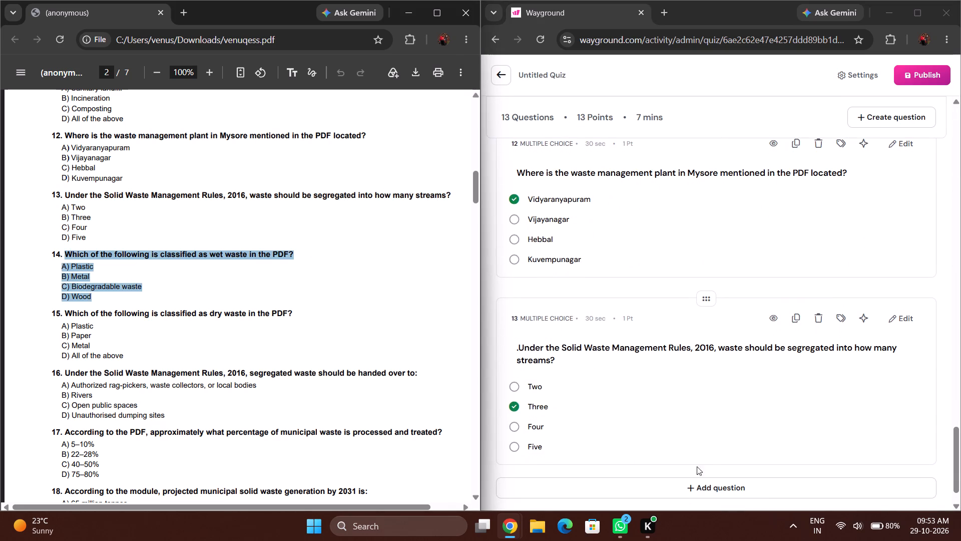
{"action": "left_click", "coordinate": [698, 484]}
{"action": "left_click", "coordinate": [537, 234]}
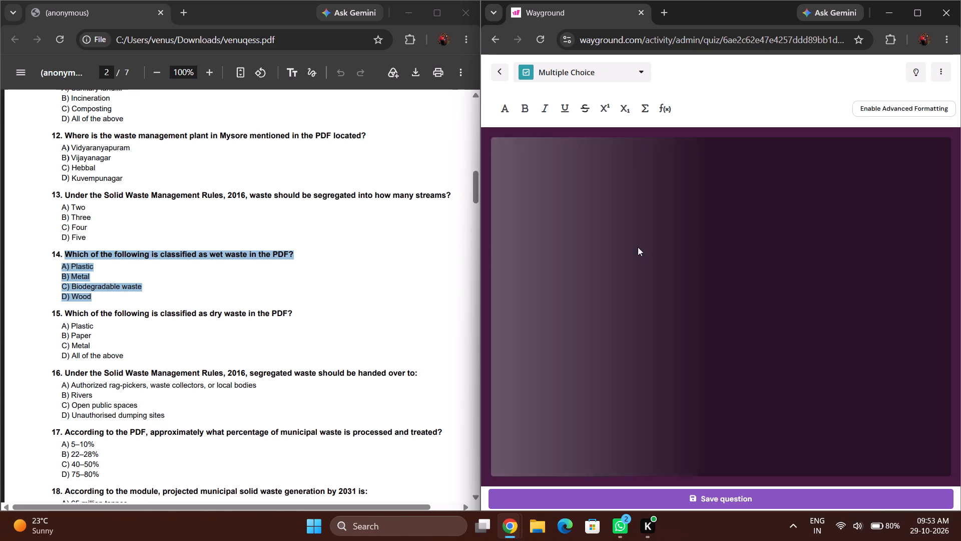
{"action": "left_click", "coordinate": [666, 203]}
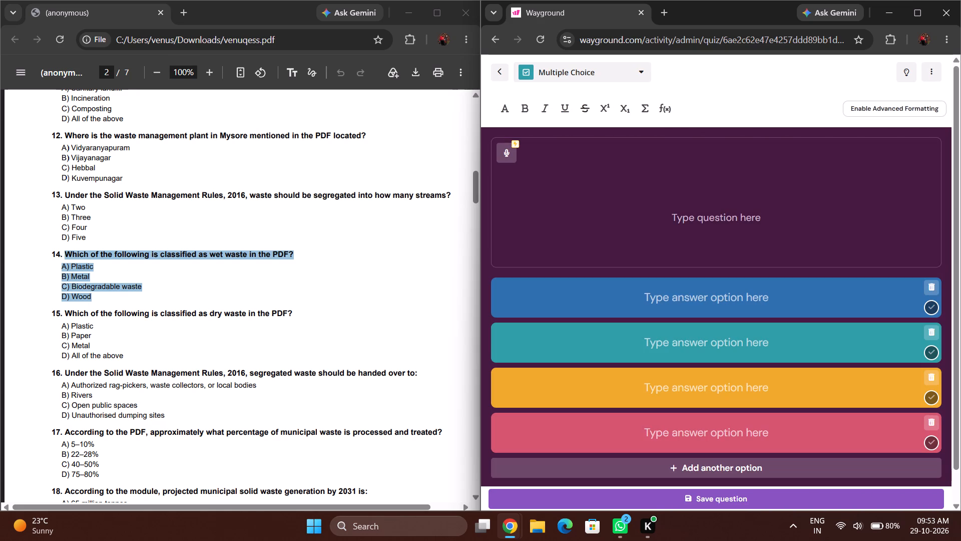
{"action": "key", "text": "ctrl+v"}
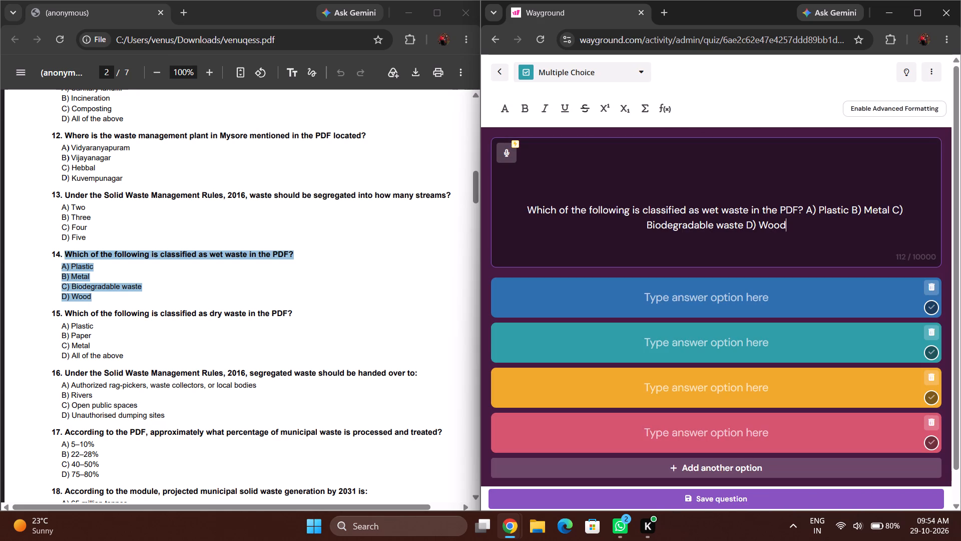
Copy "Plastic" from the question text into the first answer option.
{"action": "left_click_drag", "start_coordinate": [817, 207], "coordinate": [848, 210]}
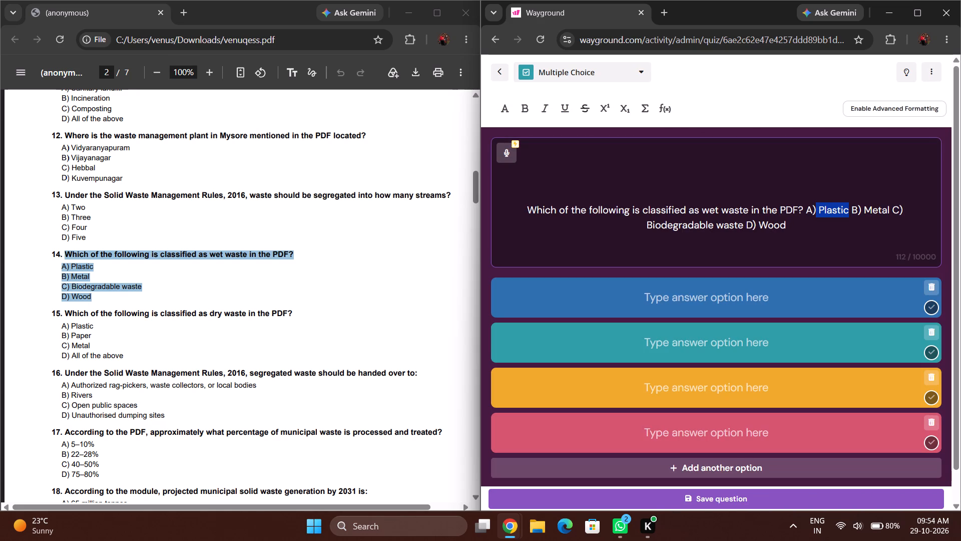
{"action": "key", "text": "ctrl+c"}
{"action": "left_click", "coordinate": [788, 299]}
{"action": "key", "text": "ctrl+v"}
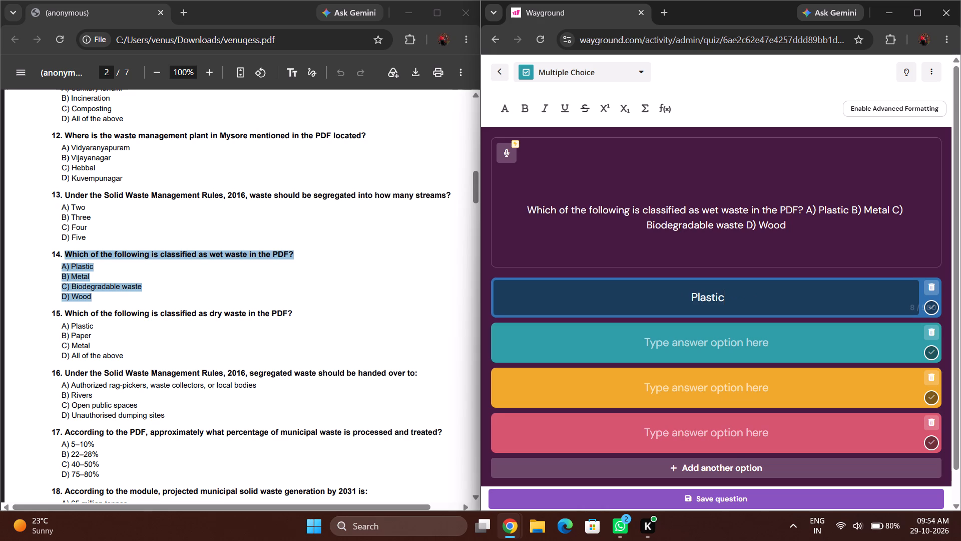
Copy "Metal" from the question text into the second answer option.
{"action": "left_click_drag", "start_coordinate": [864, 213], "coordinate": [889, 214]}
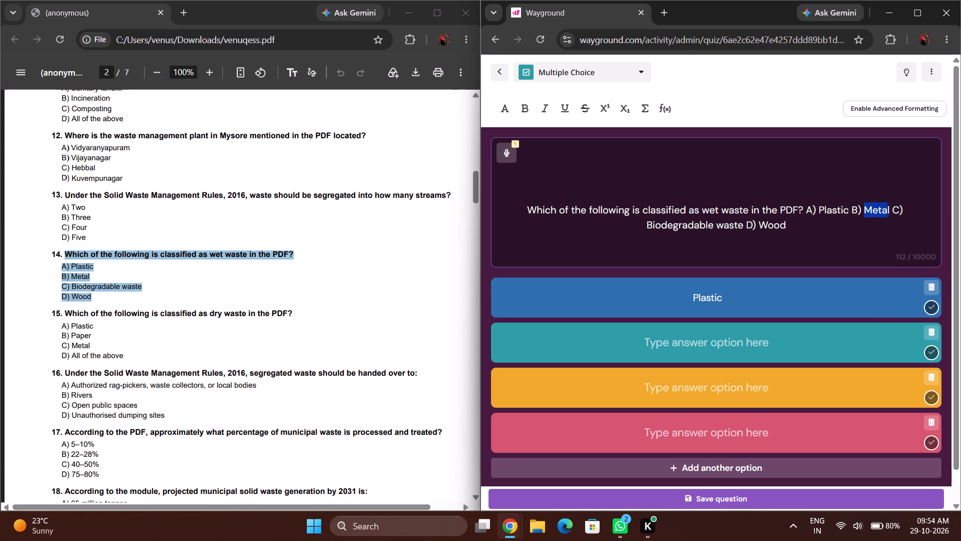
{"action": "left_click_drag", "start_coordinate": [889, 214], "coordinate": [893, 215]}
{"action": "key", "text": "ctrl+c"}
{"action": "left_click", "coordinate": [778, 350]}
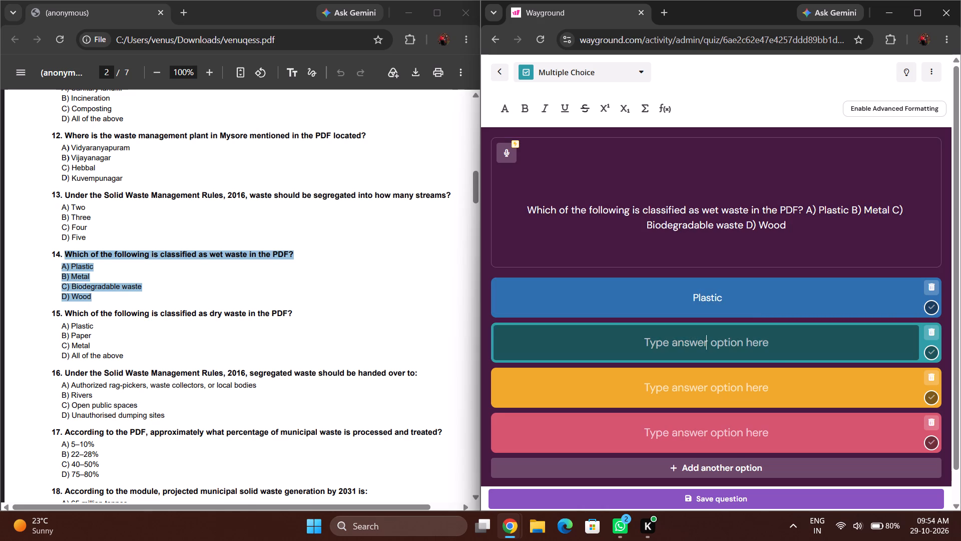
{"action": "key", "text": "ctrl+v"}
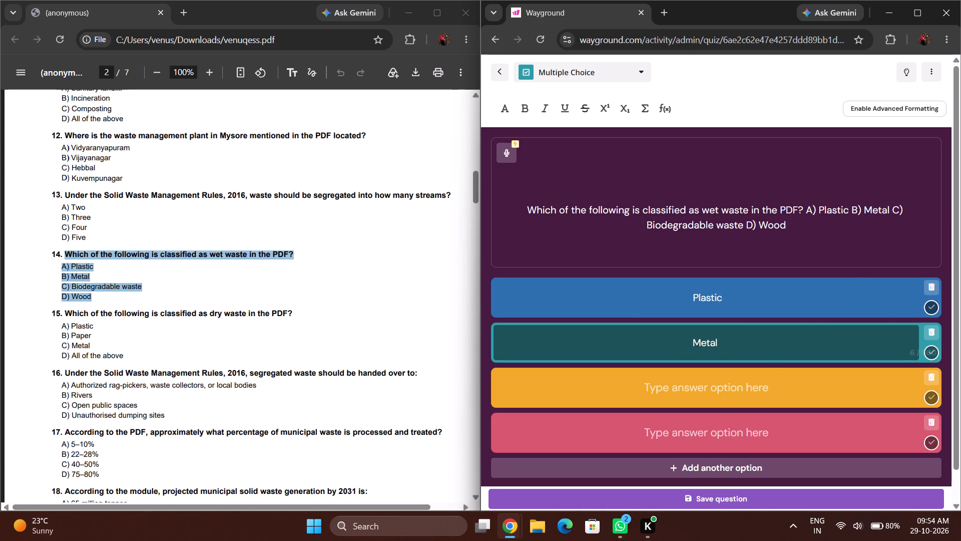
Copy "Biodegradable waste" from the question text into the third answer option.
{"action": "left_click_drag", "start_coordinate": [646, 224], "coordinate": [745, 235]}
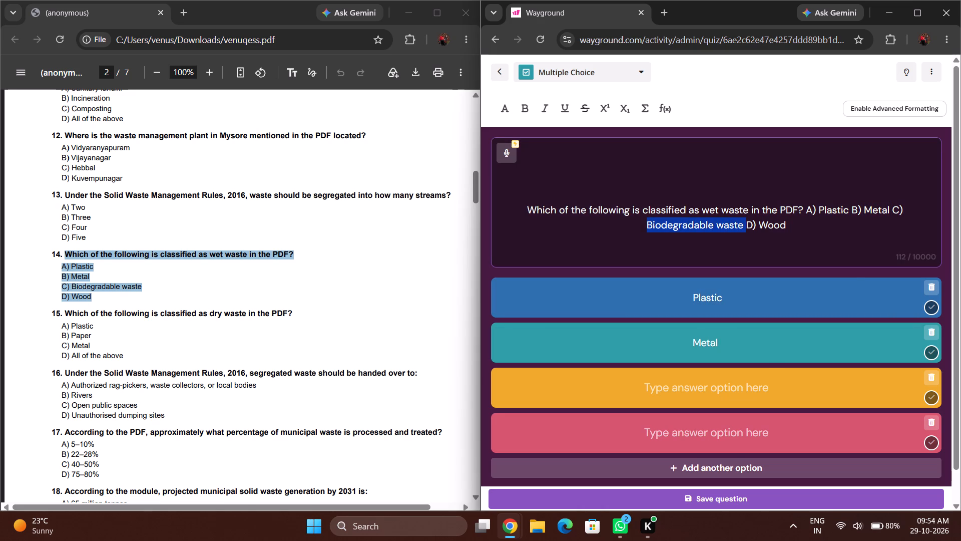
{"action": "key", "text": "ctrl+c"}
{"action": "left_click", "coordinate": [687, 393]}
{"action": "key", "text": "ctrl+v"}
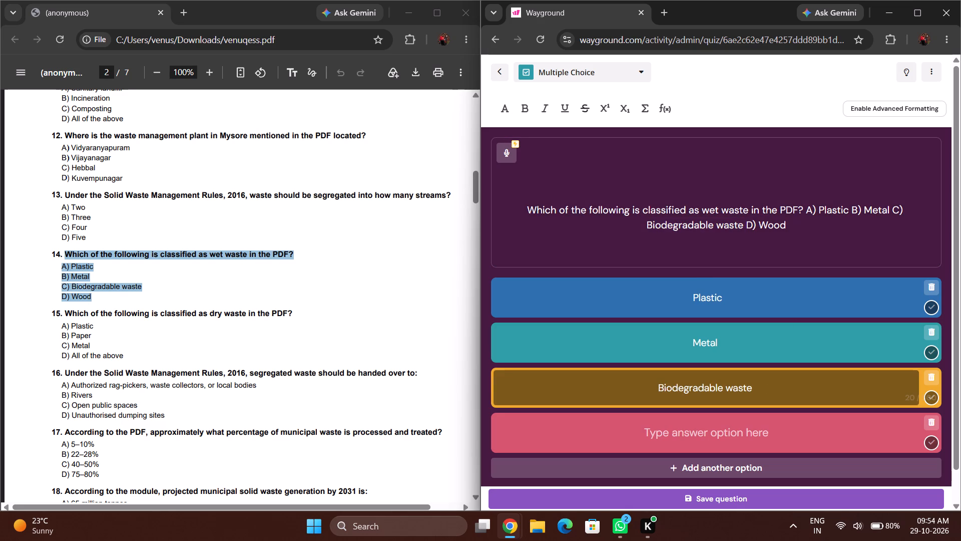
Copy "Wood" from the question text into the fourth answer option.
{"action": "left_click_drag", "start_coordinate": [760, 225], "coordinate": [794, 228]}
{"action": "key", "text": "ctrl+c"}
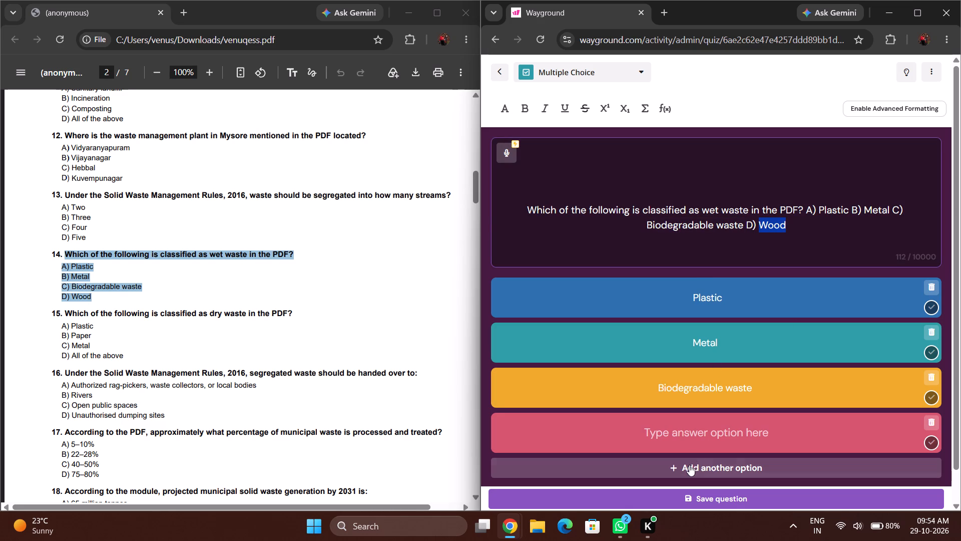
{"action": "left_click", "coordinate": [707, 421]}
{"action": "key", "text": "ctrl+v"}
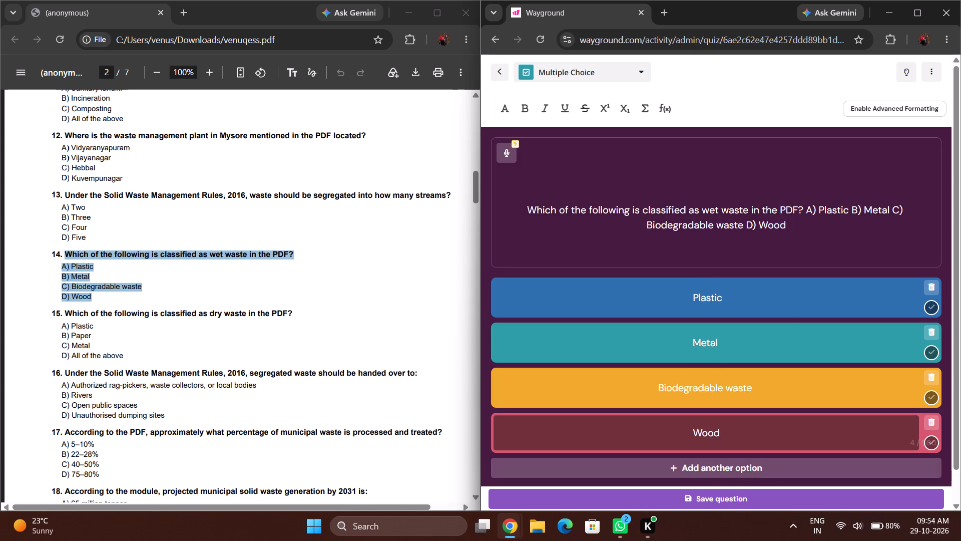
Remove the A) to D) options from the question text, leaving only the wet waste question.
{"action": "left_click_drag", "start_coordinate": [806, 208], "coordinate": [824, 233]}
{"action": "key", "text": "BackSpace"}
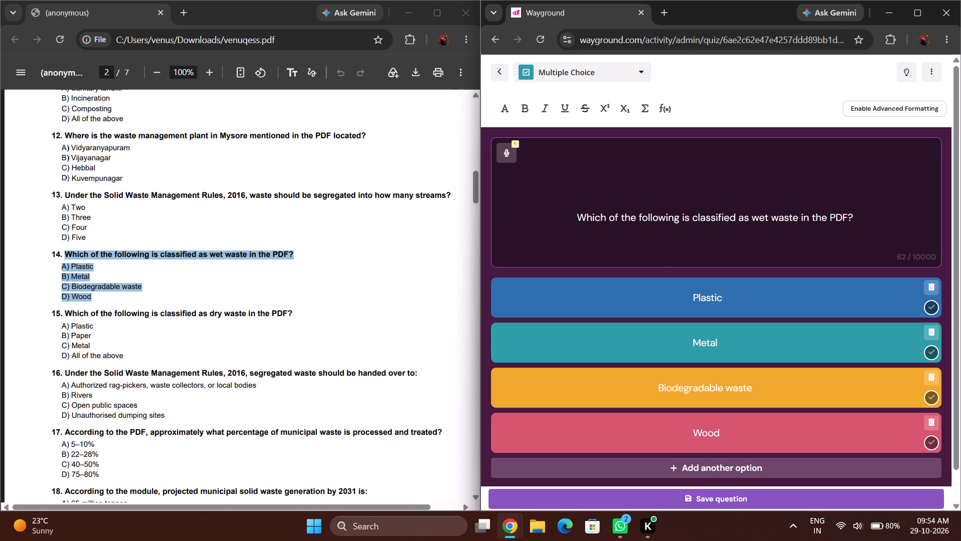
Mark "Biodegradable waste" as the correct answer and save the question.
{"action": "left_click", "coordinate": [927, 392]}
{"action": "scroll", "coordinate": [841, 419], "scroll_direction": "down", "scroll_amount": 2}
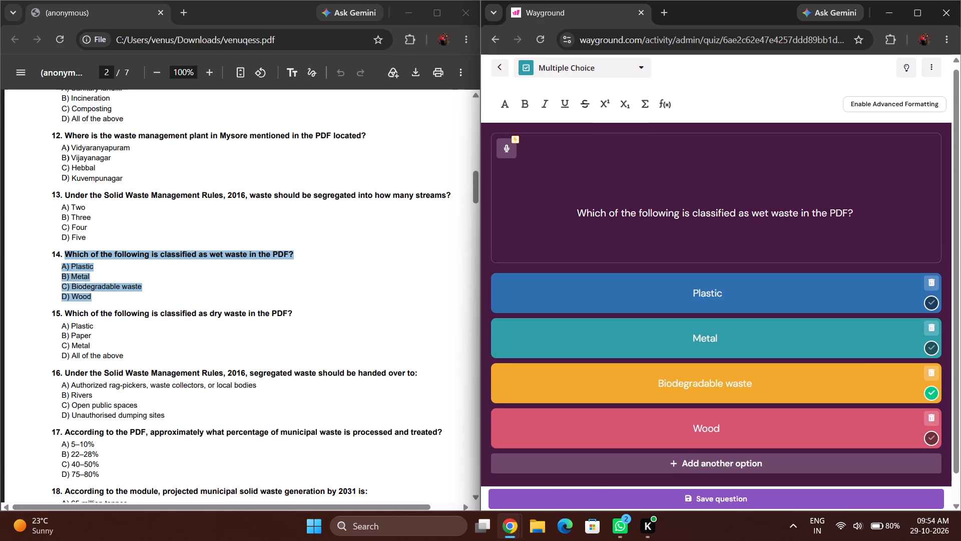
{"action": "scroll", "coordinate": [839, 421], "scroll_direction": "down", "scroll_amount": 1}
{"action": "left_click", "coordinate": [791, 497]}
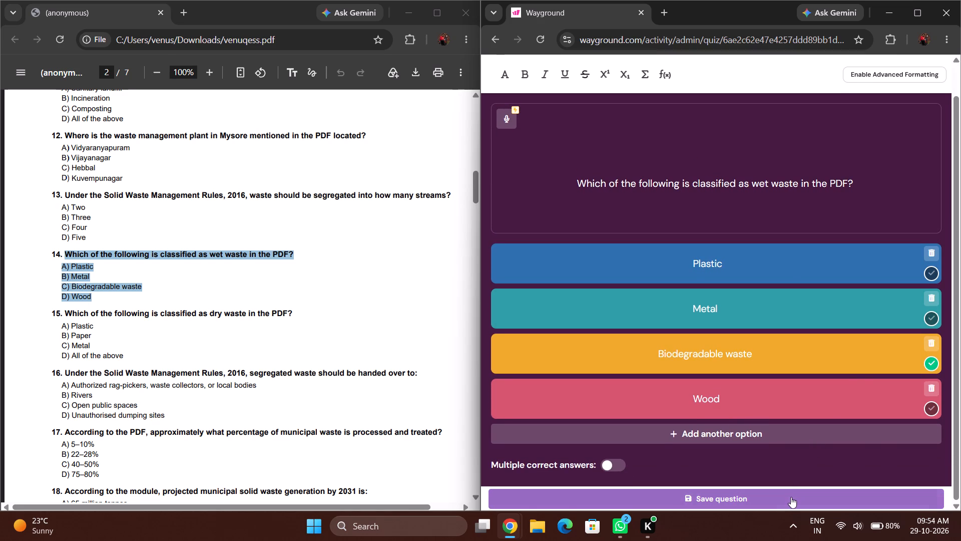
Add a new Multiple Choice question with question 15's text from the PDF, "Which of the following is classified as dry waste in the PDF?".
{"action": "scroll", "coordinate": [698, 322], "scroll_direction": "down", "scroll_amount": 13}
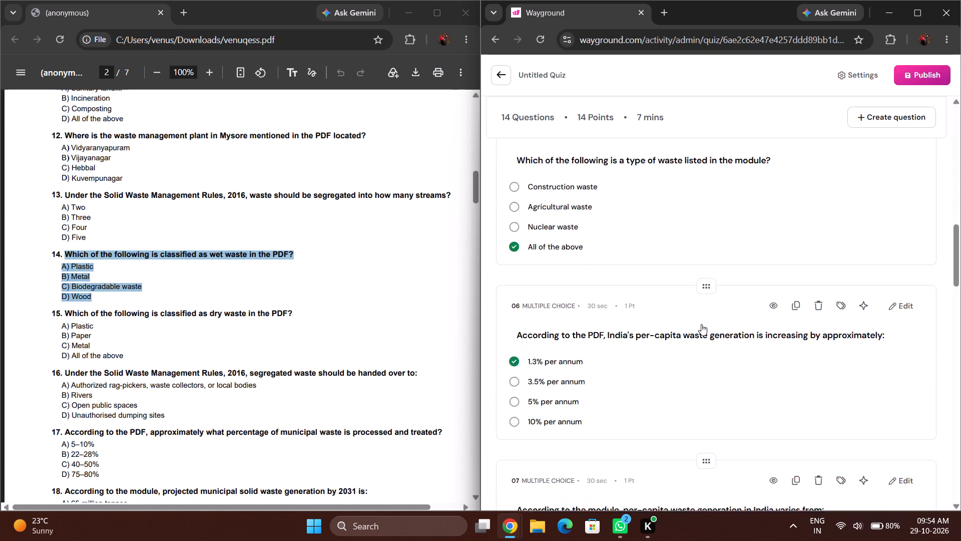
{"action": "scroll", "coordinate": [701, 324], "scroll_direction": "down", "scroll_amount": 14}
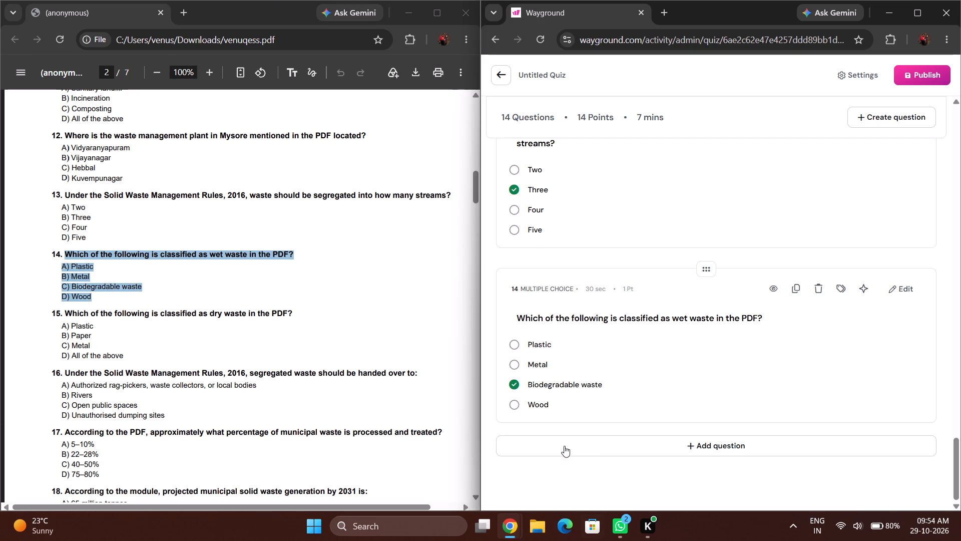
{"action": "left_click", "coordinate": [611, 454]}
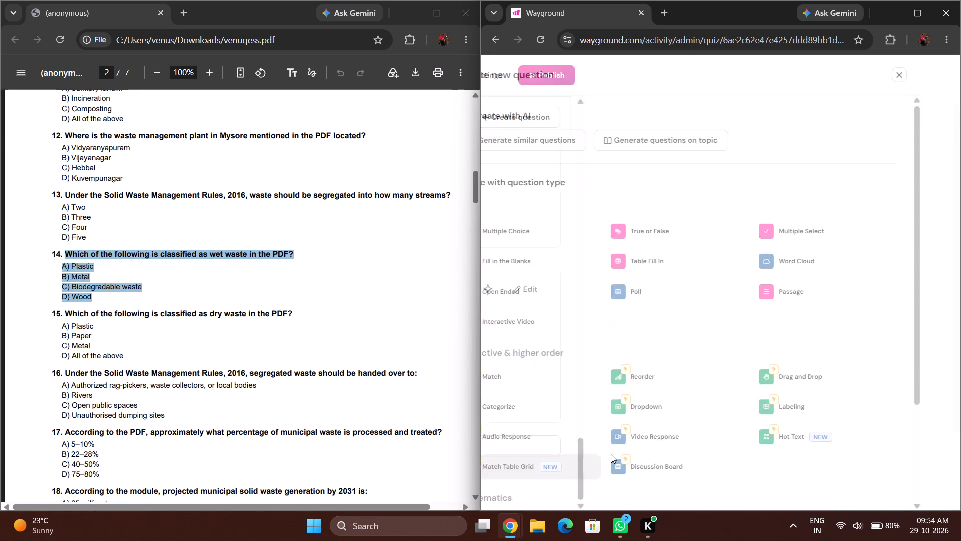
{"action": "left_click", "coordinate": [516, 240]}
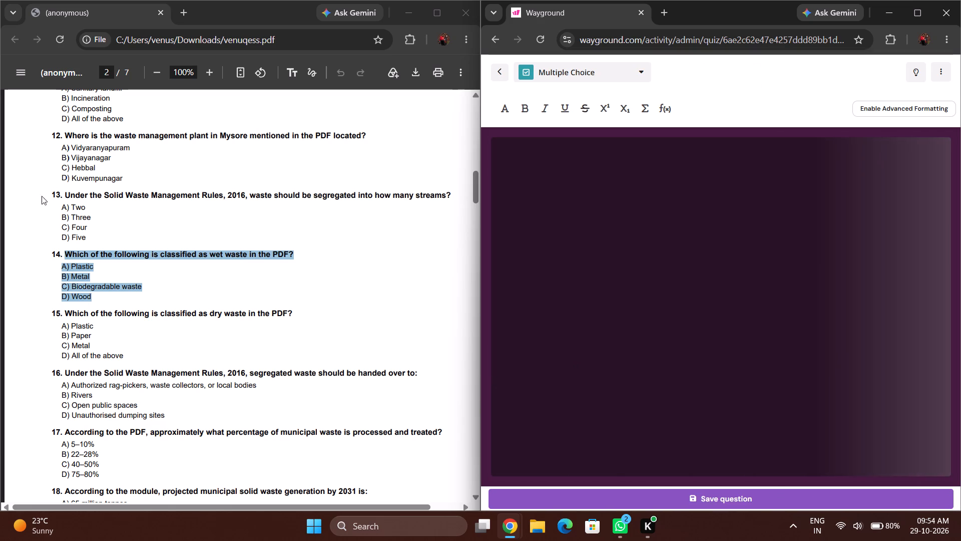
{"action": "left_click", "coordinate": [169, 352]}
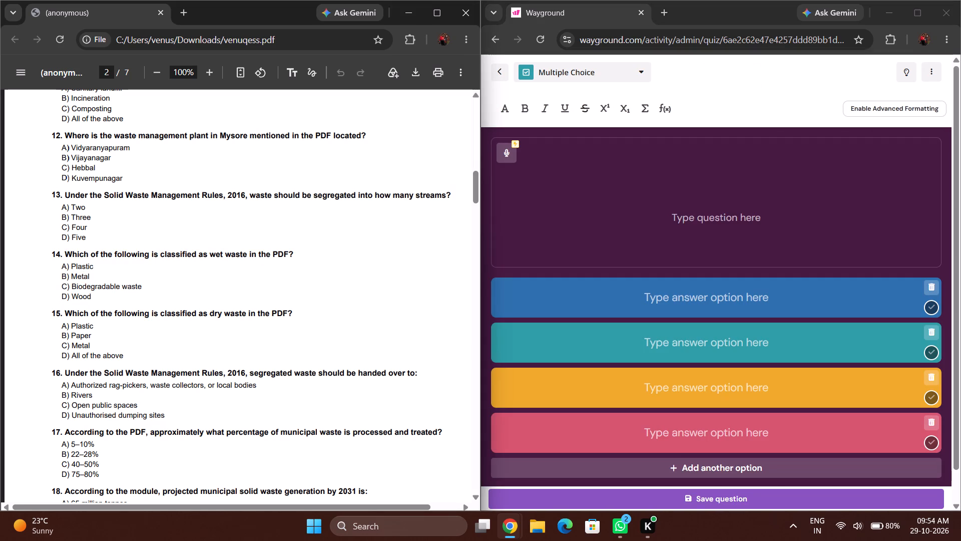
{"action": "left_click_drag", "start_coordinate": [66, 313], "coordinate": [294, 314]}
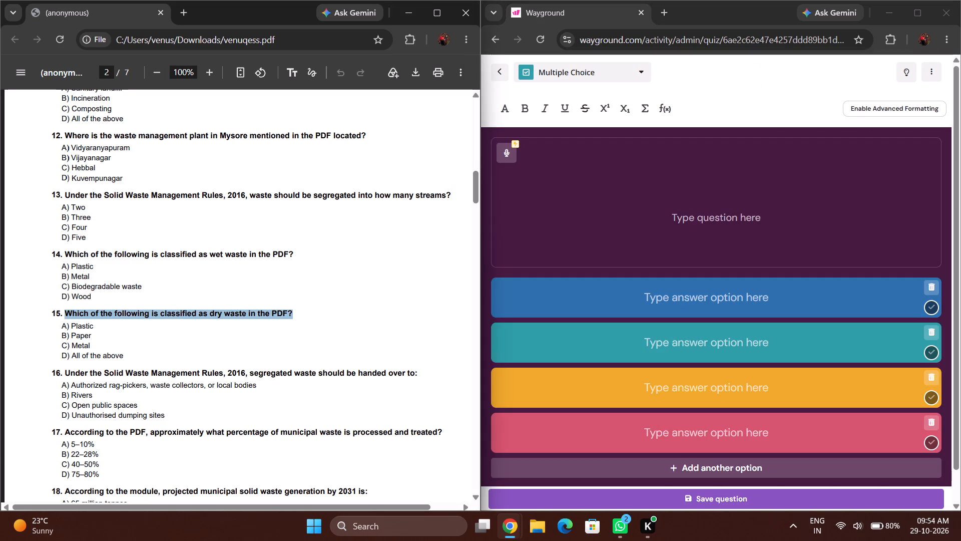
{"action": "key", "text": "ctrl+c"}
{"action": "left_click", "coordinate": [663, 238]}
{"action": "key", "text": "ctrl+v"}
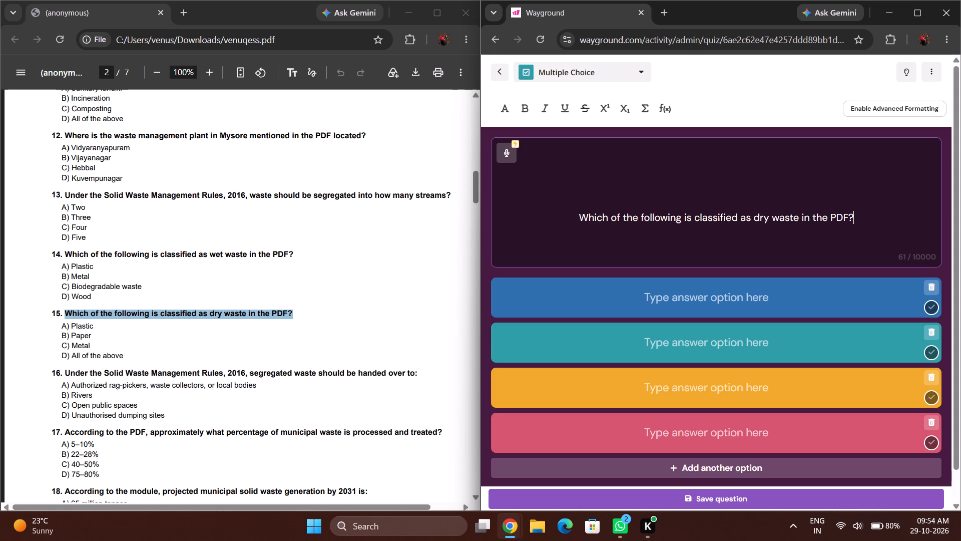
Copy "Plastic" from question 15 in the PDF into the first answer option.
{"action": "left_click_drag", "start_coordinate": [73, 325], "coordinate": [106, 327]}
{"action": "key", "text": "ctrl+c"}
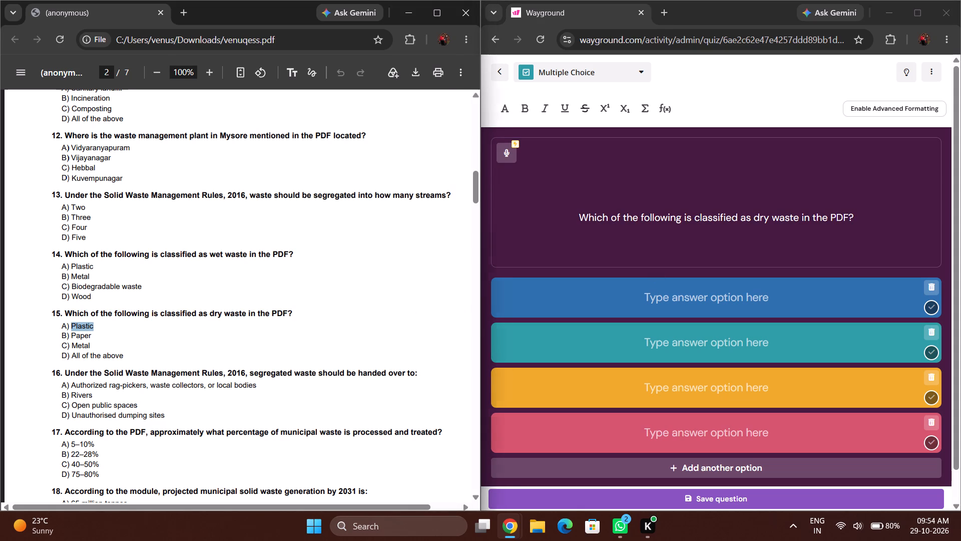
{"action": "left_click", "coordinate": [654, 309]}
{"action": "key", "text": "ctrl+v"}
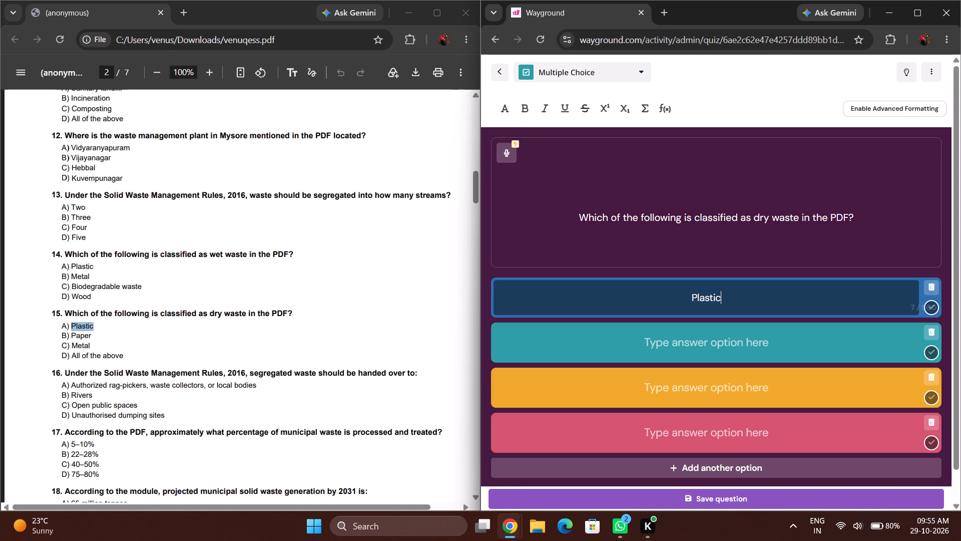
Copy "Paper" from question 15 in the PDF into the second answer option.
{"action": "left_click_drag", "start_coordinate": [71, 335], "coordinate": [98, 335]}
{"action": "key", "text": "ctrl+c"}
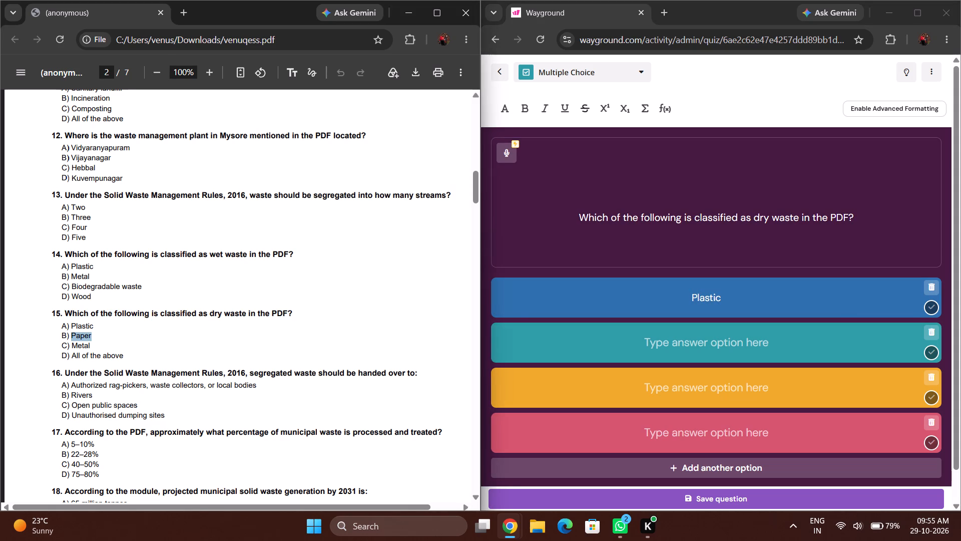
{"action": "left_click", "coordinate": [635, 341]}
{"action": "key", "text": "ctrl+c"}
{"action": "key", "text": "ctrl+v"}
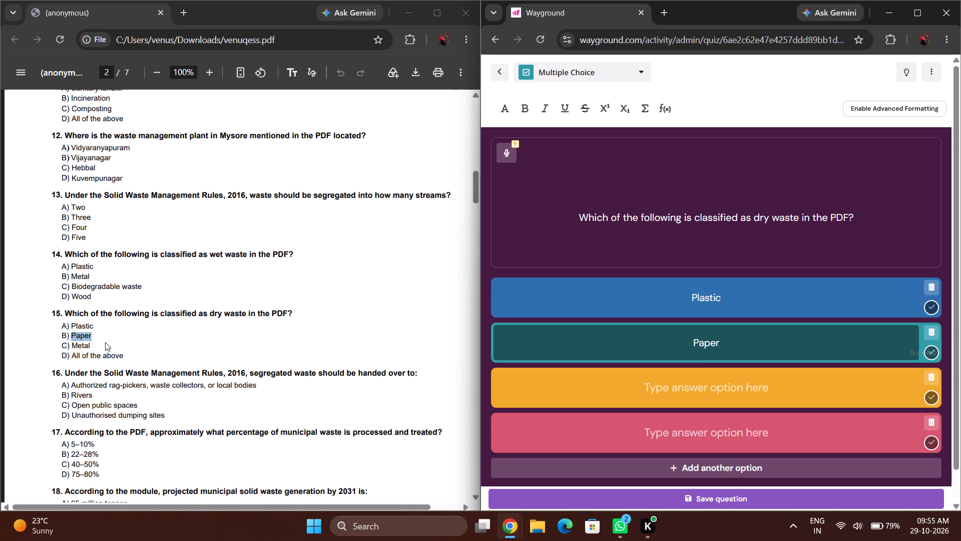
Copy "Metal" from question 15 in the PDF into the third answer option, removing the extra "D) All of the above" text.
{"action": "left_click_drag", "start_coordinate": [72, 344], "coordinate": [98, 346]}
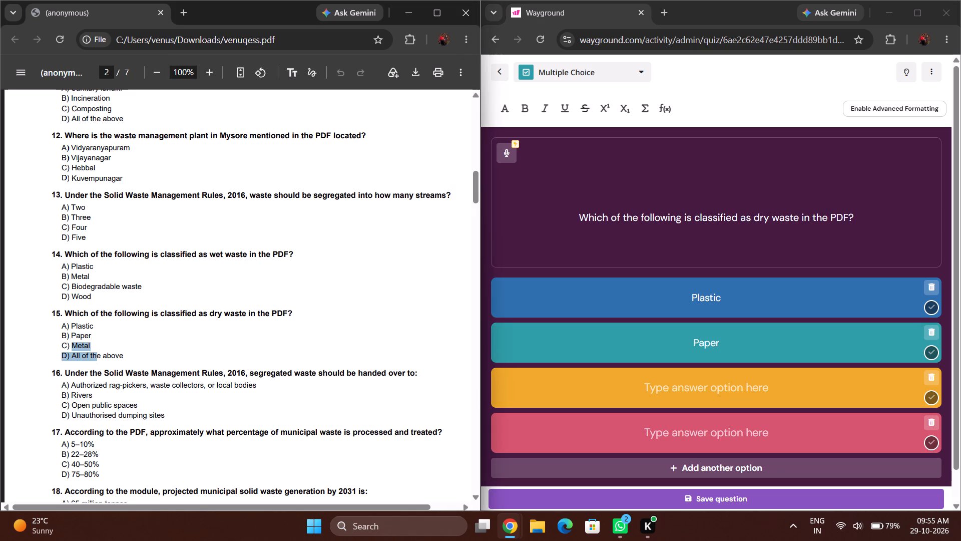
{"action": "left_click_drag", "start_coordinate": [98, 346], "coordinate": [98, 346]}
{"action": "key", "text": "ctrl+c"}
{"action": "left_click", "coordinate": [654, 389]}
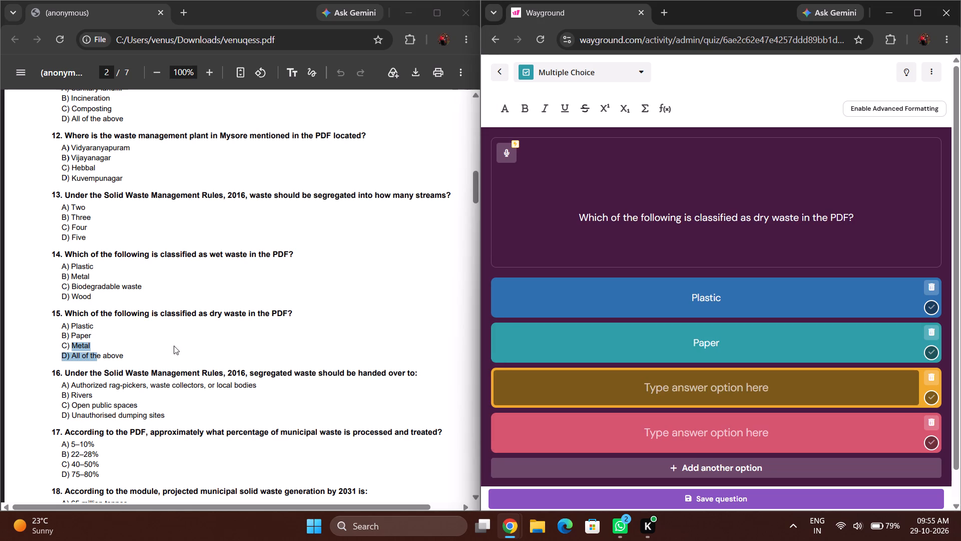
{"action": "left_click", "coordinate": [155, 353]}
{"action": "left_click_drag", "start_coordinate": [71, 345], "coordinate": [120, 363]}
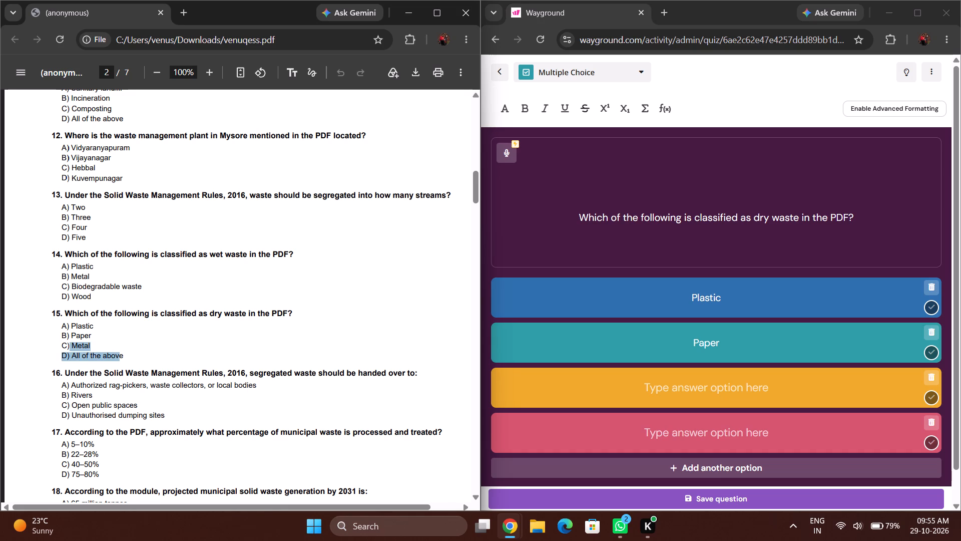
{"action": "left_click_drag", "start_coordinate": [120, 363], "coordinate": [129, 354]}
{"action": "key", "text": "ctrl+c"}
{"action": "left_click", "coordinate": [648, 391]}
{"action": "key", "text": "ctrl+v"}
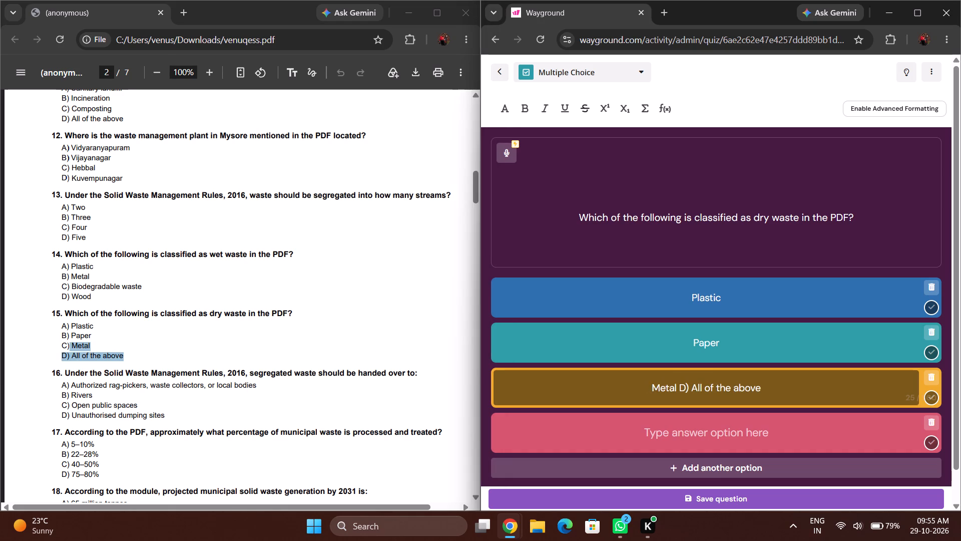
{"action": "left_click_drag", "start_coordinate": [760, 390], "coordinate": [675, 393]}
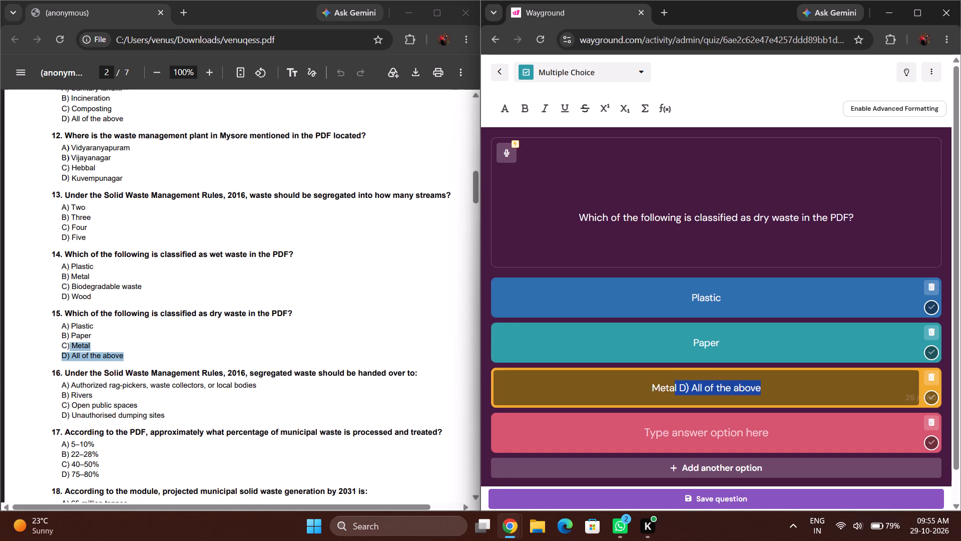
{"action": "left_click_drag", "start_coordinate": [675, 393], "coordinate": [681, 391]}
{"action": "key", "text": "ctrl+c"}
{"action": "key", "text": "BackSpace"}
Fill the fourth answer option with "All of the above", without the "D)" label.
{"action": "left_click", "coordinate": [730, 444]}
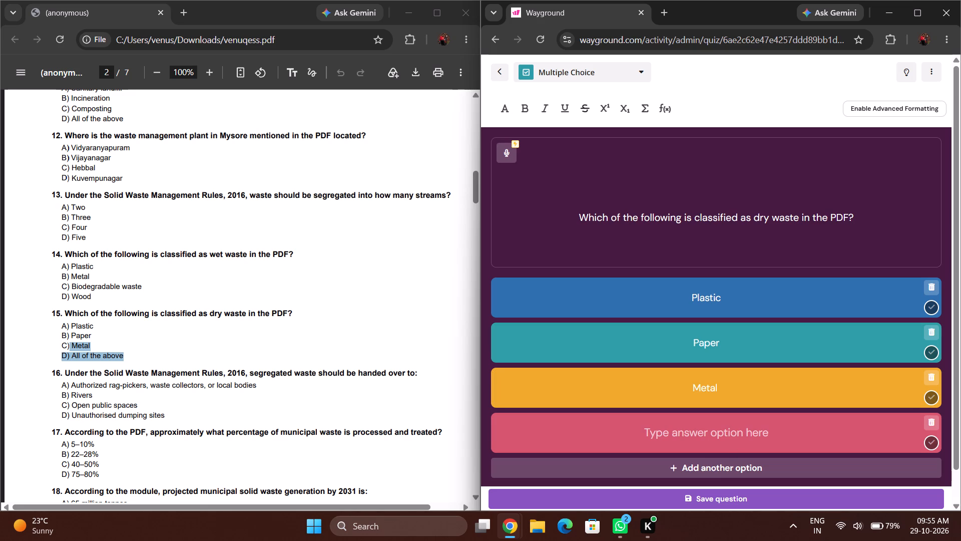
{"action": "key", "text": "ctrl+v"}
{"action": "left_click", "coordinate": [675, 434]}
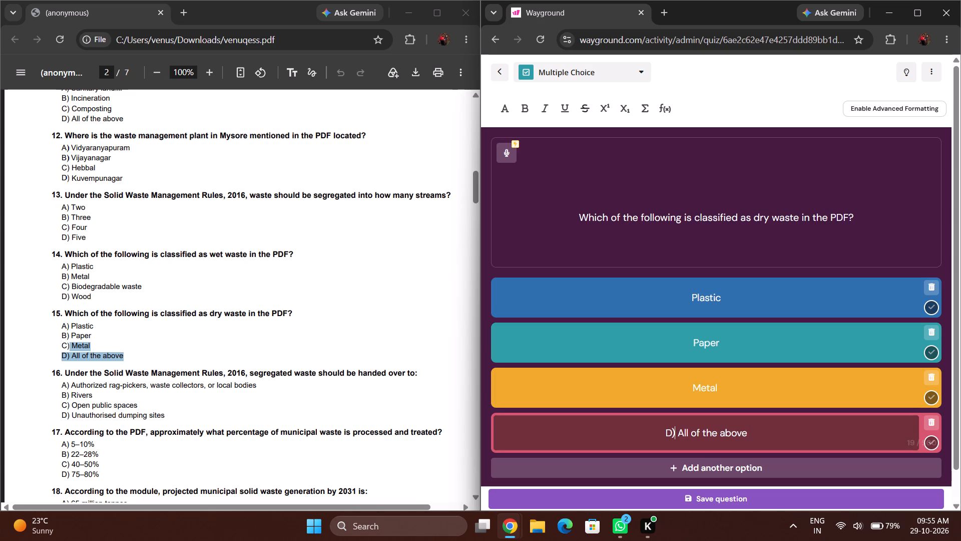
{"action": "key", "text": "BackSpace"}
{"action": "key", "text": "BackSpace"}
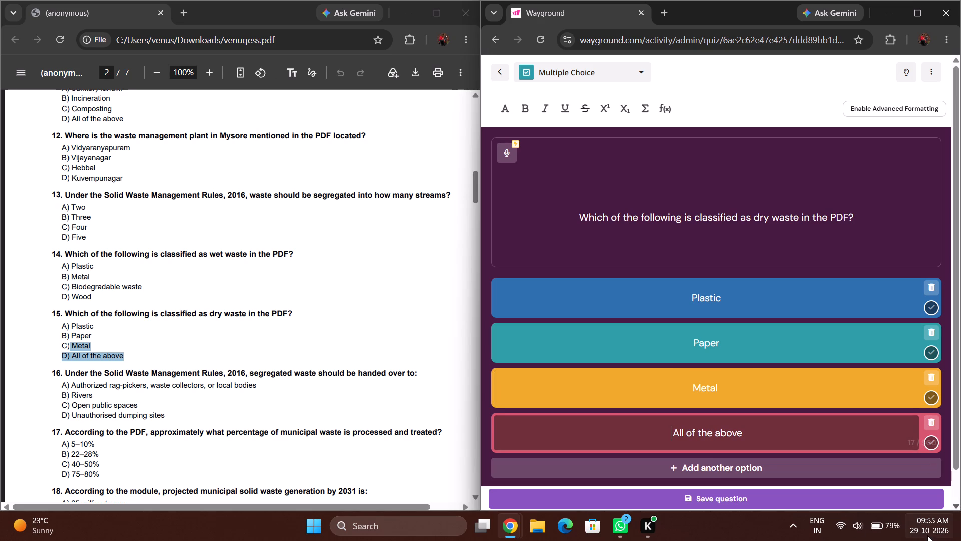
Mark "All of the above" as the correct answer and save the question.
{"action": "left_click", "coordinate": [931, 439]}
{"action": "left_click", "coordinate": [930, 446]}
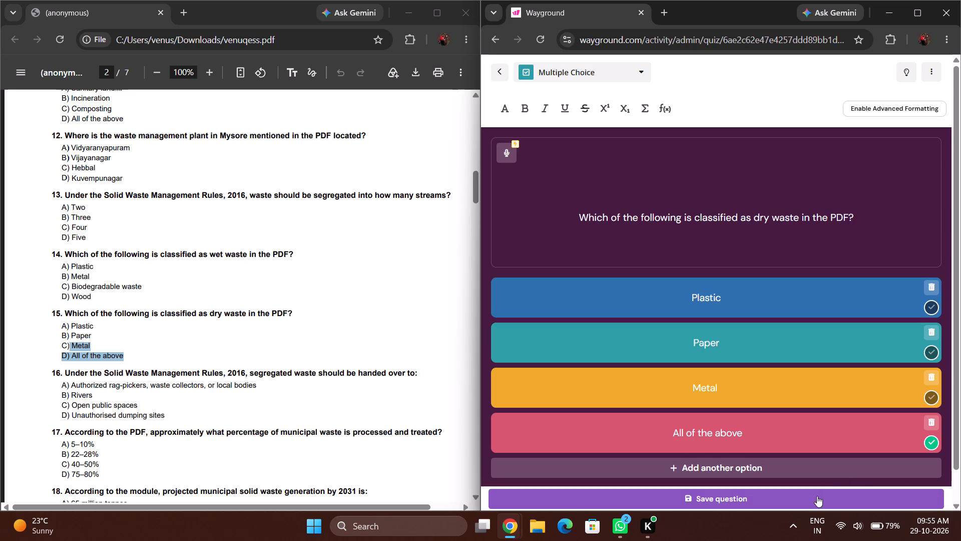
{"action": "left_click", "coordinate": [813, 498]}
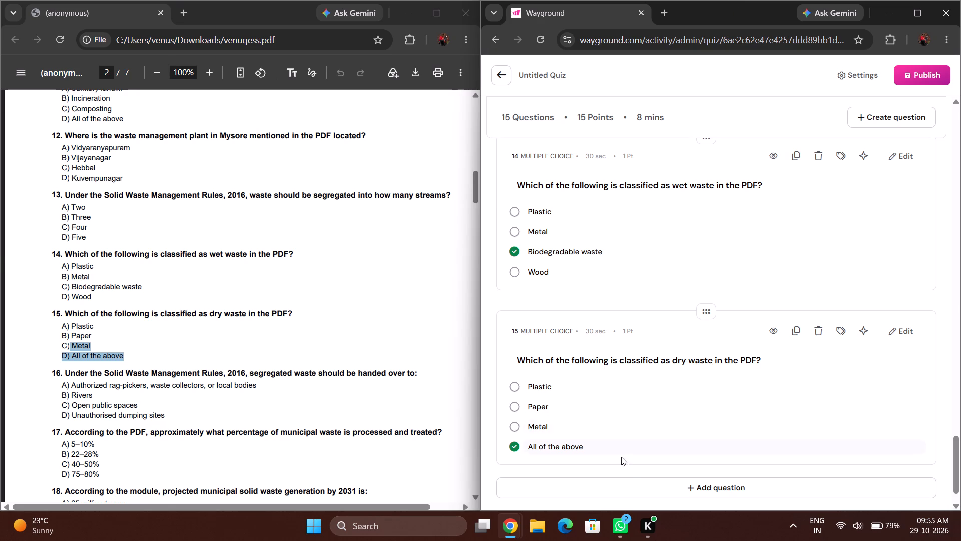
Add a new Multiple Choice question with question 16's text from the PDF, "Under the Solid Waste Management Rules, 2016, segregated waste should be handed over to:".
{"action": "left_click", "coordinate": [669, 488]}
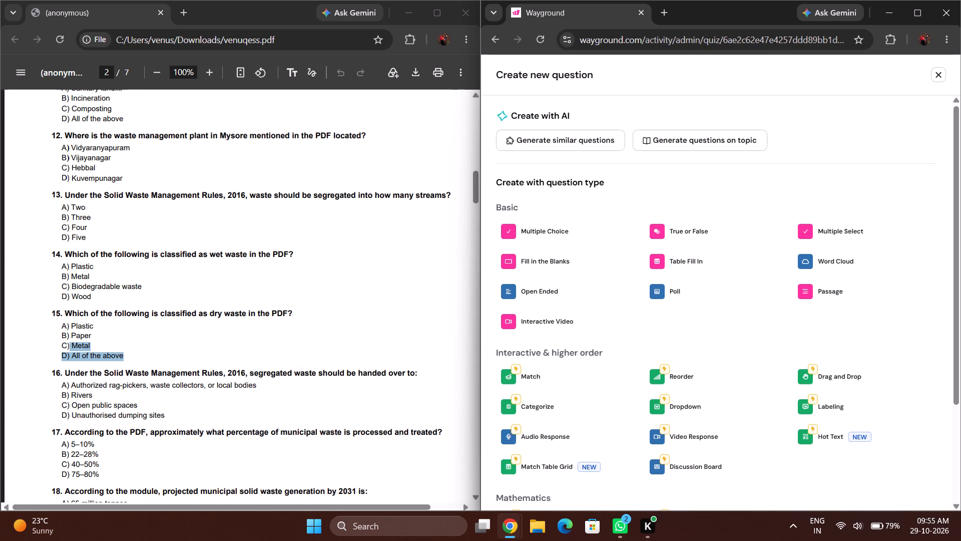
{"action": "left_click_drag", "start_coordinate": [64, 374], "coordinate": [417, 376]}
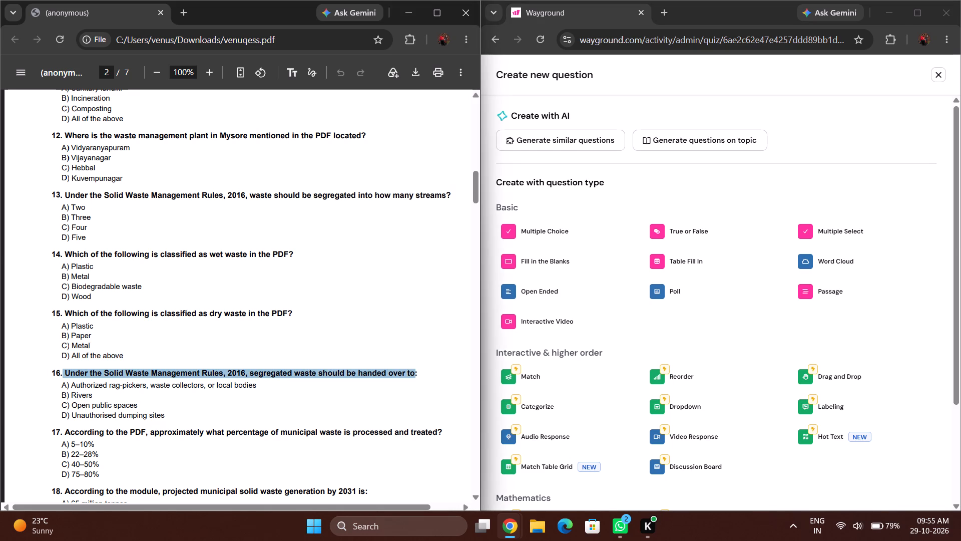
{"action": "left_click_drag", "start_coordinate": [417, 376], "coordinate": [430, 379]}
{"action": "key", "text": "ctrl+c"}
{"action": "left_click", "coordinate": [540, 234]}
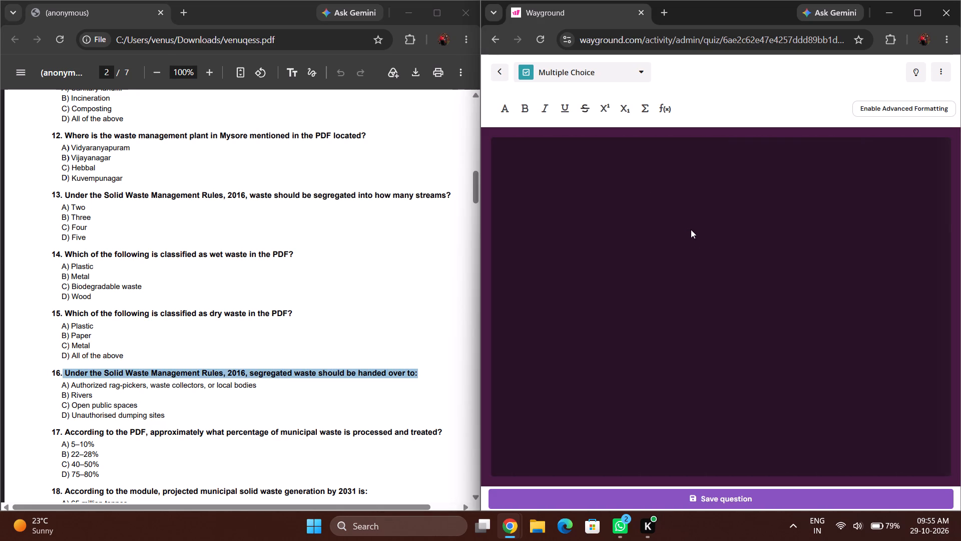
{"action": "left_click", "coordinate": [727, 212]}
{"action": "key", "text": "ctrl+v"}
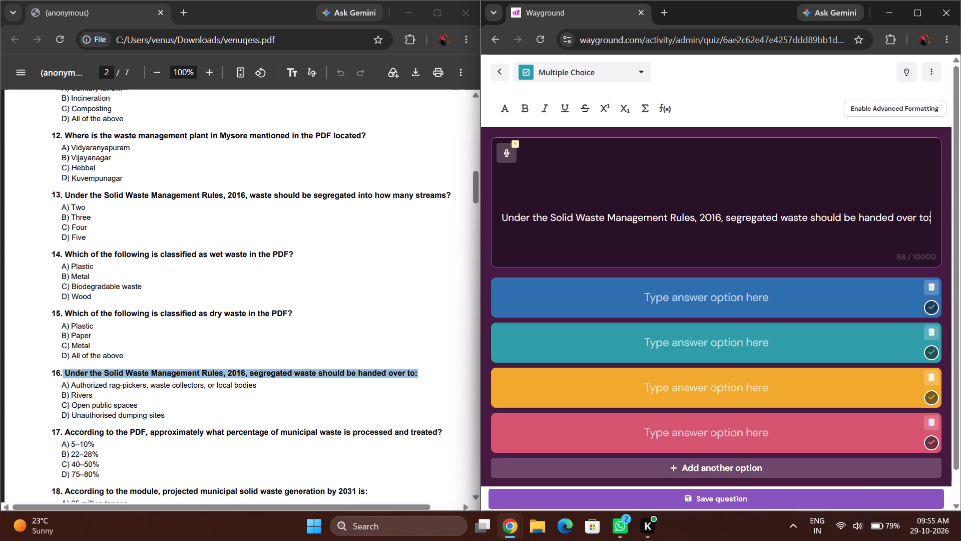
Copy "Authorized rag-pickers, waste collectors, or local bodies" from question 16 in the PDF into the first answer option.
{"action": "left_click_drag", "start_coordinate": [71, 383], "coordinate": [141, 389]}
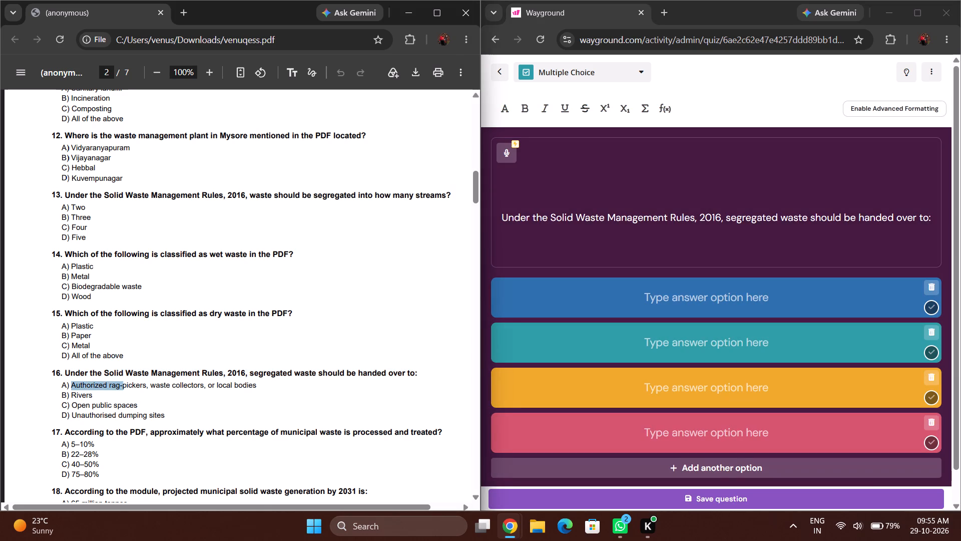
{"action": "left_click_drag", "start_coordinate": [141, 389], "coordinate": [260, 386]}
{"action": "key", "text": "ctrl+c"}
{"action": "left_click", "coordinate": [620, 308]}
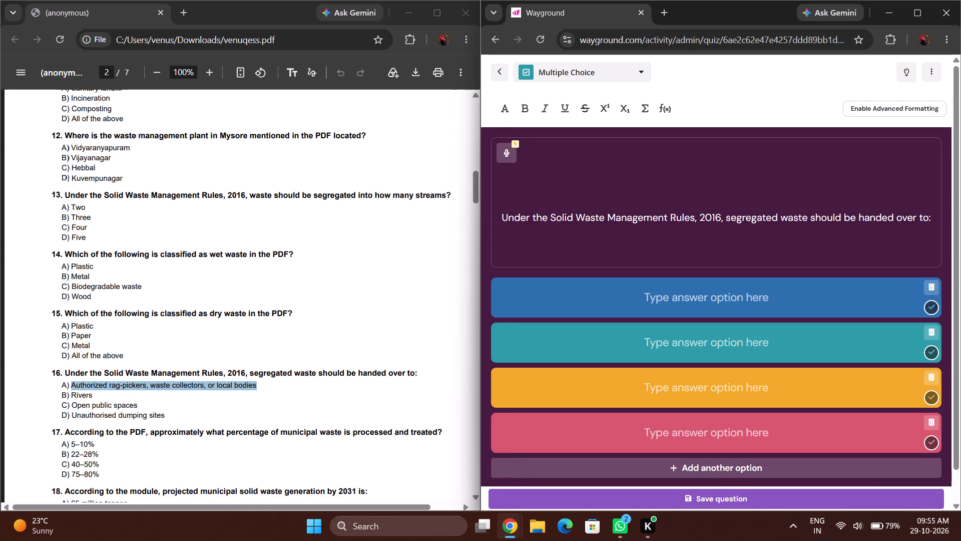
{"action": "key", "text": "ctrl+v"}
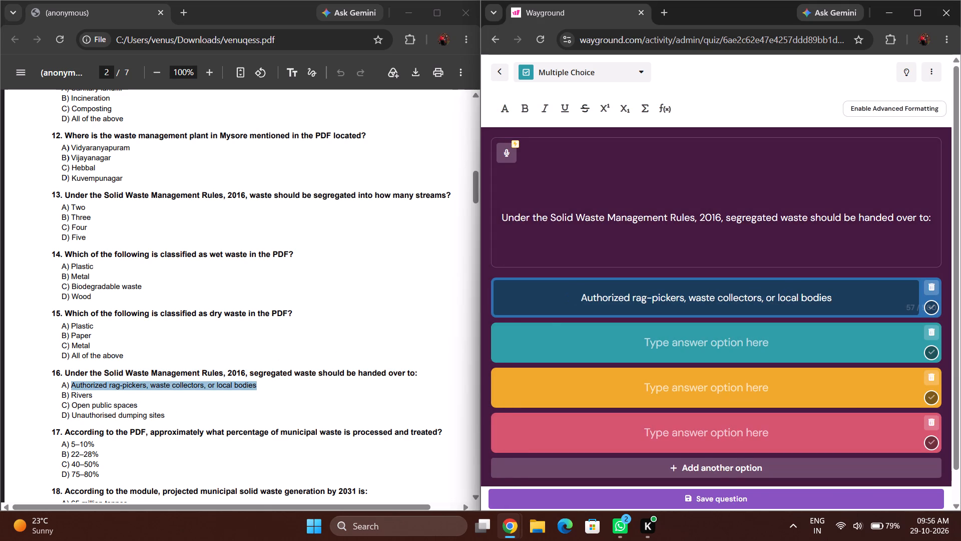
Copy "Rivers" from question 16 in the PDF into the second answer option.
{"action": "left_click_drag", "start_coordinate": [97, 395], "coordinate": [73, 395]}
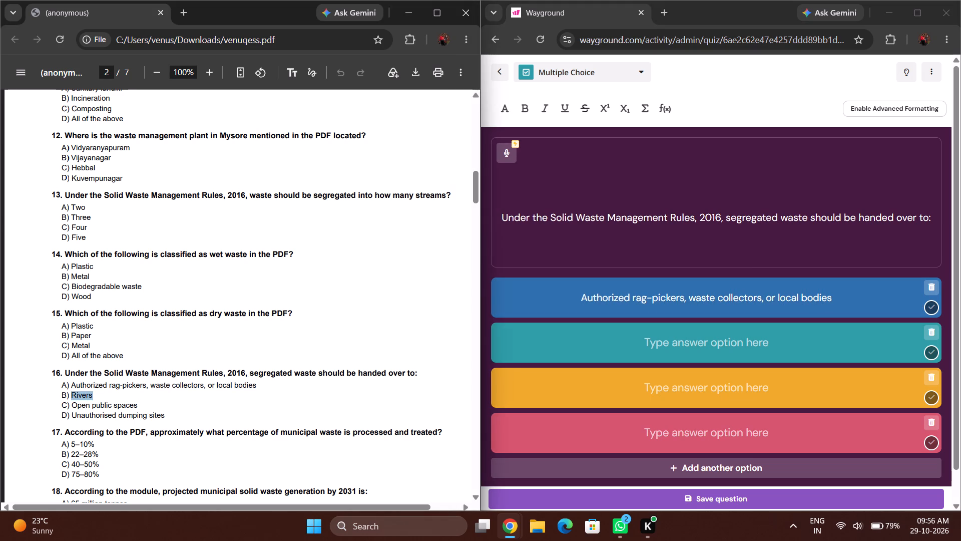
{"action": "key", "text": "ctrl+c"}
{"action": "left_click", "coordinate": [551, 334]}
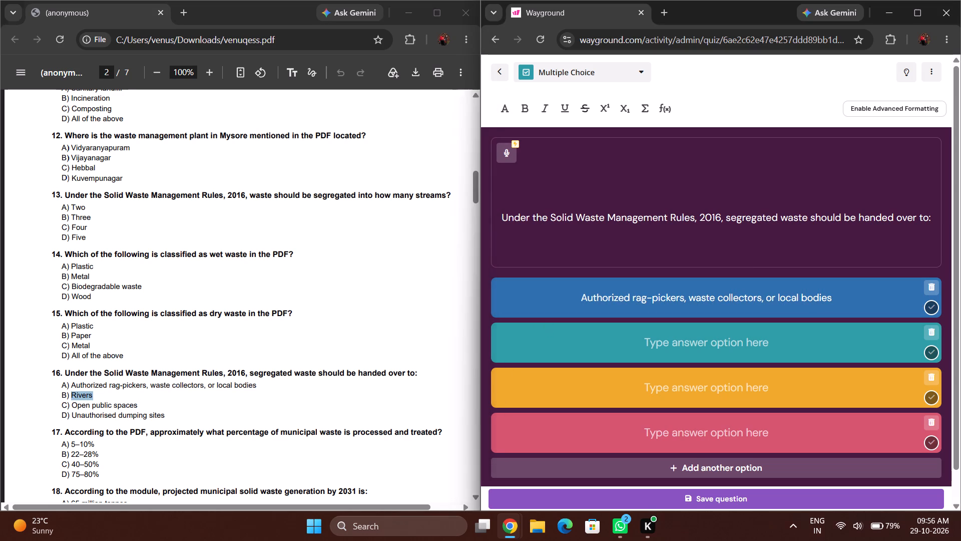
{"action": "key", "text": "ctrl+v"}
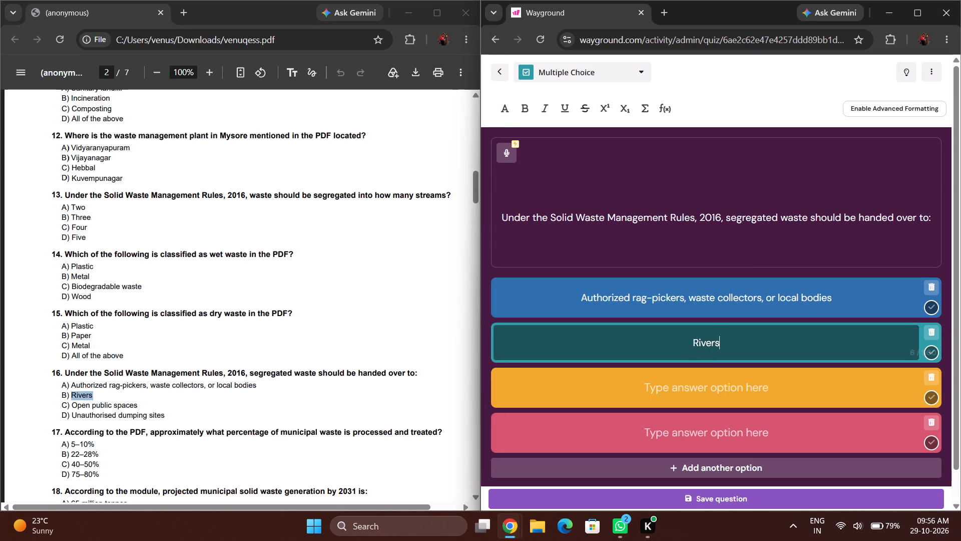
Copy "Open public spaces" from question 16 in the PDF into the third answer option.
{"action": "left_click_drag", "start_coordinate": [143, 406], "coordinate": [74, 405]}
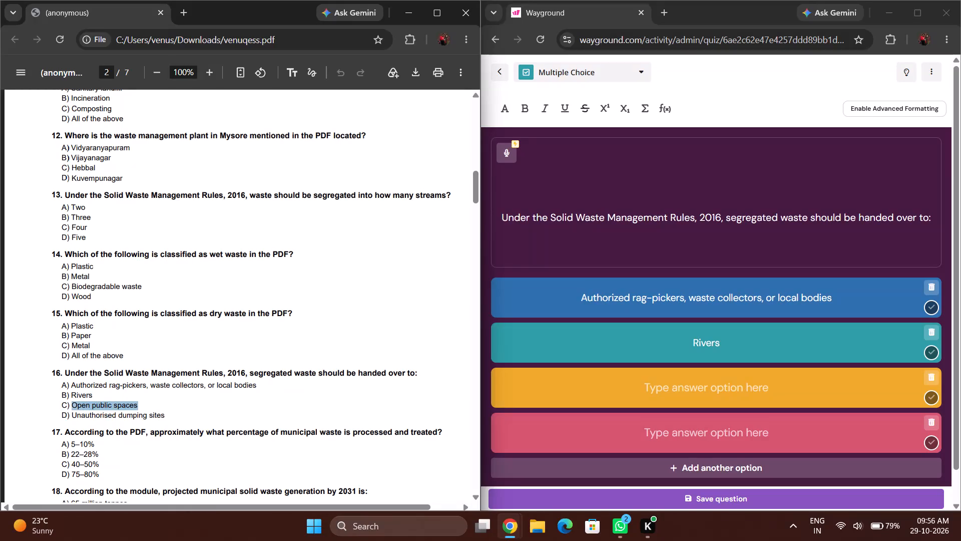
{"action": "left_click_drag", "start_coordinate": [74, 405], "coordinate": [72, 405]}
{"action": "key", "text": "ctrl+c"}
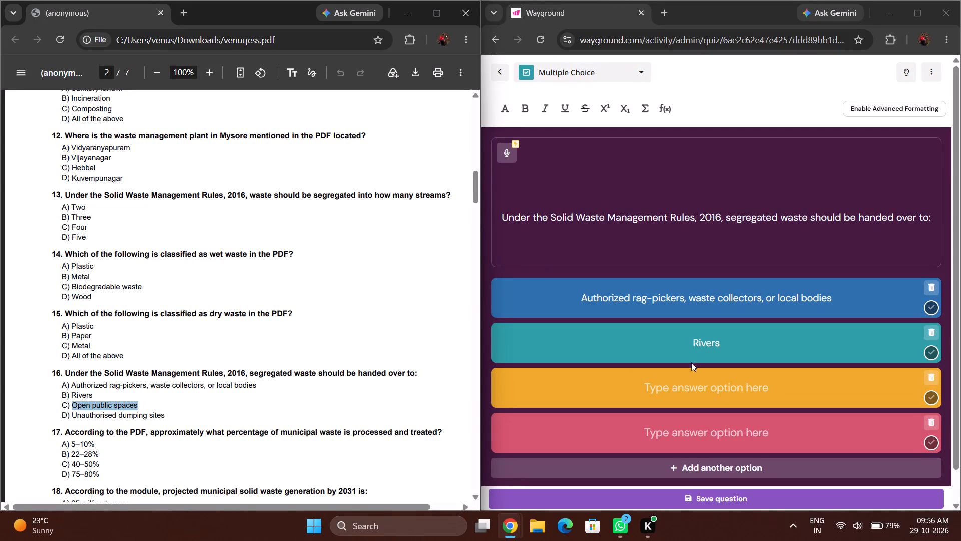
{"action": "left_click", "coordinate": [686, 381]}
{"action": "key", "text": "ctrl+v"}
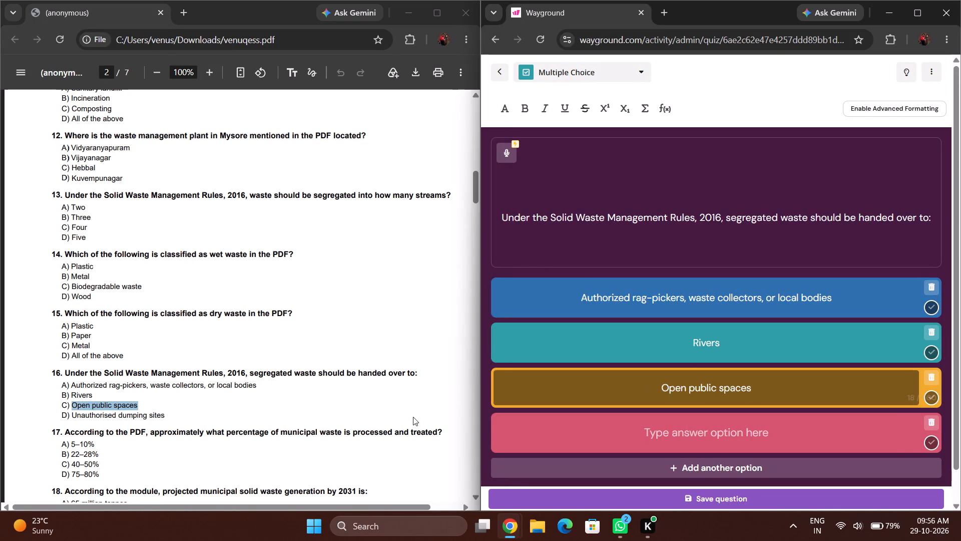
Copy "Unauthorised dumping sites" from question 16 in the PDF into the fourth answer option.
{"action": "left_click_drag", "start_coordinate": [172, 416], "coordinate": [126, 416]}
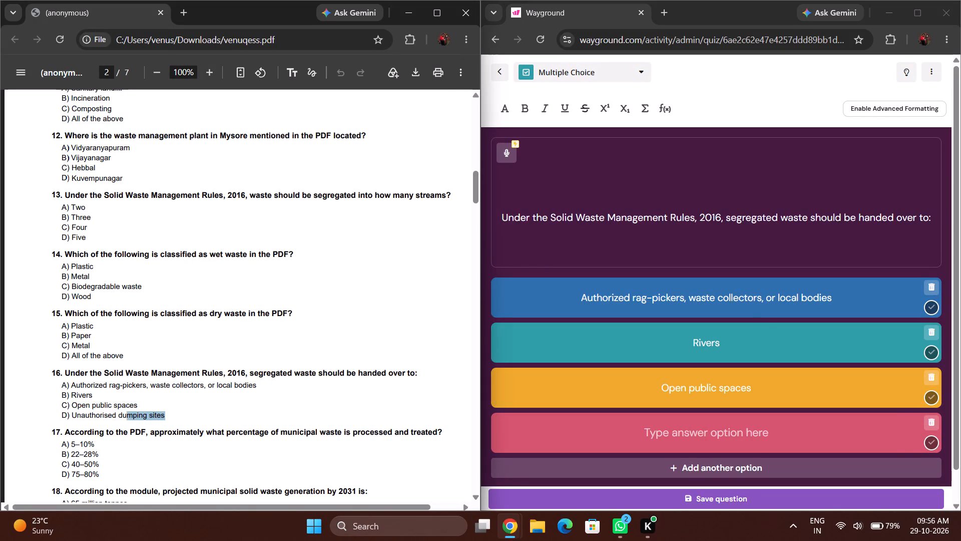
{"action": "left_click_drag", "start_coordinate": [126, 416], "coordinate": [71, 418]}
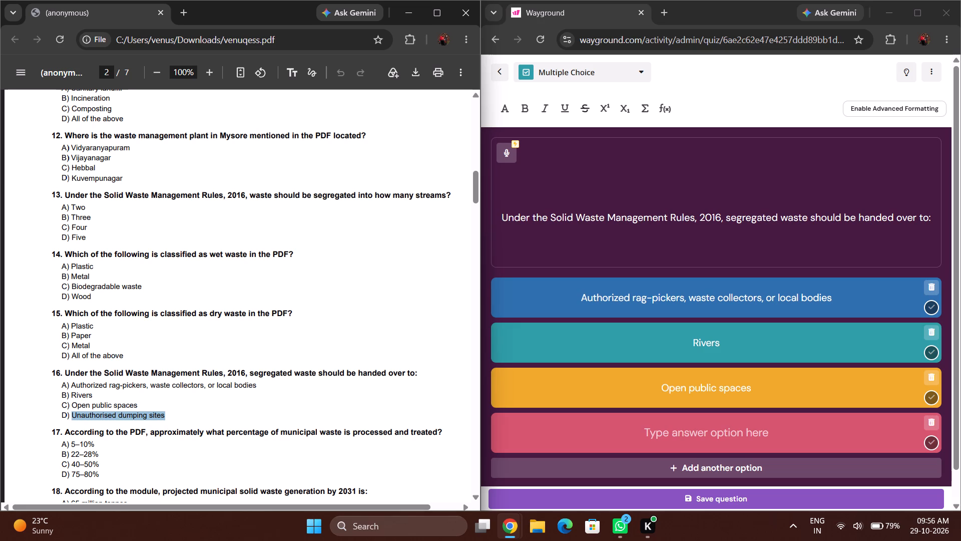
{"action": "key", "text": "ctrl+c"}
{"action": "left_click", "coordinate": [608, 426]}
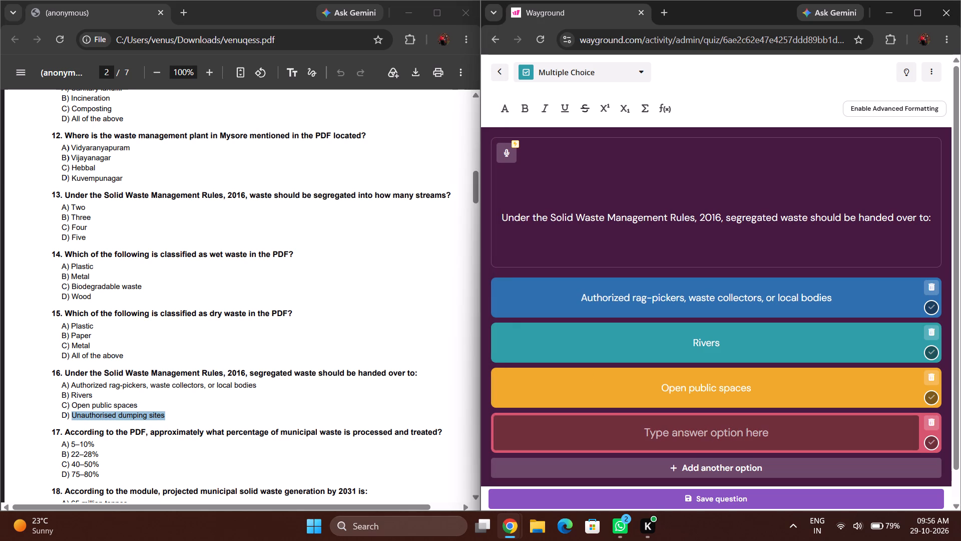
{"action": "key", "text": "ctrl+v"}
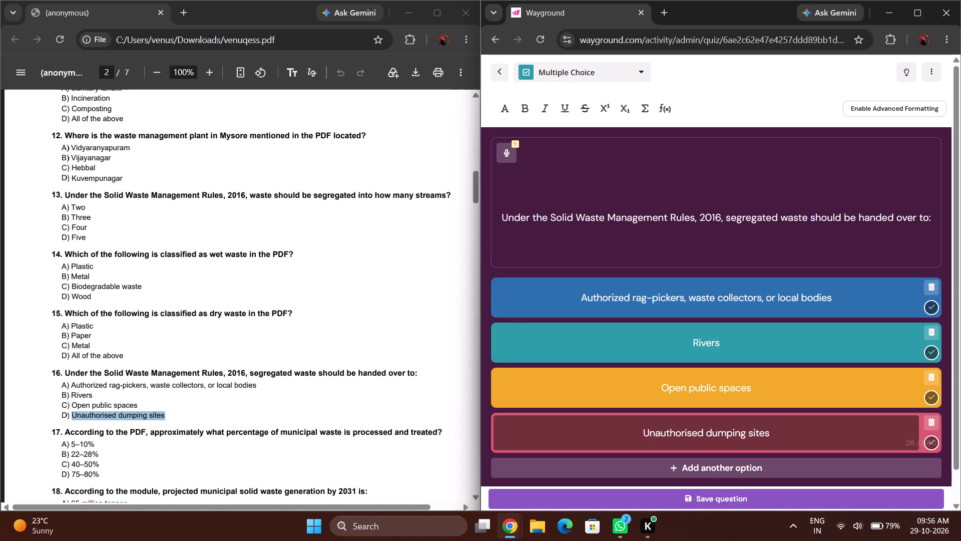
Mark "Authorized rag-pickers, waste collectors, or local bodies" as the correct answer and save the question.
{"action": "left_click", "coordinate": [927, 308]}
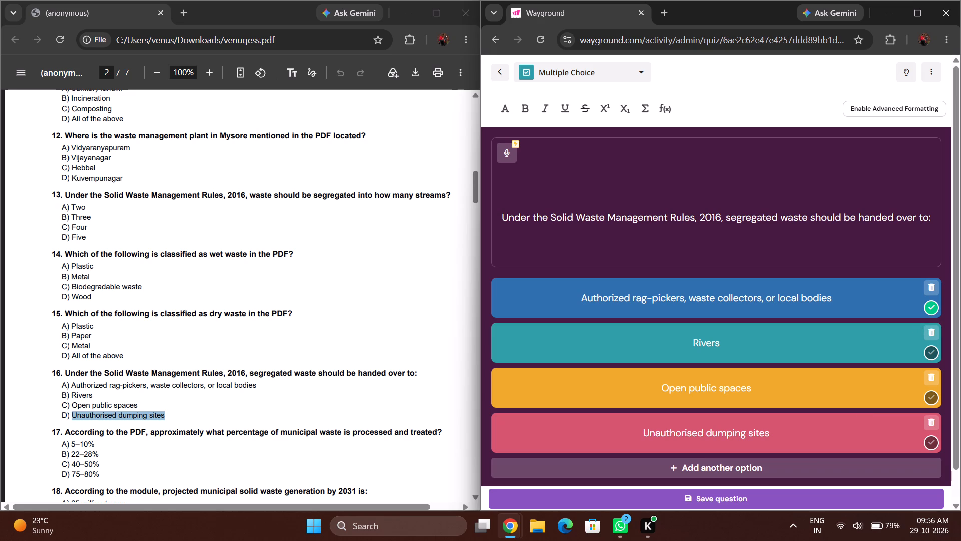
{"action": "scroll", "coordinate": [750, 434], "scroll_direction": "down", "scroll_amount": 4}
{"action": "left_click", "coordinate": [762, 496]}
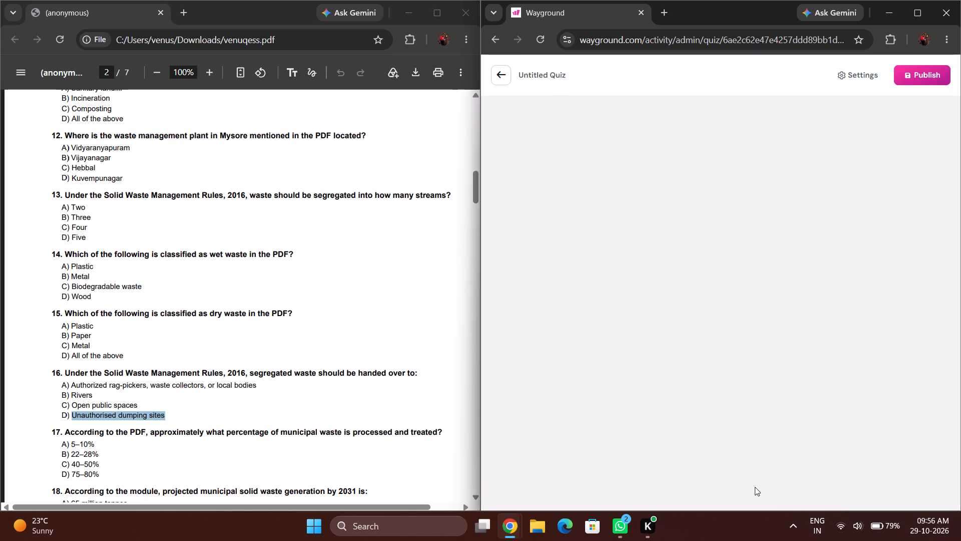
Add another multiple choice question at the end of the quiz, after question 16.
{"action": "left_click", "coordinate": [910, 75]}
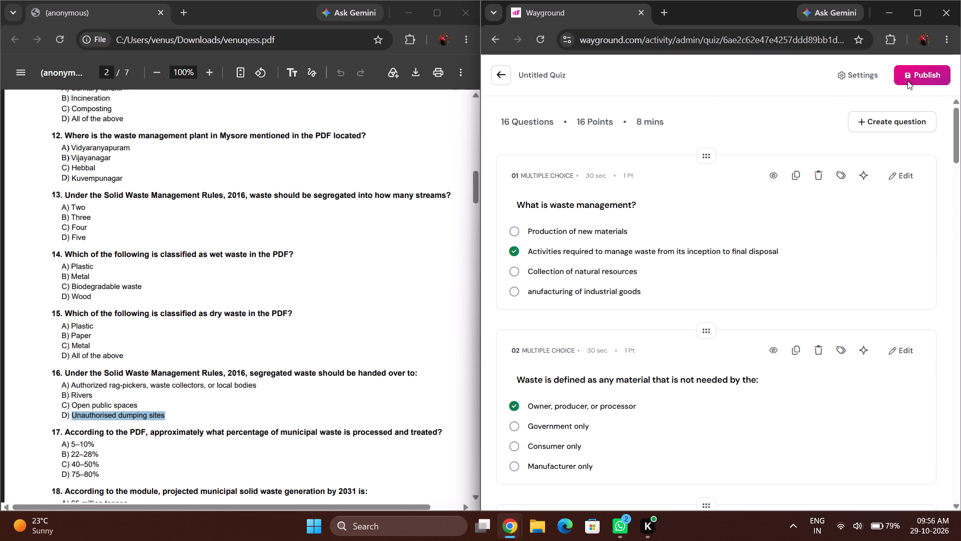
{"action": "left_click", "coordinate": [944, 79]}
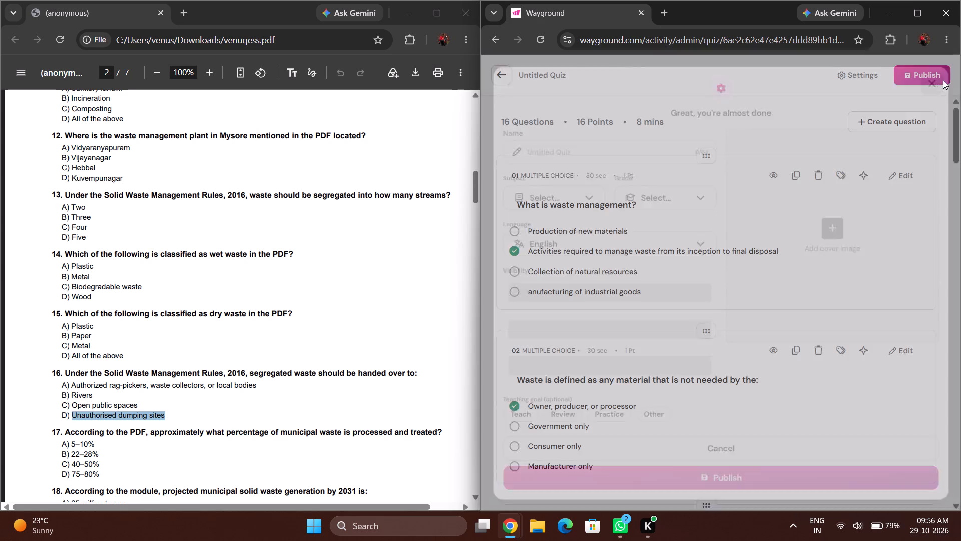
{"action": "scroll", "coordinate": [679, 393], "scroll_direction": "down", "scroll_amount": 20}
{"action": "scroll", "coordinate": [679, 393], "scroll_direction": "down", "scroll_amount": 13}
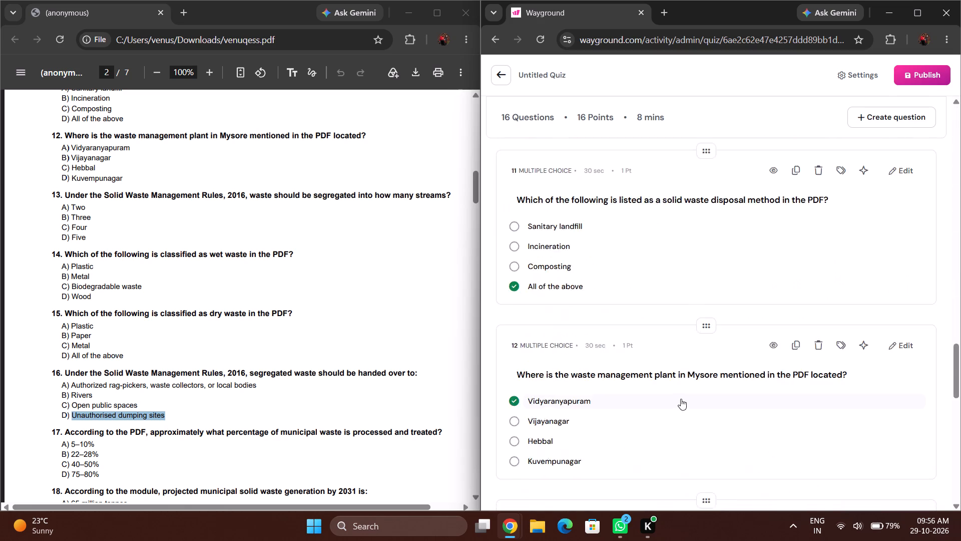
{"action": "scroll", "coordinate": [681, 399], "scroll_direction": "down", "scroll_amount": 20}
{"action": "scroll", "coordinate": [681, 399], "scroll_direction": "down", "scroll_amount": 2}
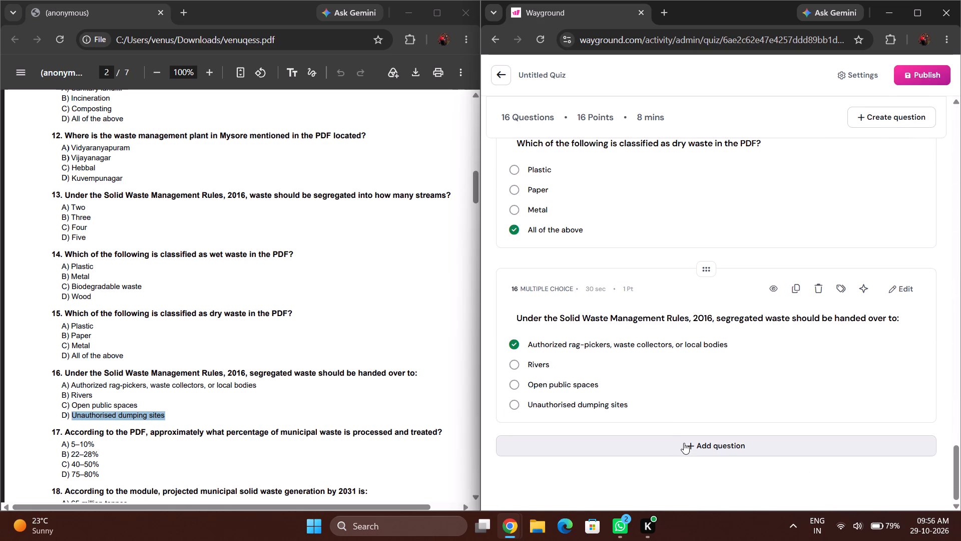
{"action": "left_click", "coordinate": [684, 443]}
{"action": "left_click", "coordinate": [567, 238]}
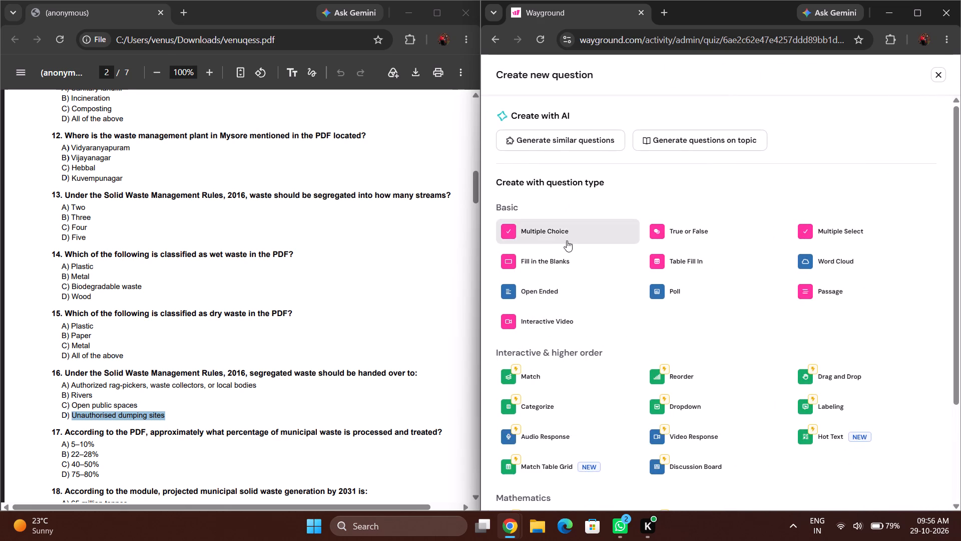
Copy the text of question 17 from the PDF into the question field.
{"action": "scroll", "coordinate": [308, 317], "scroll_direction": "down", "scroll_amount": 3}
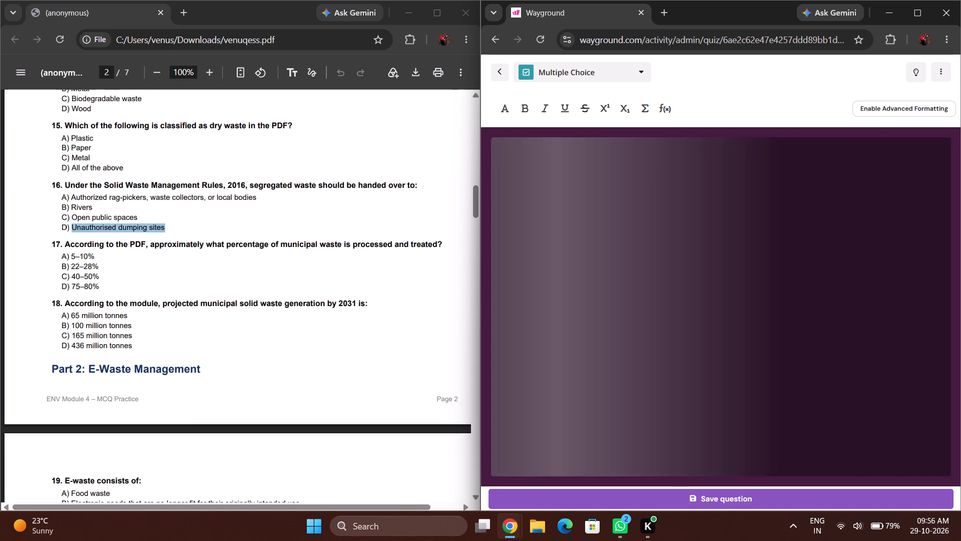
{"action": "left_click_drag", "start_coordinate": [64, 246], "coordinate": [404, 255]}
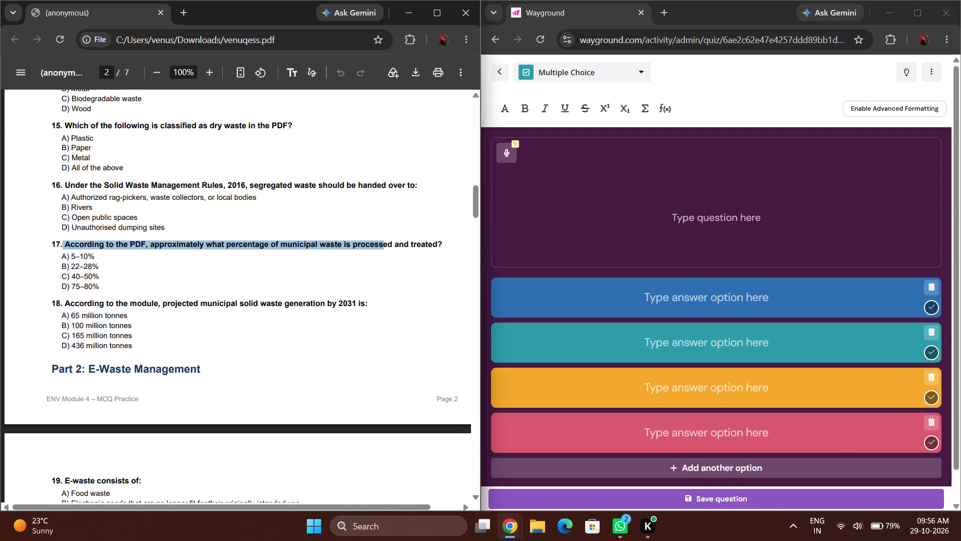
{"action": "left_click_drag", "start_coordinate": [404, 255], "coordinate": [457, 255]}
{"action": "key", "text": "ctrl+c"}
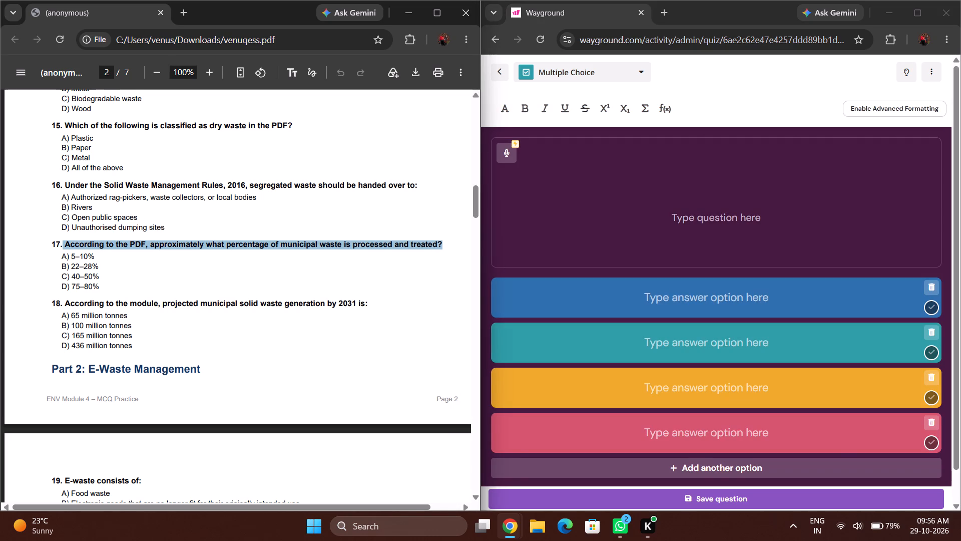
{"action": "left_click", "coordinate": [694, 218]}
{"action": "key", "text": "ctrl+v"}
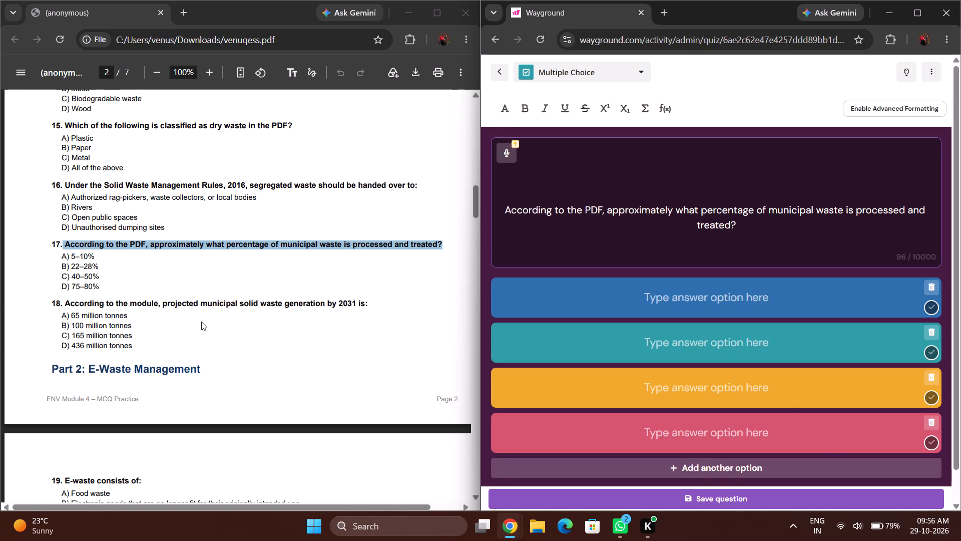
Copy "5–10%" from question 17 in the PDF into the first answer option.
{"action": "left_click_drag", "start_coordinate": [72, 253], "coordinate": [94, 258]}
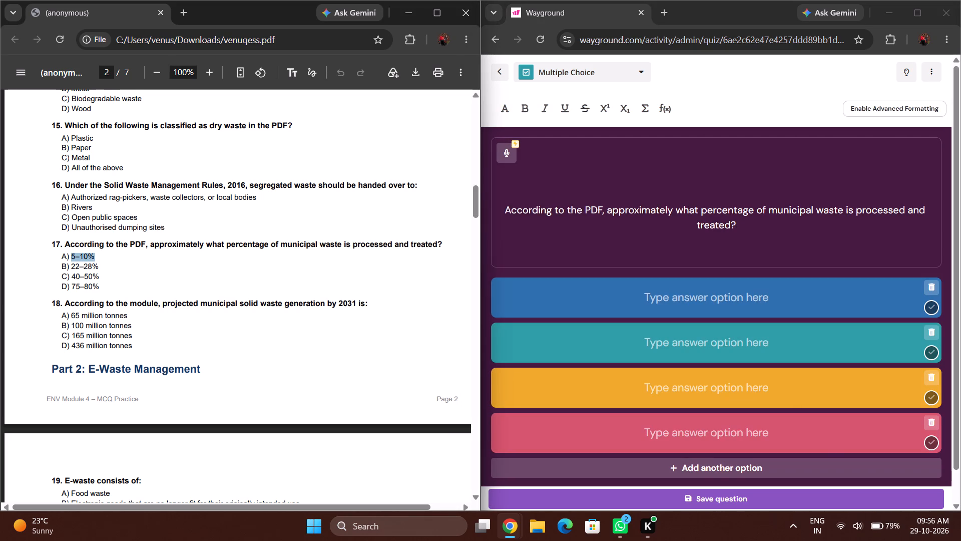
{"action": "left_click_drag", "start_coordinate": [94, 258], "coordinate": [96, 258]}
{"action": "key", "text": "ctrl+c"}
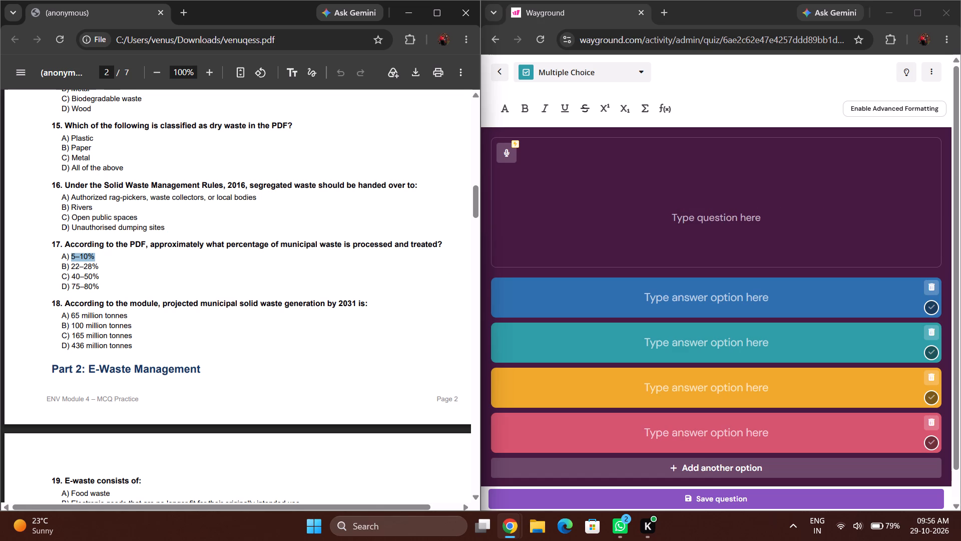
{"action": "left_click", "coordinate": [678, 302]}
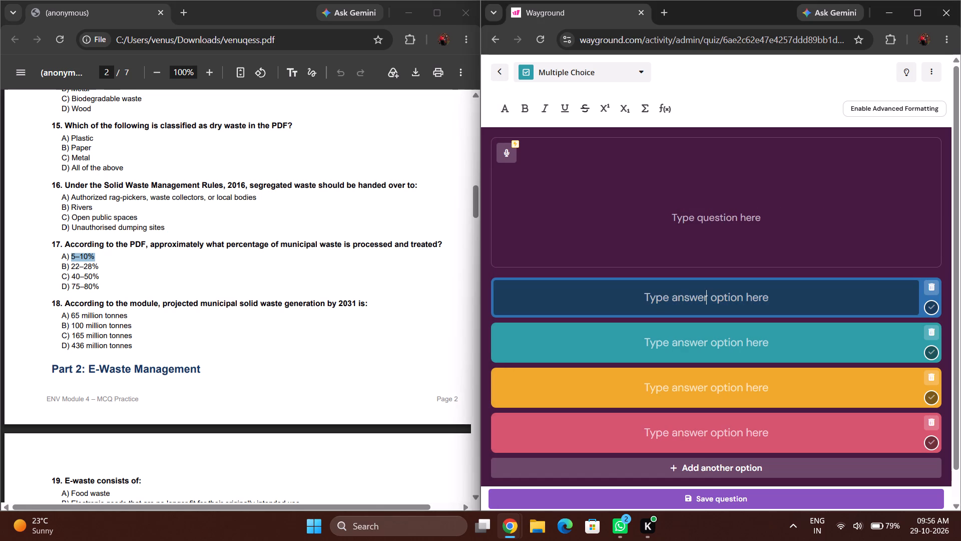
{"action": "key", "text": "ctrl+v"}
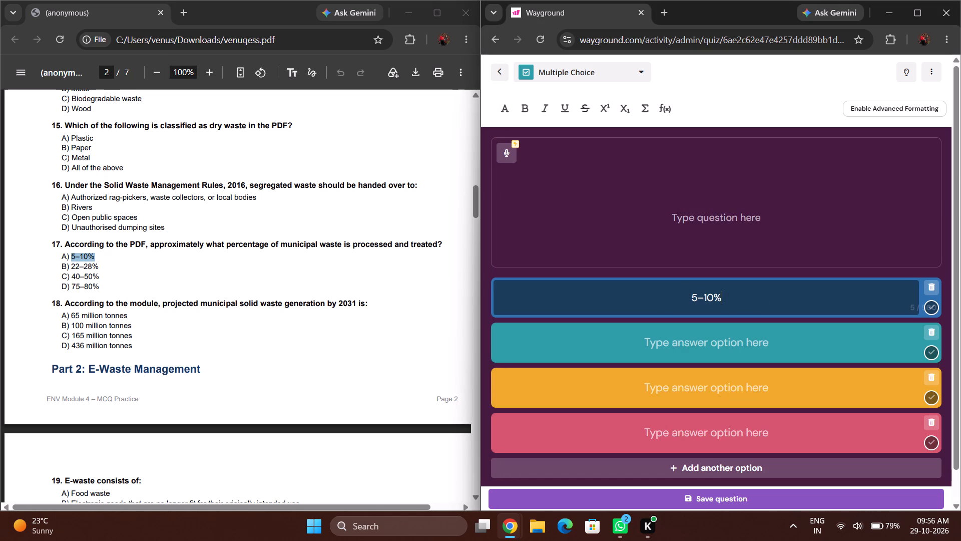
Copy "According to the PDF, approximately what percentage of municipal waste is processed and treated?" from question 17 into the empty question field.
{"action": "left_click_drag", "start_coordinate": [62, 244], "coordinate": [434, 250]}
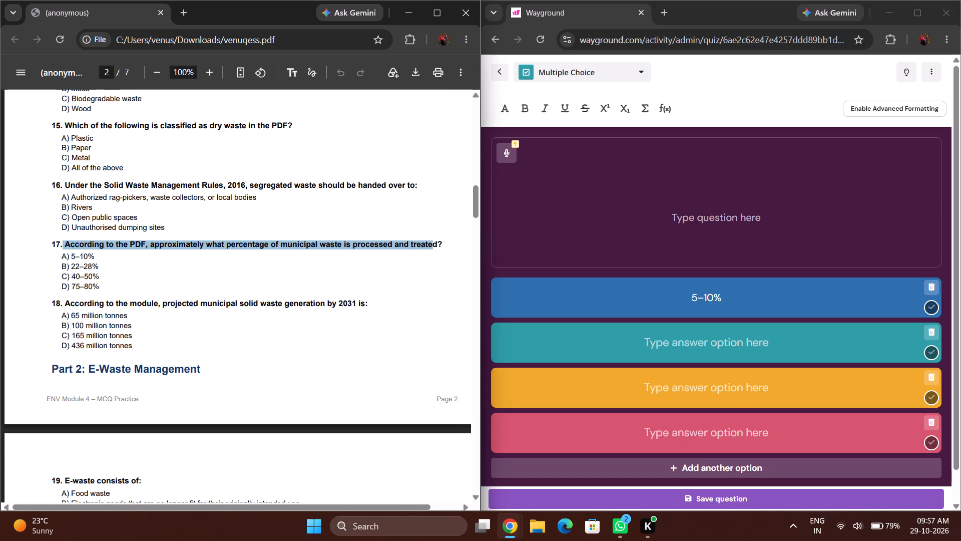
{"action": "left_click_drag", "start_coordinate": [434, 250], "coordinate": [443, 244]}
{"action": "key", "text": "ctrl+c"}
{"action": "left_click", "coordinate": [627, 241]}
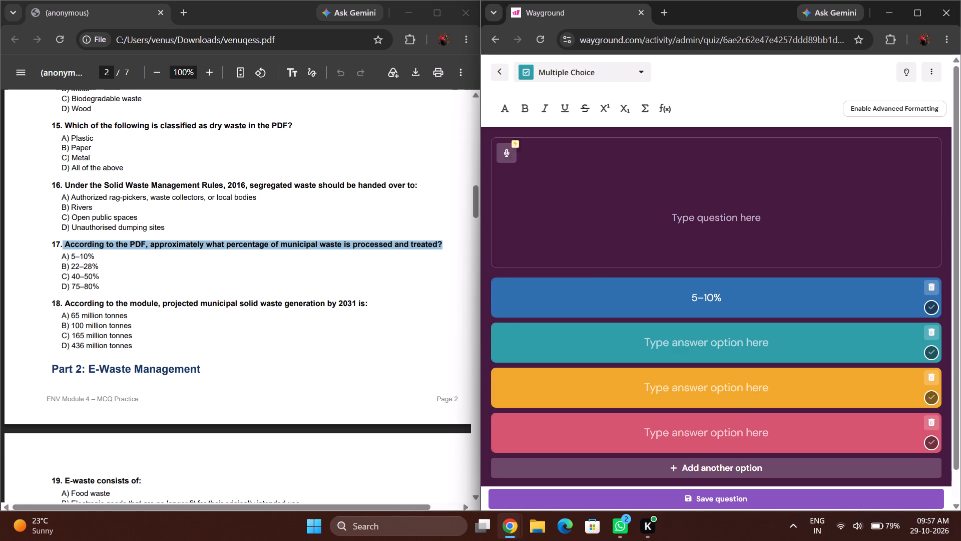
{"action": "key", "text": "ctrl+v"}
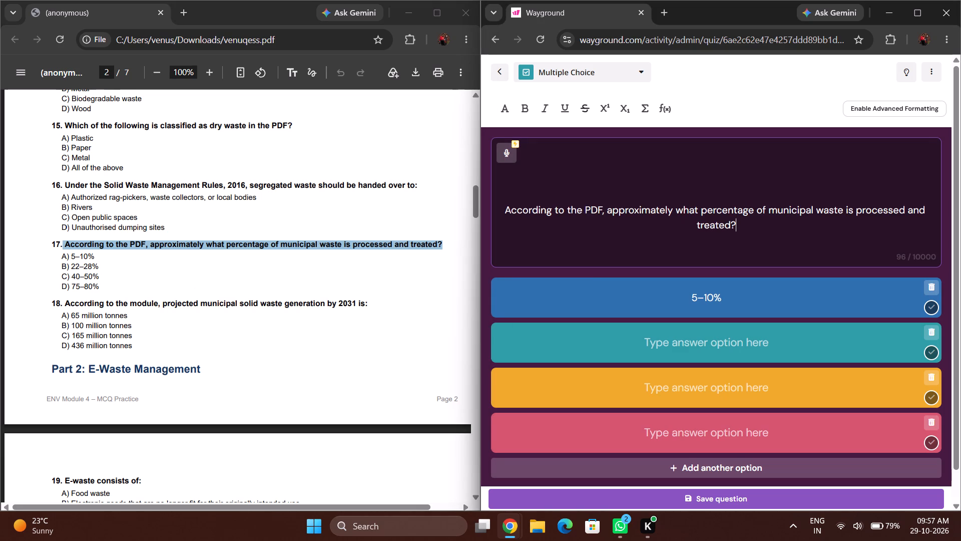
Copy "22–28%" from question 17 in the PDF into the second answer option.
{"action": "left_click_drag", "start_coordinate": [72, 263], "coordinate": [103, 263]}
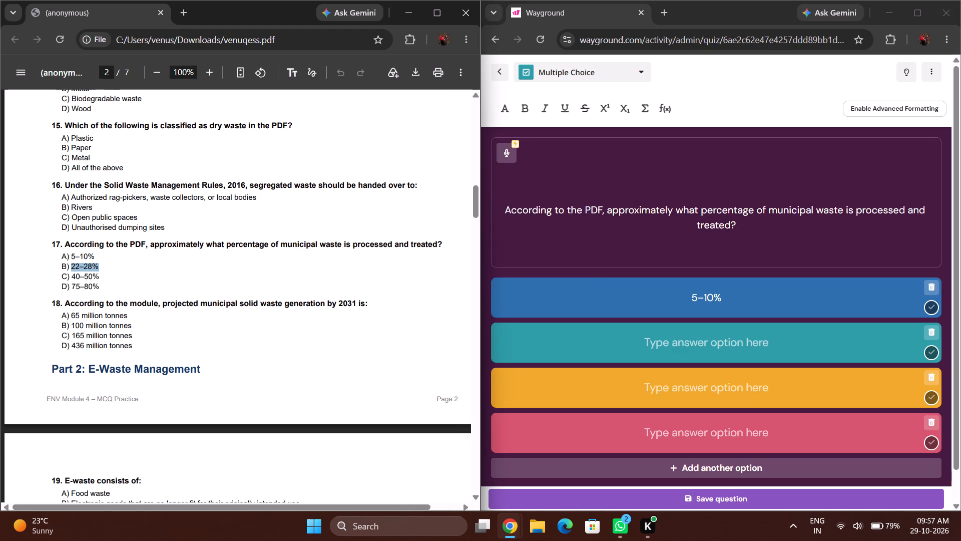
{"action": "key", "text": "ctrl+c"}
{"action": "left_click", "coordinate": [605, 330]}
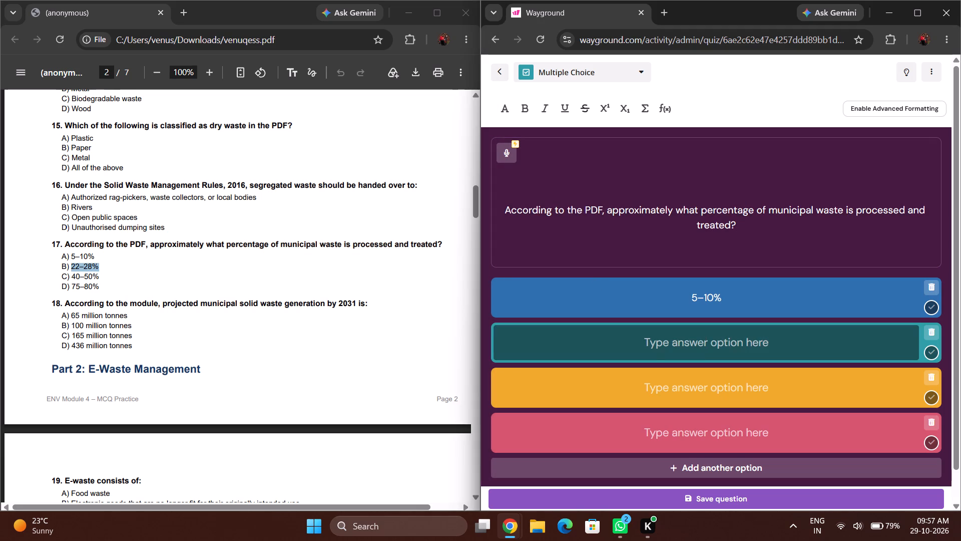
{"action": "key", "text": "ctrl+v"}
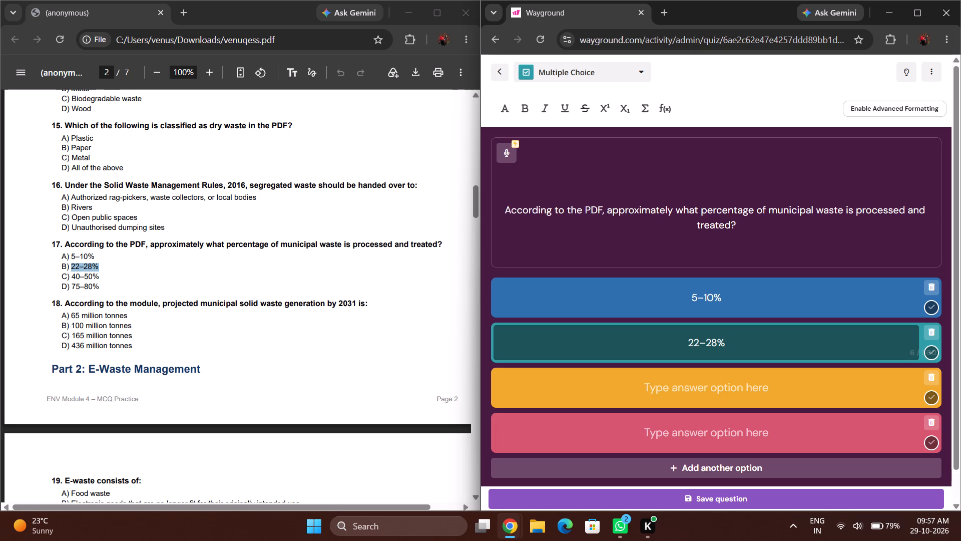
Copy "40–50%" from question 17 in the PDF into the third answer option.
{"action": "left_click_drag", "start_coordinate": [69, 277], "coordinate": [102, 273]}
{"action": "key", "text": "ctrl+c"}
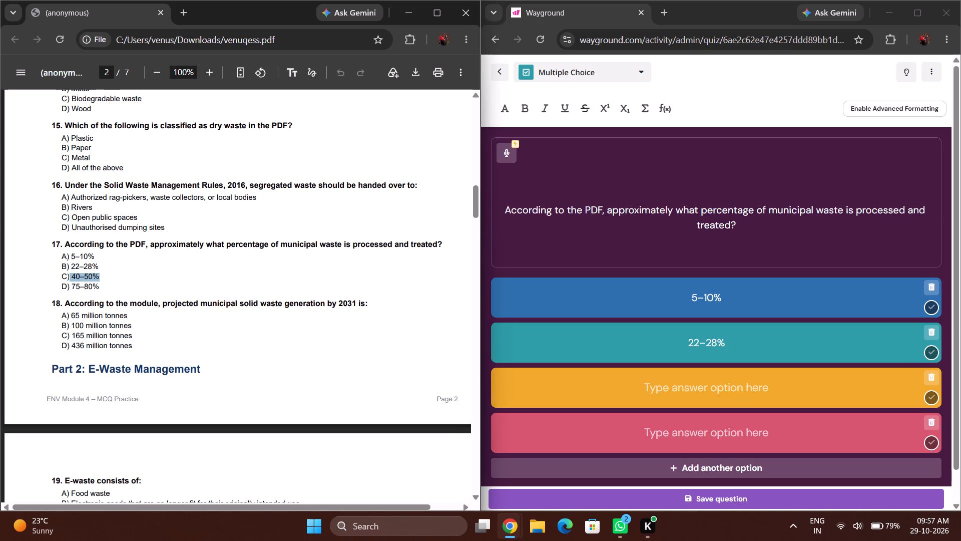
{"action": "left_click", "coordinate": [621, 387]}
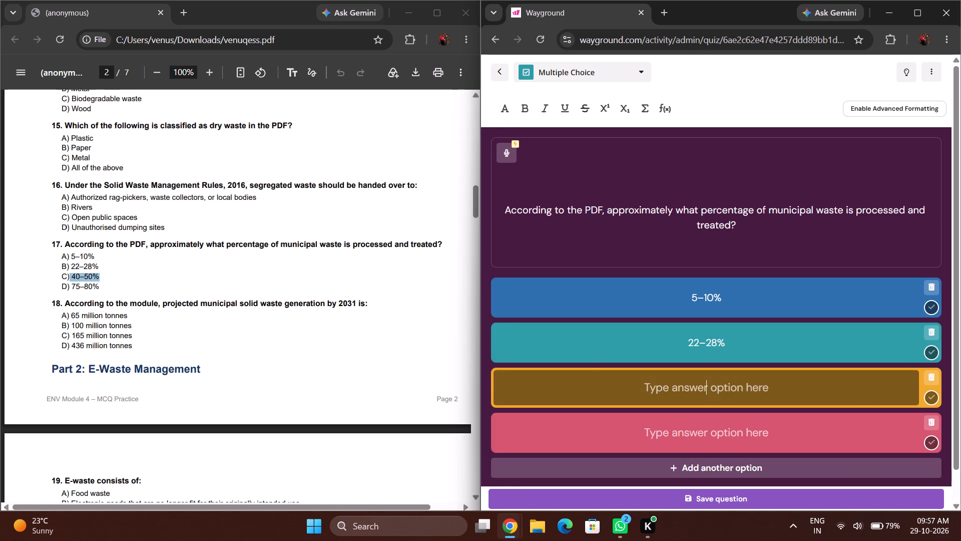
{"action": "key", "text": "ctrl+c"}
{"action": "key", "text": "ctrl+v"}
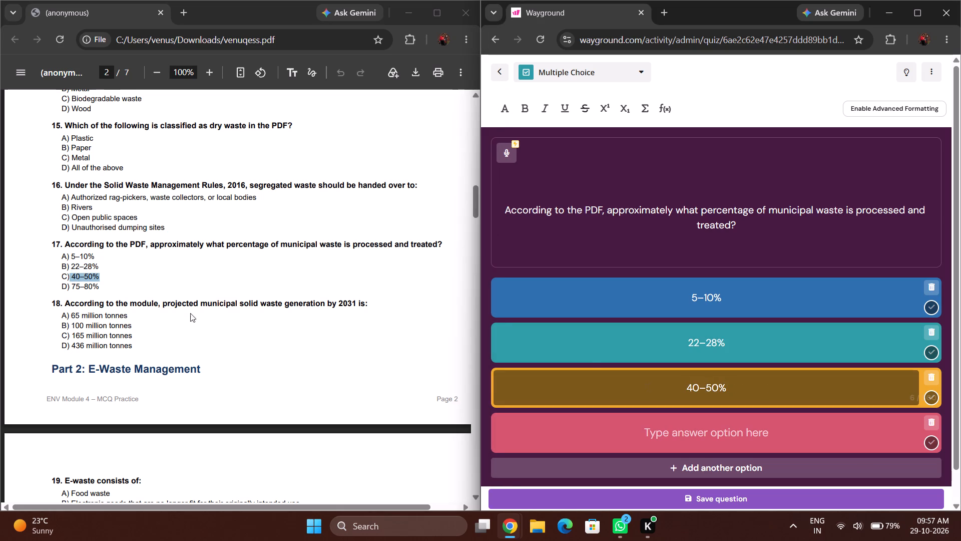
Copy "75–80%" from question 17 in the PDF into the fourth answer option.
{"action": "left_click_drag", "start_coordinate": [73, 288], "coordinate": [102, 283]}
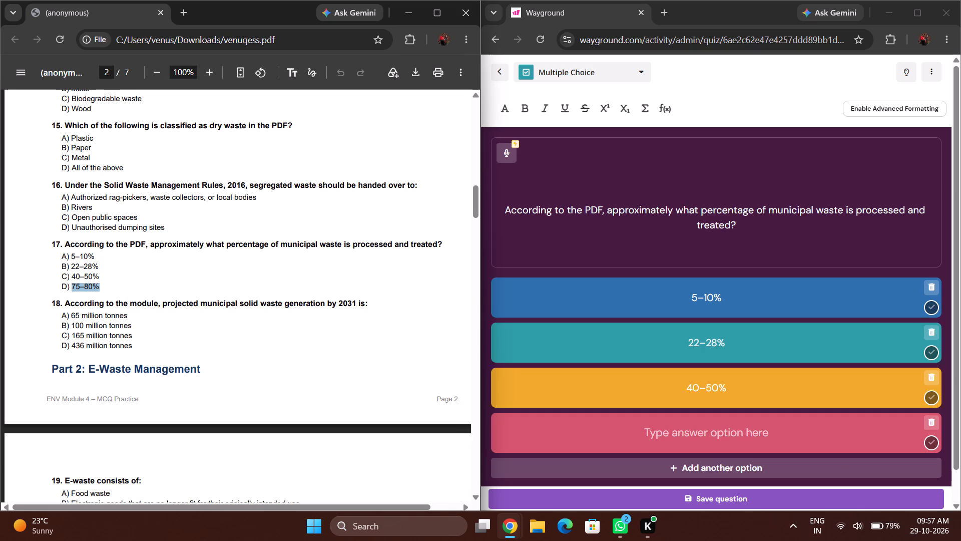
{"action": "left_click_drag", "start_coordinate": [102, 283], "coordinate": [104, 283]}
{"action": "key", "text": "ctrl+c"}
{"action": "left_click", "coordinate": [677, 426]}
{"action": "key", "text": "ctrl+v"}
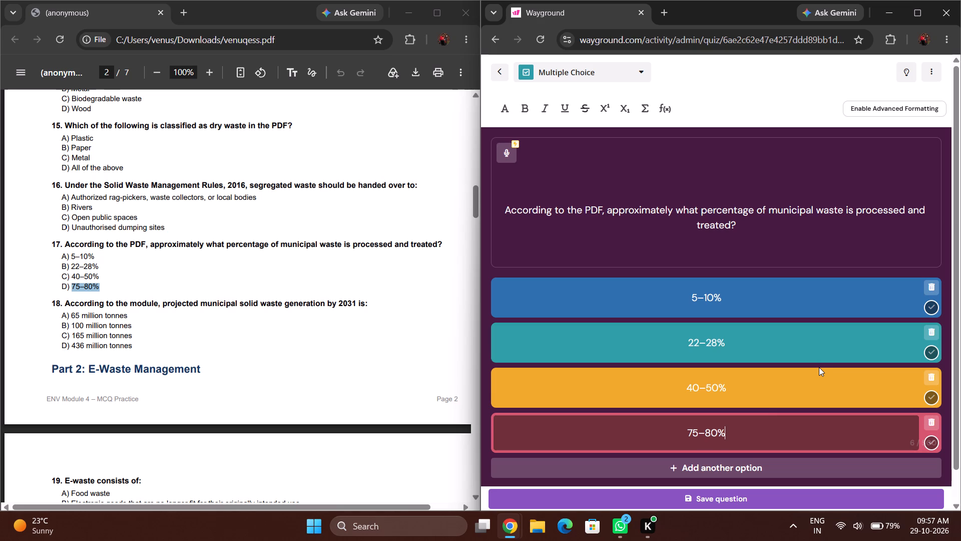
Mark "22–28%" as the correct answer and save the question.
{"action": "left_click", "coordinate": [931, 354]}
{"action": "scroll", "coordinate": [834, 390], "scroll_direction": "down", "scroll_amount": 3}
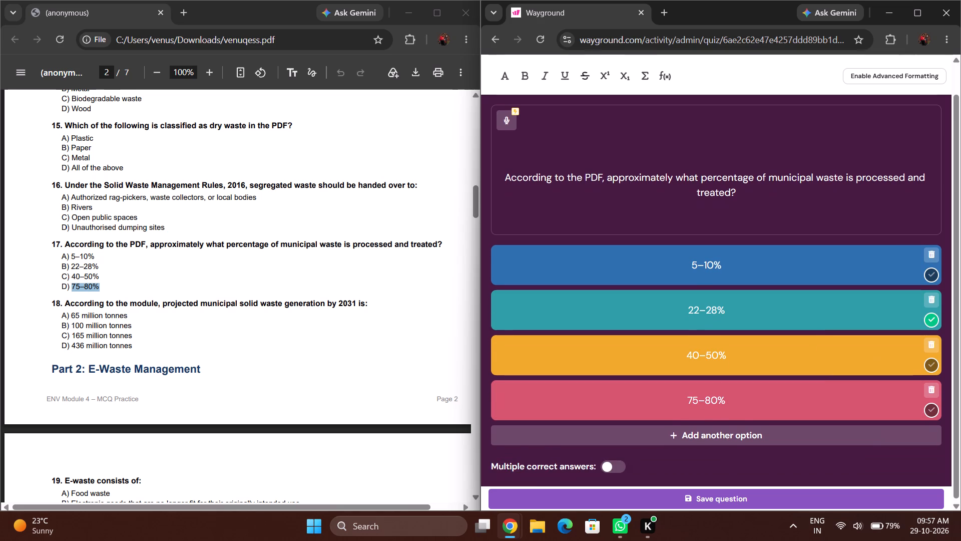
{"action": "scroll", "coordinate": [777, 416], "scroll_direction": "down", "scroll_amount": 3}
{"action": "left_click", "coordinate": [720, 491]}
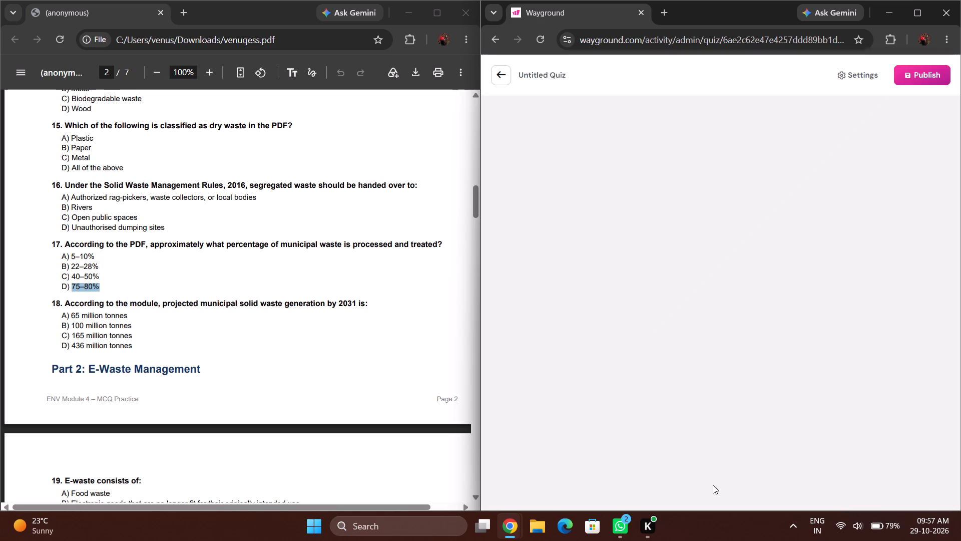
Add a multiple choice question with PDF question 18's text, "According to the module, projected municipal solid waste generation by 2031 is:".
{"action": "scroll", "coordinate": [803, 210], "scroll_direction": "down", "scroll_amount": 20}
{"action": "scroll", "coordinate": [803, 210], "scroll_direction": "down", "scroll_amount": 5}
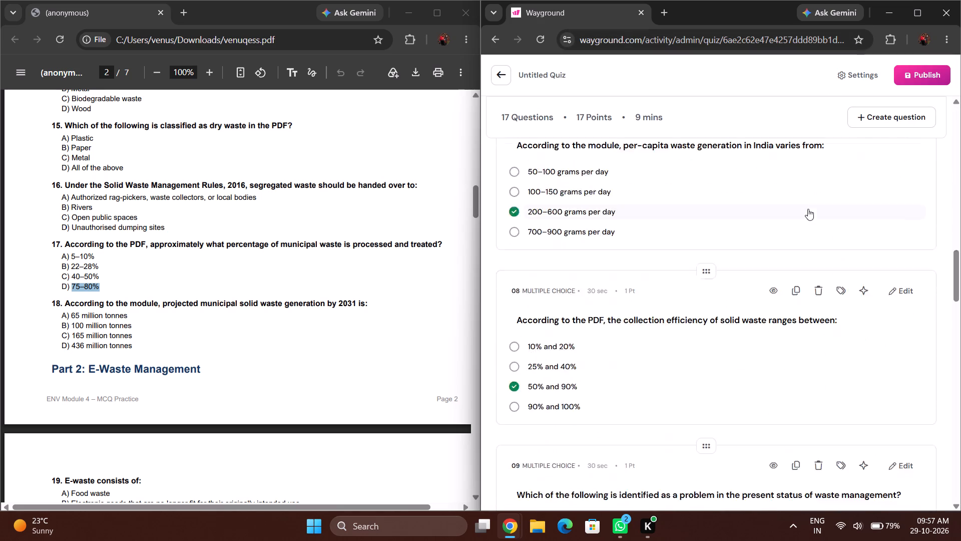
{"action": "scroll", "coordinate": [808, 209], "scroll_direction": "down", "scroll_amount": 20}
{"action": "scroll", "coordinate": [808, 209], "scroll_direction": "down", "scroll_amount": 12}
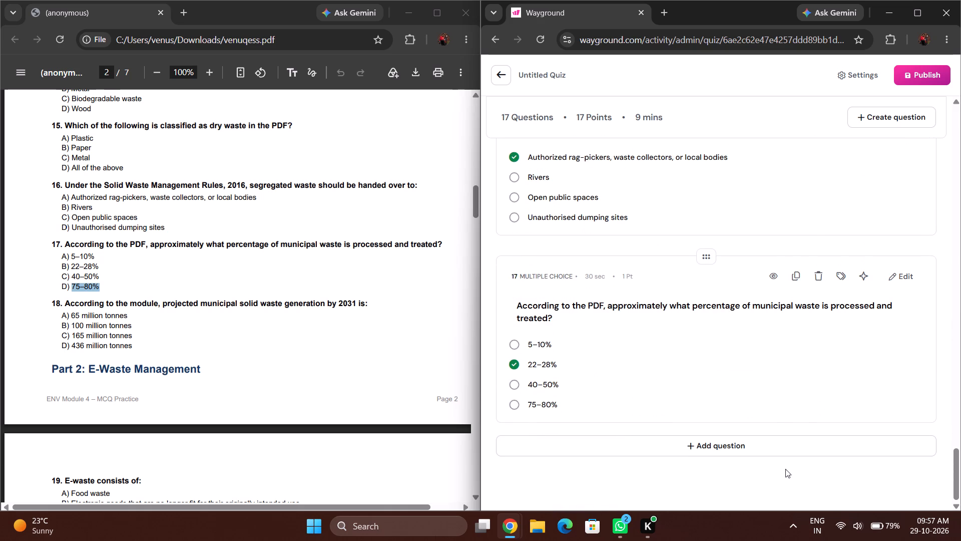
{"action": "left_click", "coordinate": [795, 441]}
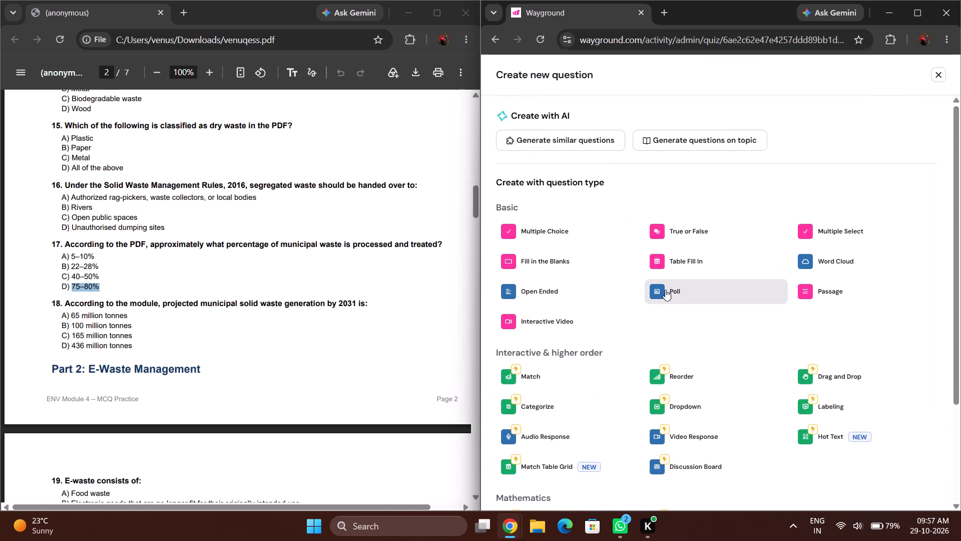
{"action": "left_click", "coordinate": [510, 239]}
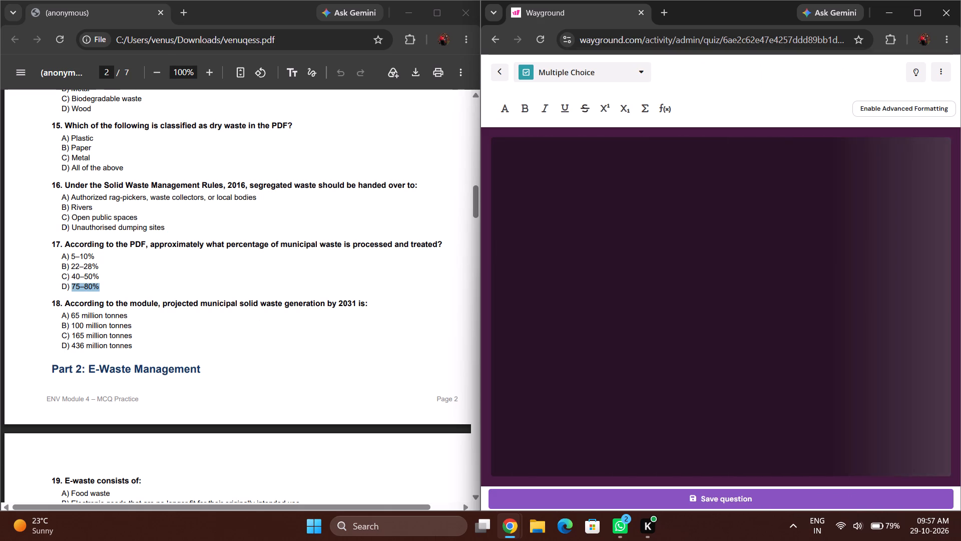
{"action": "left_click_drag", "start_coordinate": [62, 301], "coordinate": [356, 300]}
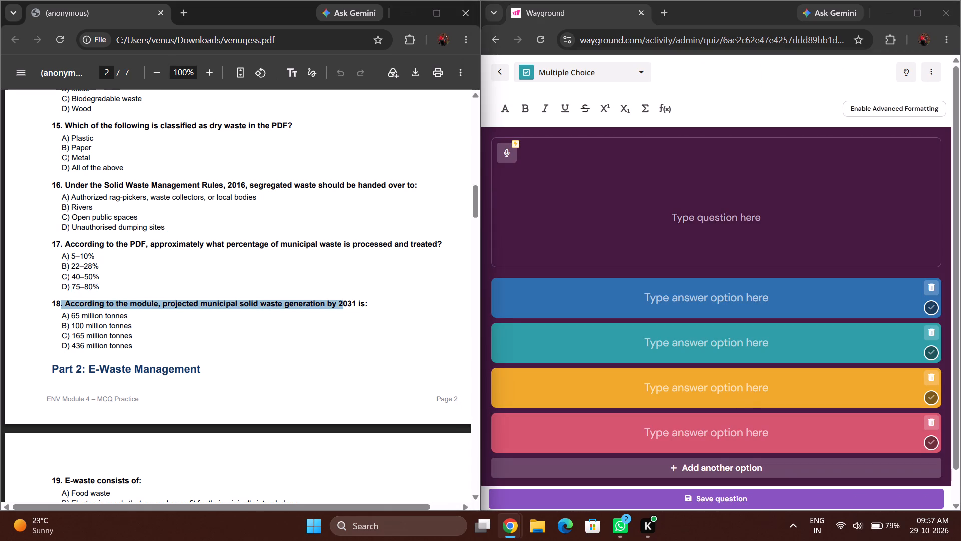
{"action": "left_click_drag", "start_coordinate": [356, 300], "coordinate": [379, 307]}
{"action": "key", "text": "ctrl+c"}
{"action": "left_click", "coordinate": [667, 223]}
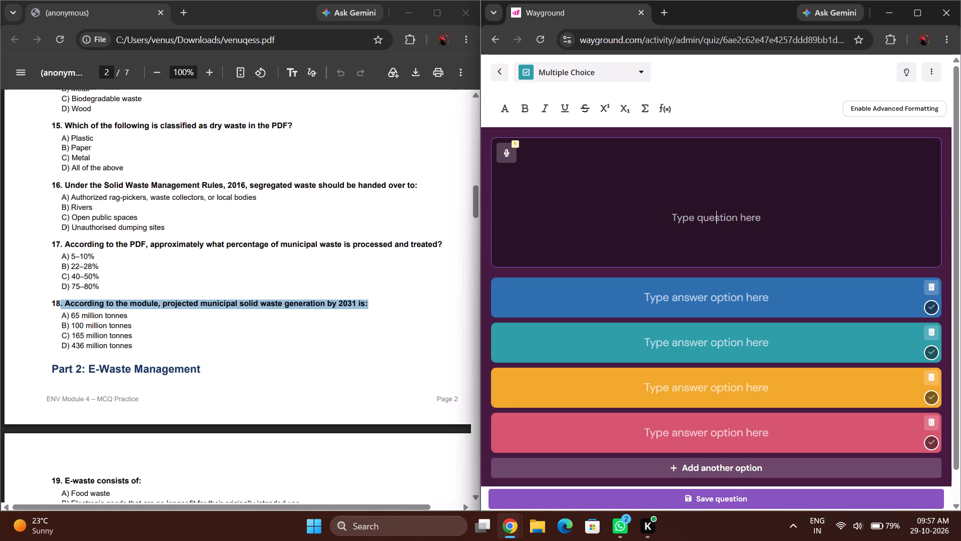
{"action": "key", "text": "ctrl+v"}
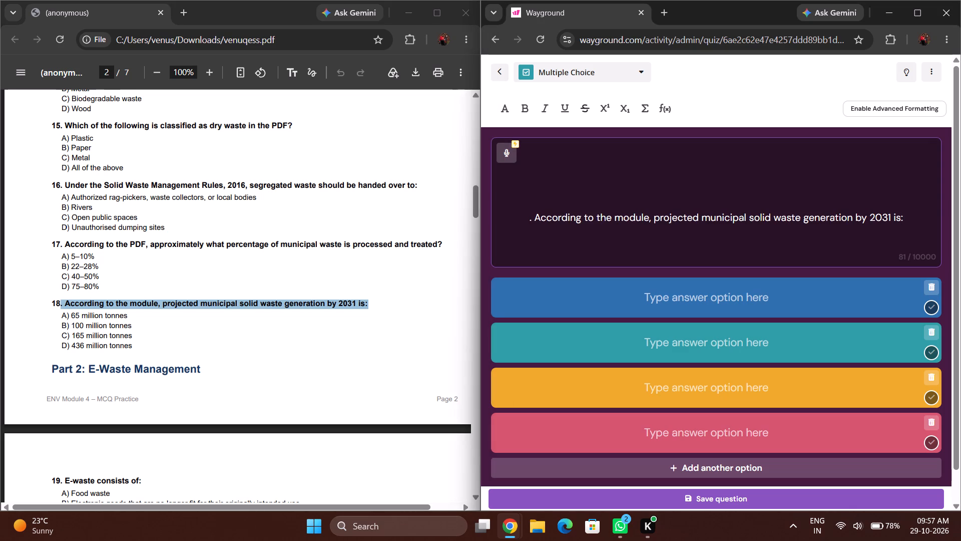
Copy "65 million tonnes" from question 18 in the PDF into the first answer option.
{"action": "left_click_drag", "start_coordinate": [71, 315], "coordinate": [133, 319]}
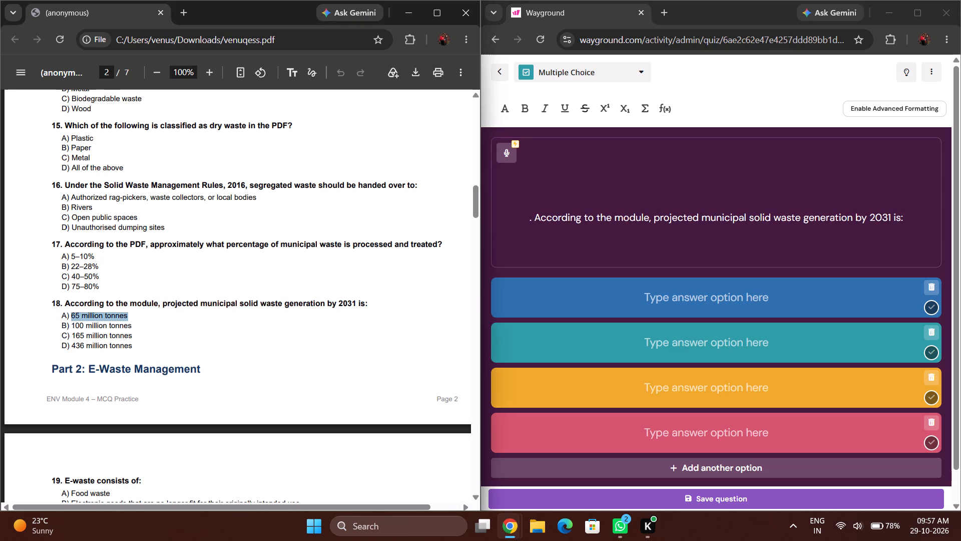
{"action": "key", "text": "ctrl+c"}
{"action": "left_click", "coordinate": [560, 301]}
{"action": "key", "text": "ctrl+v"}
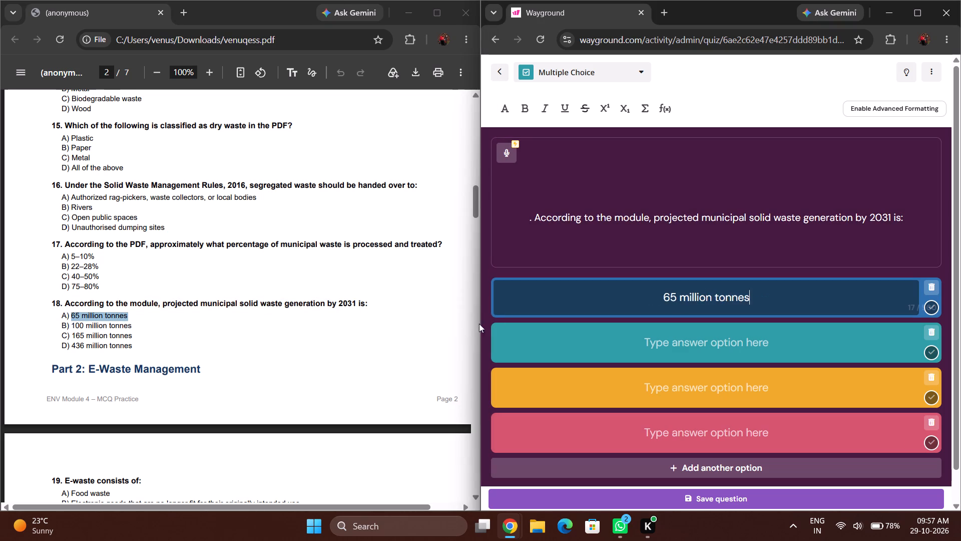
Copy "100 million tonnes" from question 18 in the PDF into the second answer option.
{"action": "left_click_drag", "start_coordinate": [73, 324], "coordinate": [138, 335]}
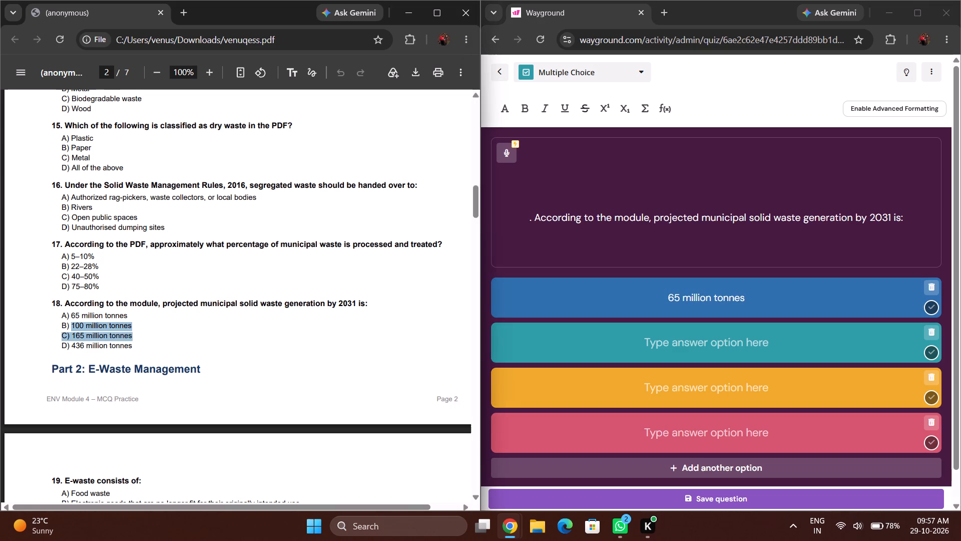
{"action": "left_click_drag", "start_coordinate": [138, 335], "coordinate": [132, 326]}
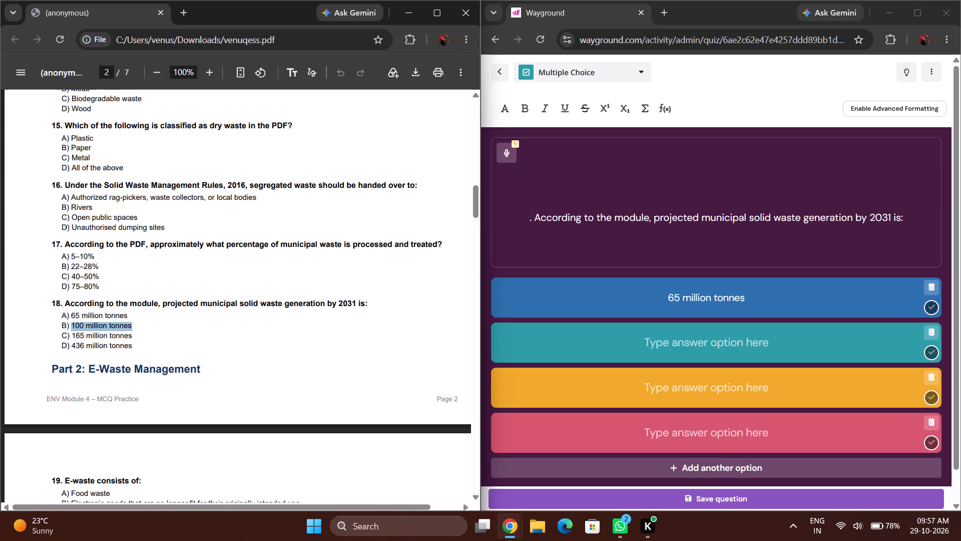
{"action": "left_click_drag", "start_coordinate": [132, 326], "coordinate": [137, 327]}
{"action": "key", "text": "ctrl+c"}
{"action": "left_click", "coordinate": [584, 338]}
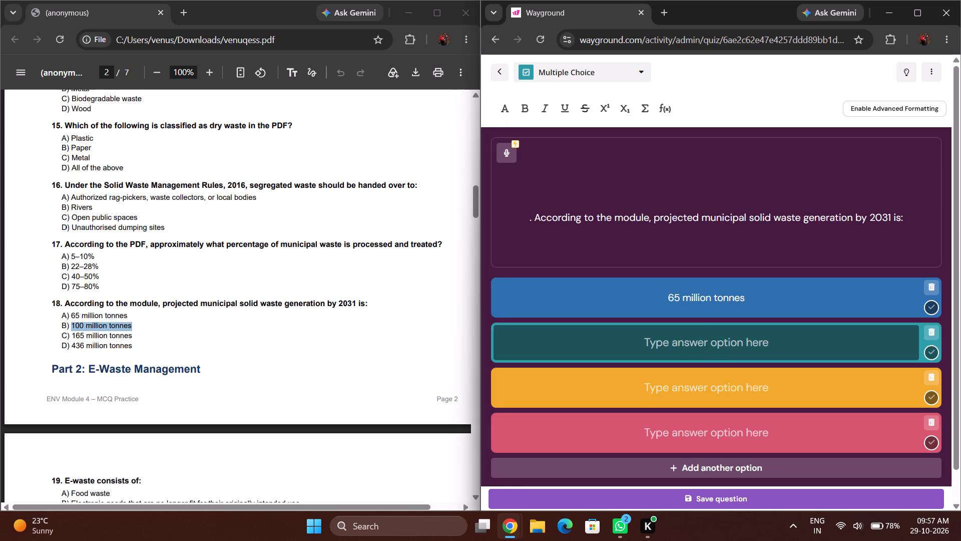
{"action": "key", "text": "ctrl+v"}
Copy "165 million tonnes" from question 18 in the PDF into the third answer option.
{"action": "left_click_drag", "start_coordinate": [73, 338], "coordinate": [113, 337]}
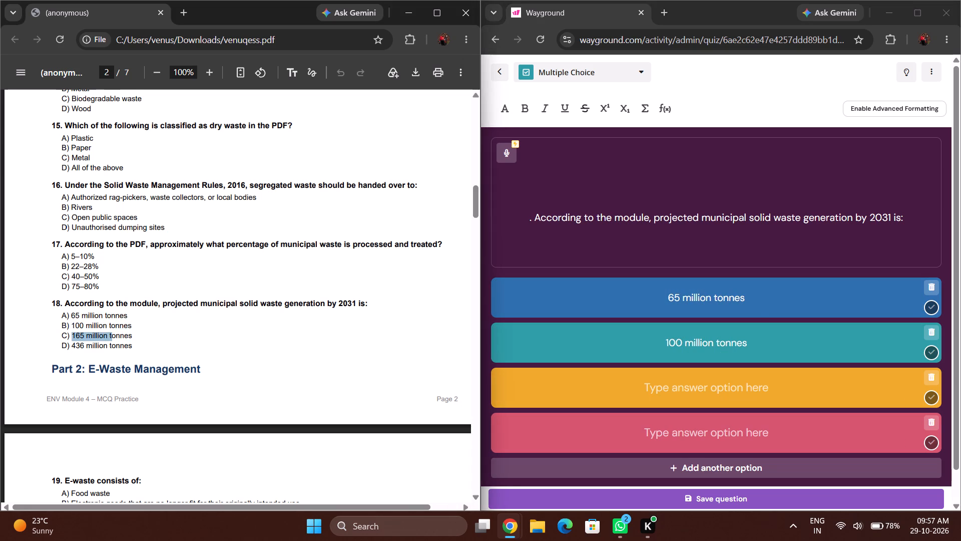
{"action": "left_click_drag", "start_coordinate": [113, 337], "coordinate": [143, 338]}
{"action": "key", "text": "ctrl+c"}
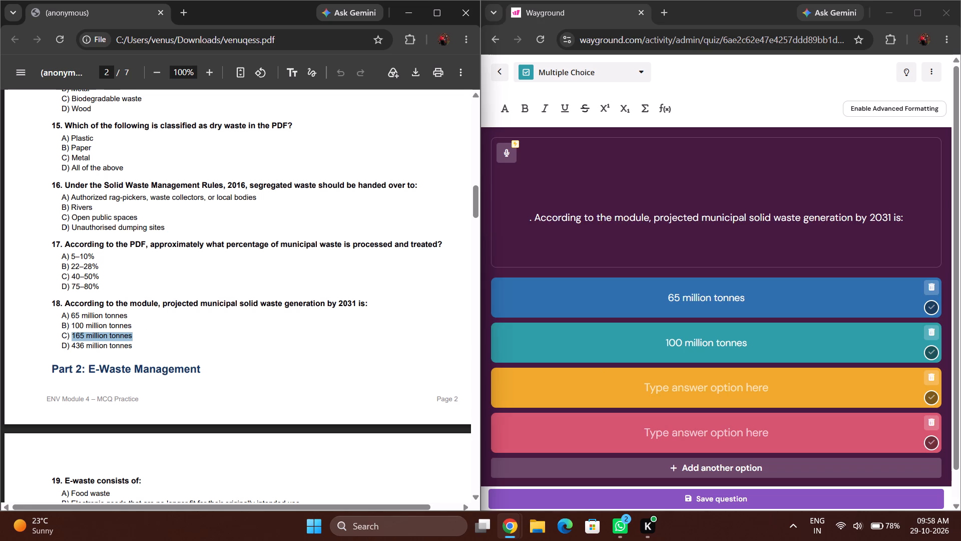
{"action": "left_click", "coordinate": [617, 396]}
{"action": "key", "text": "ctrl+v"}
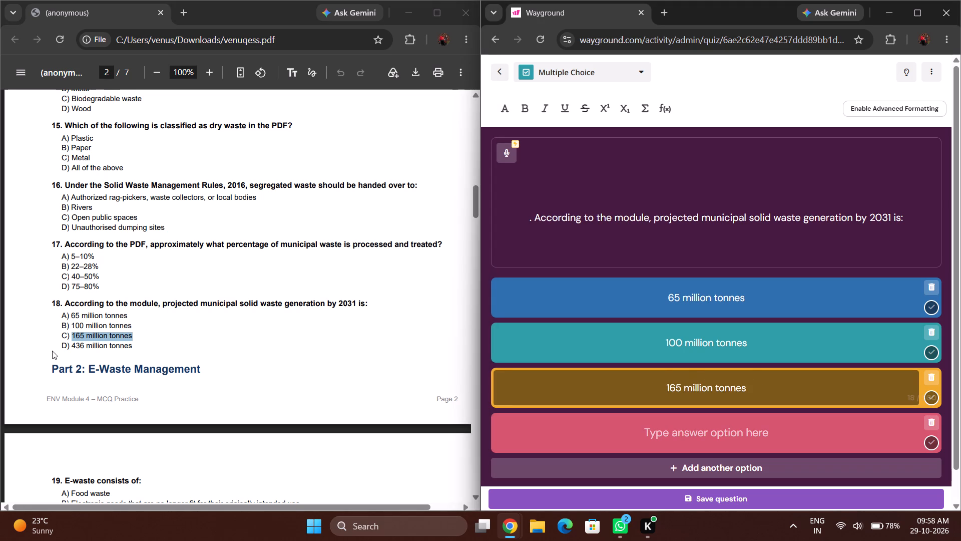
Copy "436 million tonnes" from question 18 in the PDF into the fourth answer option.
{"action": "left_click_drag", "start_coordinate": [73, 347], "coordinate": [145, 350]}
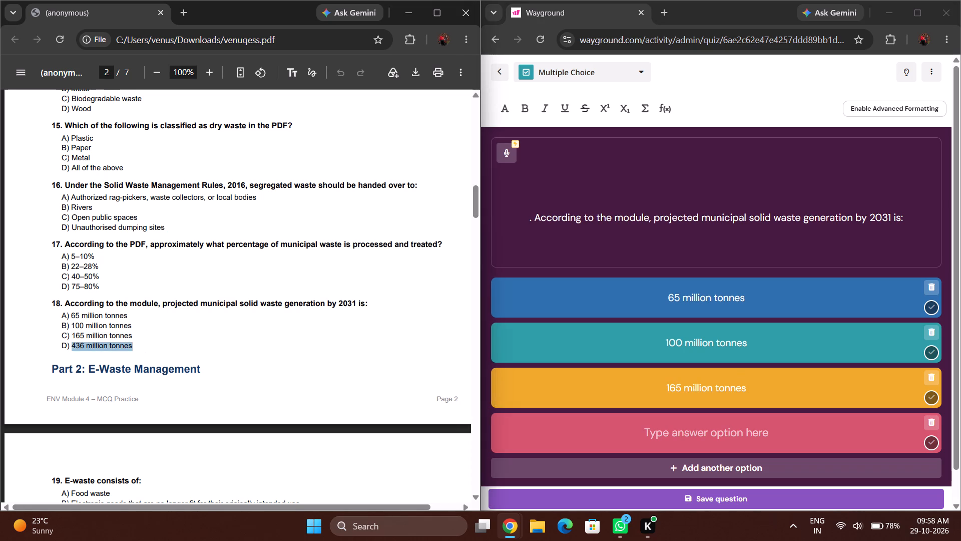
{"action": "key", "text": "ctrl+c"}
{"action": "left_click", "coordinate": [656, 428]}
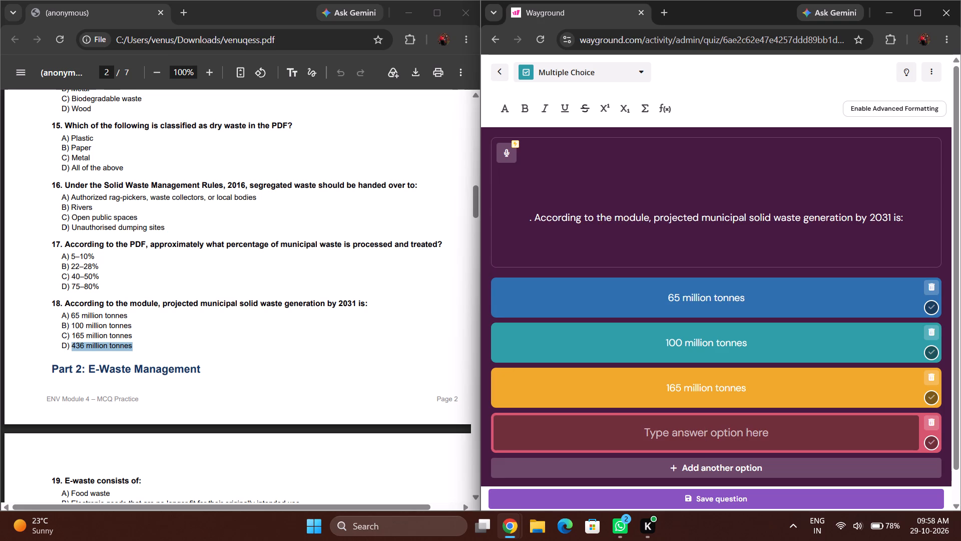
{"action": "key", "text": "ctrl+v"}
Mark "165 million tonnes" as the correct answer and save the question.
{"action": "scroll", "coordinate": [682, 416], "scroll_direction": "down", "scroll_amount": 4}
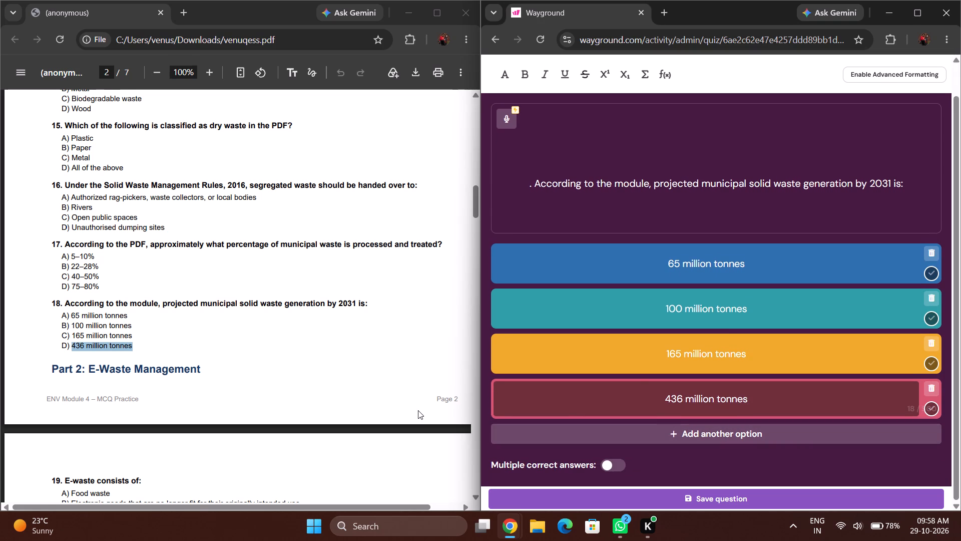
{"action": "left_click", "coordinate": [931, 365]}
{"action": "scroll", "coordinate": [766, 416], "scroll_direction": "down", "scroll_amount": 3}
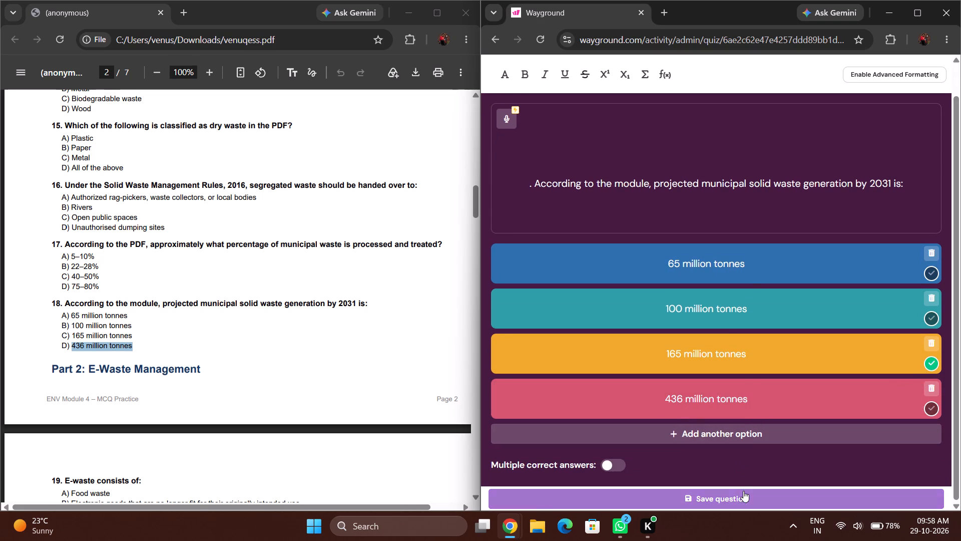
{"action": "left_click", "coordinate": [743, 491]}
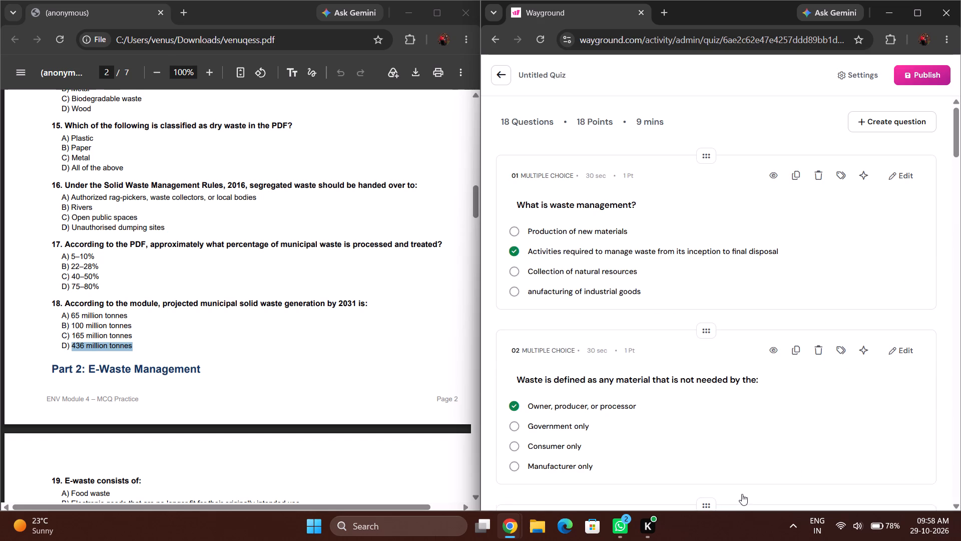
Edit quiz question 18 to remove the stray period and space before "According", and save it.
{"action": "scroll", "coordinate": [578, 374], "scroll_direction": "down", "scroll_amount": 17}
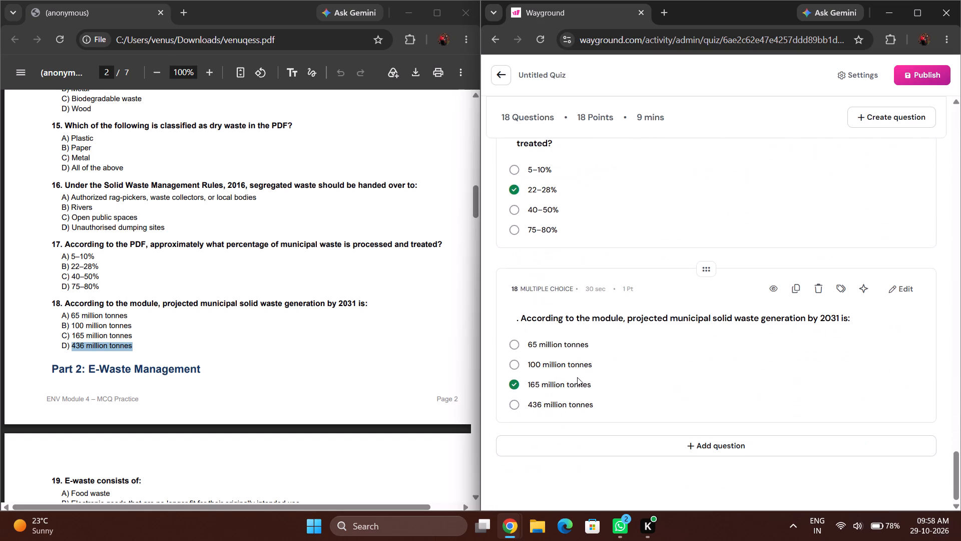
{"action": "scroll", "coordinate": [577, 377], "scroll_direction": "down", "scroll_amount": 1}
{"action": "left_click", "coordinate": [906, 287]}
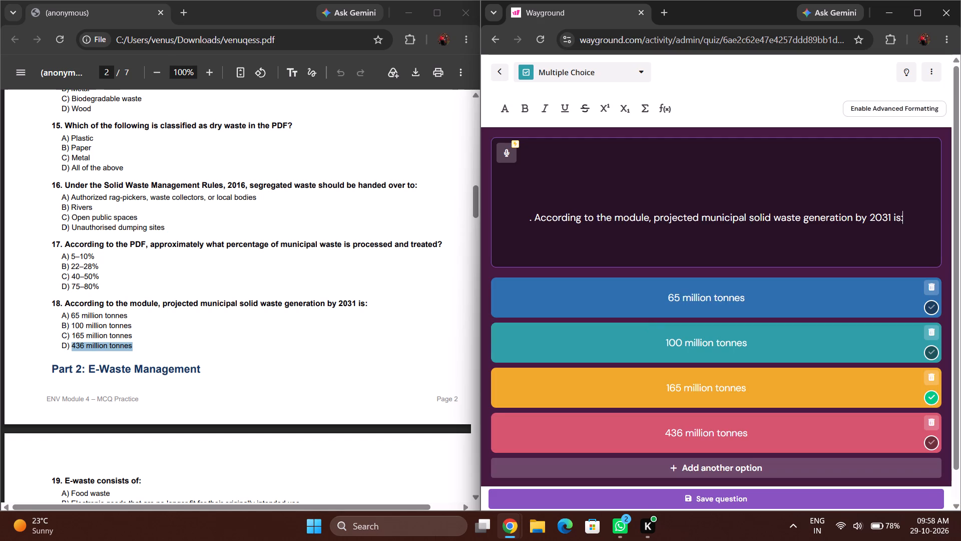
{"action": "left_click", "coordinate": [533, 223]}
{"action": "key", "text": "BackSpace"}
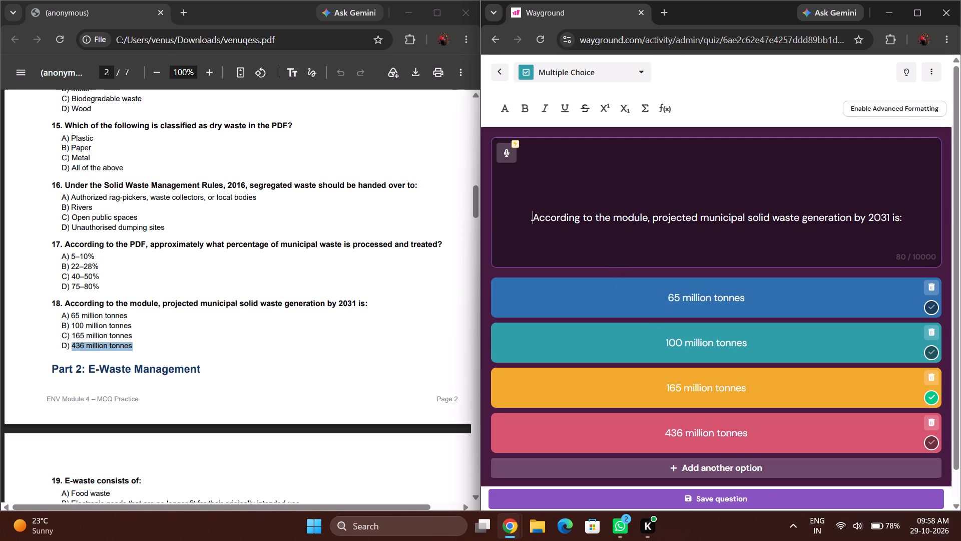
{"action": "key", "text": "BackSpace"}
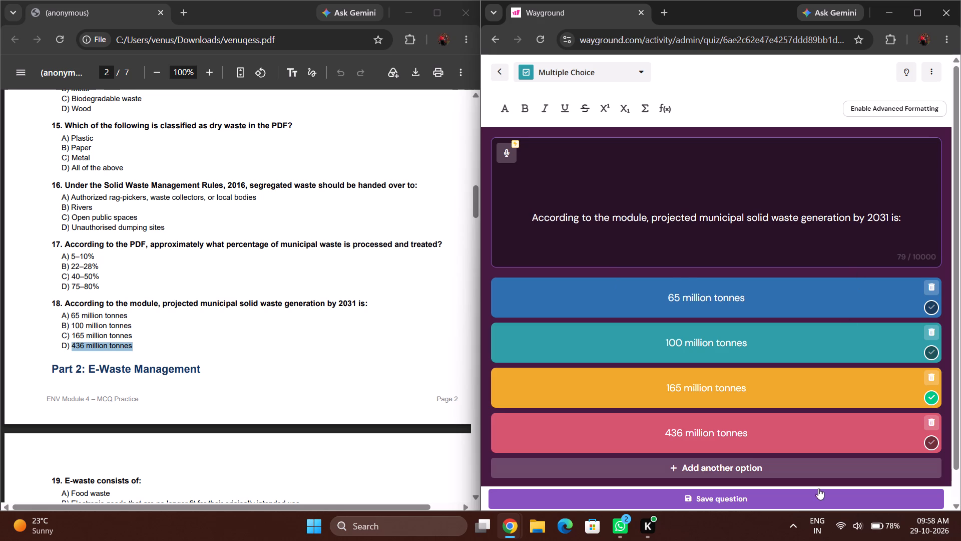
{"action": "left_click", "coordinate": [816, 497]}
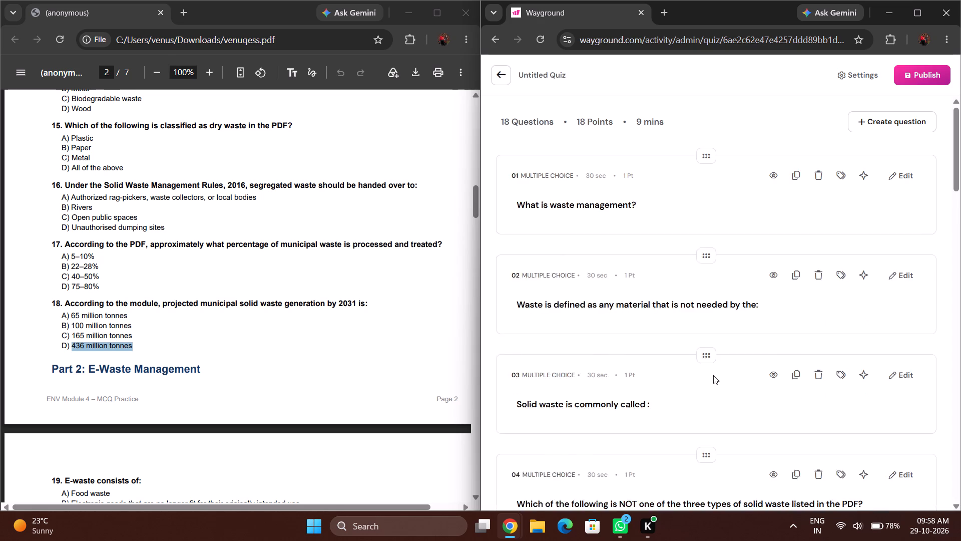
Add a multiple choice question with PDF question 19's text, "E-waste consists of:".
{"action": "scroll", "coordinate": [666, 363], "scroll_direction": "down", "scroll_amount": 18}
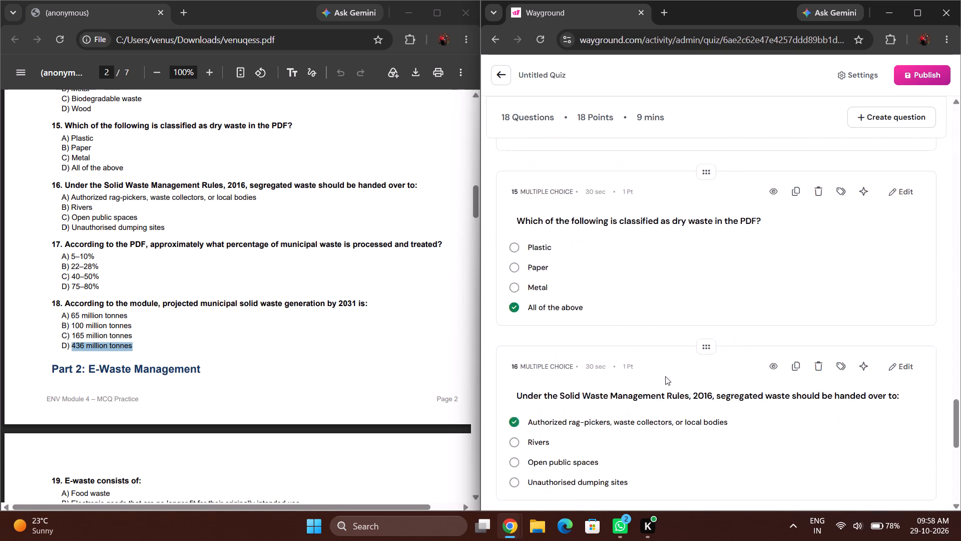
{"action": "scroll", "coordinate": [665, 376], "scroll_direction": "down", "scroll_amount": 20}
{"action": "scroll", "coordinate": [665, 376], "scroll_direction": "down", "scroll_amount": 9}
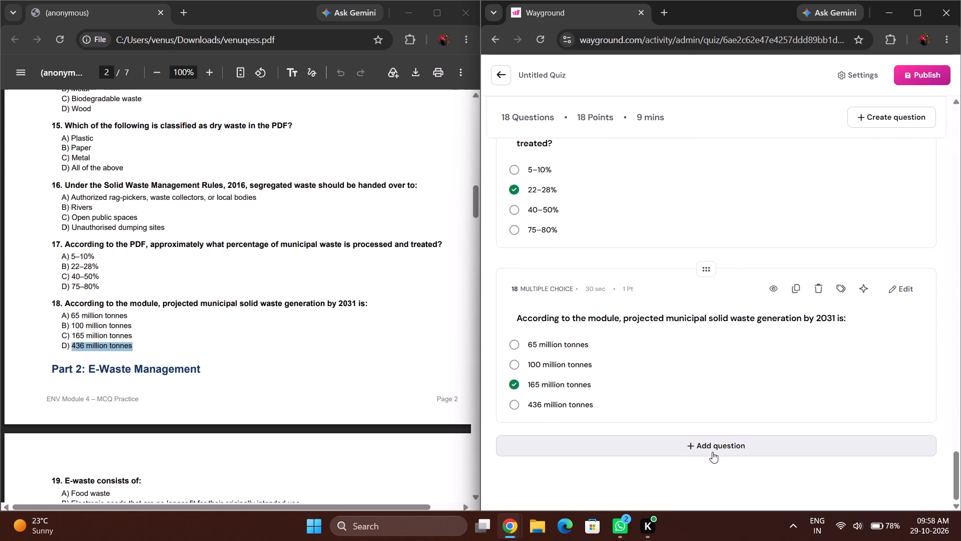
{"action": "left_click", "coordinate": [712, 450]}
{"action": "scroll", "coordinate": [228, 339], "scroll_direction": "down", "scroll_amount": 2}
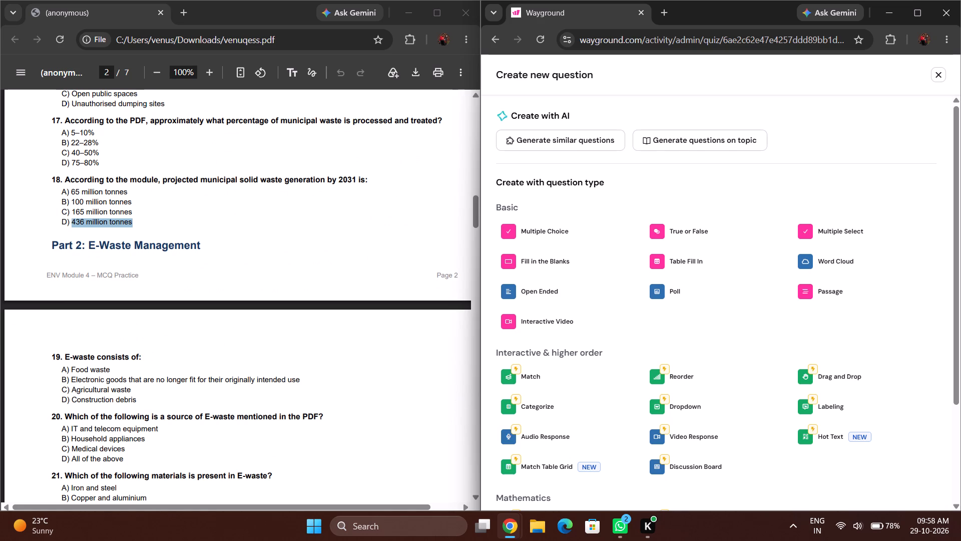
{"action": "left_click_drag", "start_coordinate": [64, 357], "coordinate": [156, 350]}
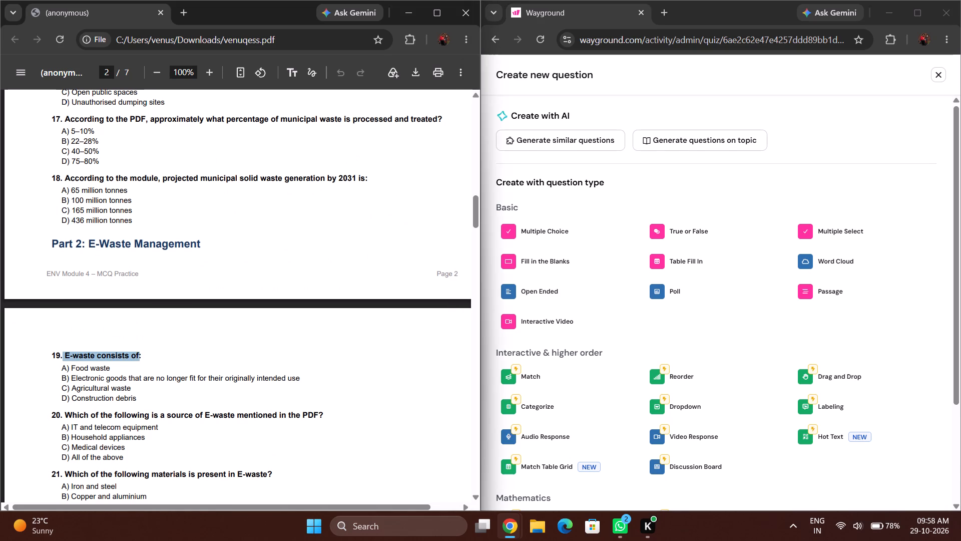
{"action": "left_click_drag", "start_coordinate": [156, 350], "coordinate": [156, 350]}
{"action": "key", "text": "ctrl+c"}
{"action": "left_click", "coordinate": [505, 231]}
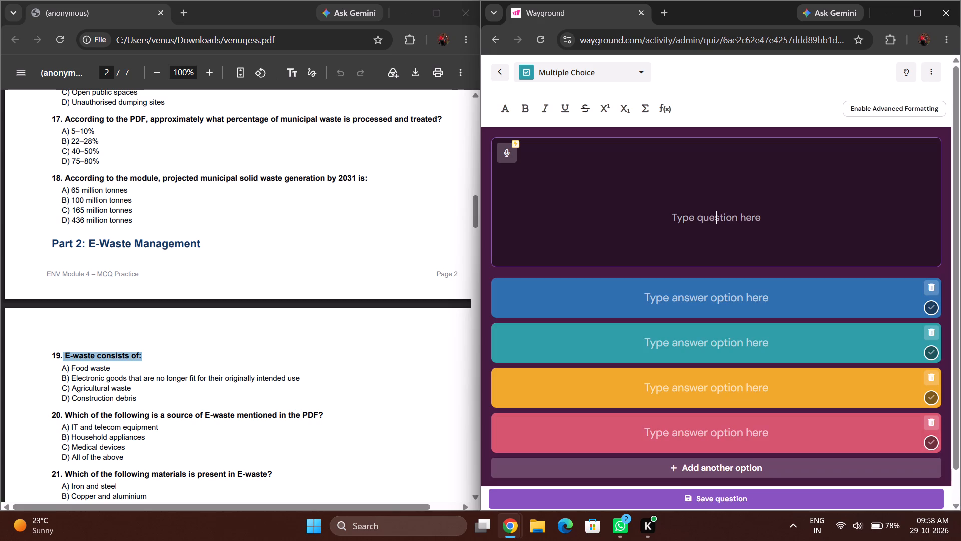
{"action": "left_click", "coordinate": [744, 212]}
{"action": "key", "text": "ctrl+v"}
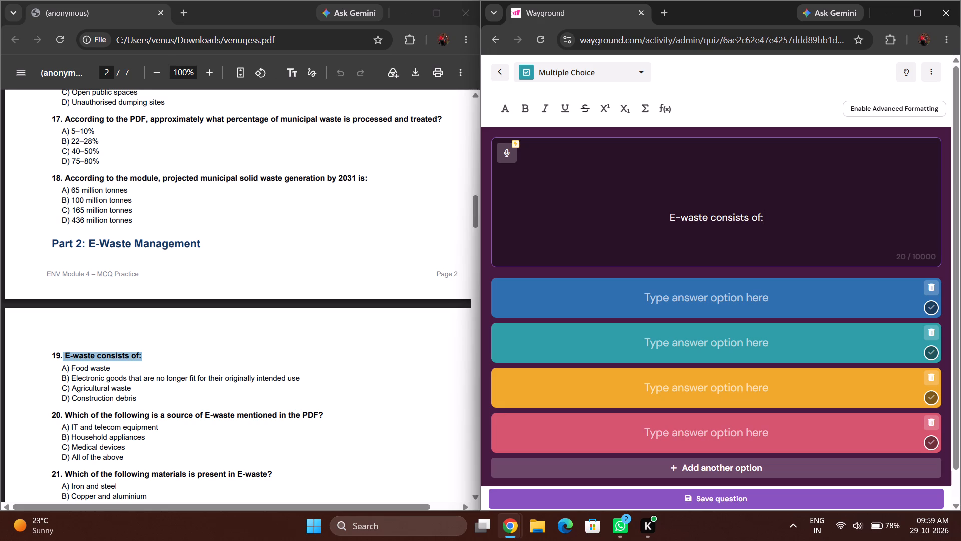
Copy "Food waste" from question 19 in the PDF into the first answer option.
{"action": "left_click_drag", "start_coordinate": [70, 369], "coordinate": [113, 371]}
{"action": "key", "text": "ctrl+c"}
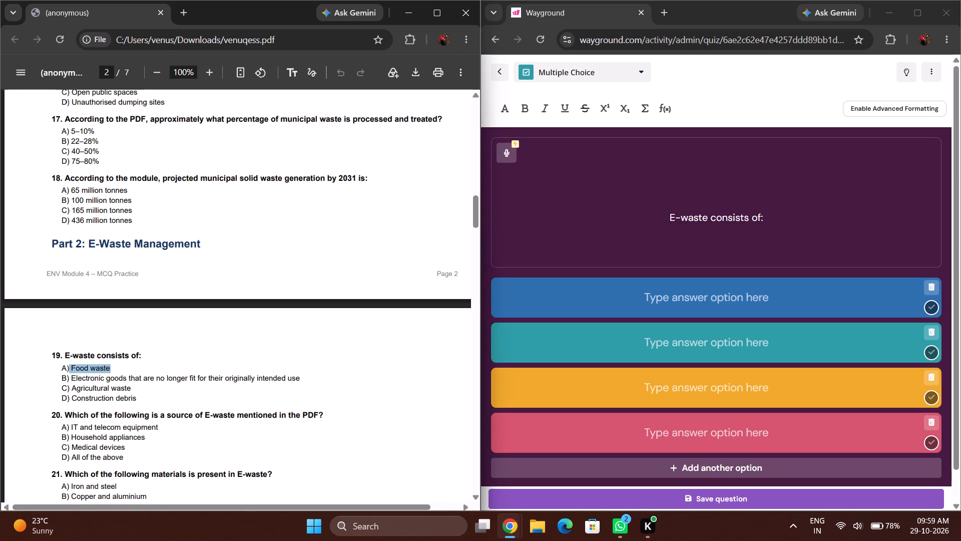
{"action": "left_click", "coordinate": [671, 301]}
{"action": "key", "text": "ctrl+v"}
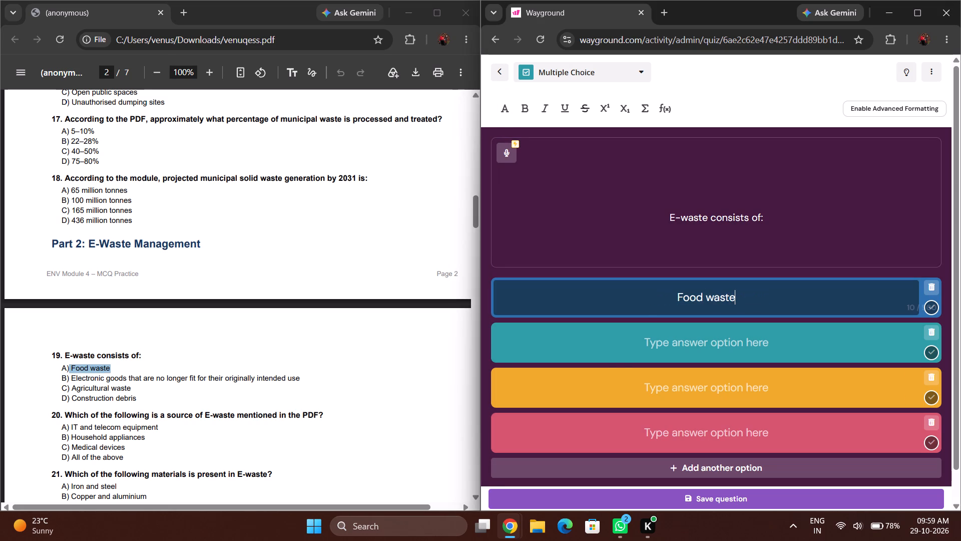
Copy "Electronic goods that are no longer fit for their originally intended use" from PDF question 19 into the second answer option.
{"action": "left_click_drag", "start_coordinate": [69, 374], "coordinate": [140, 376]}
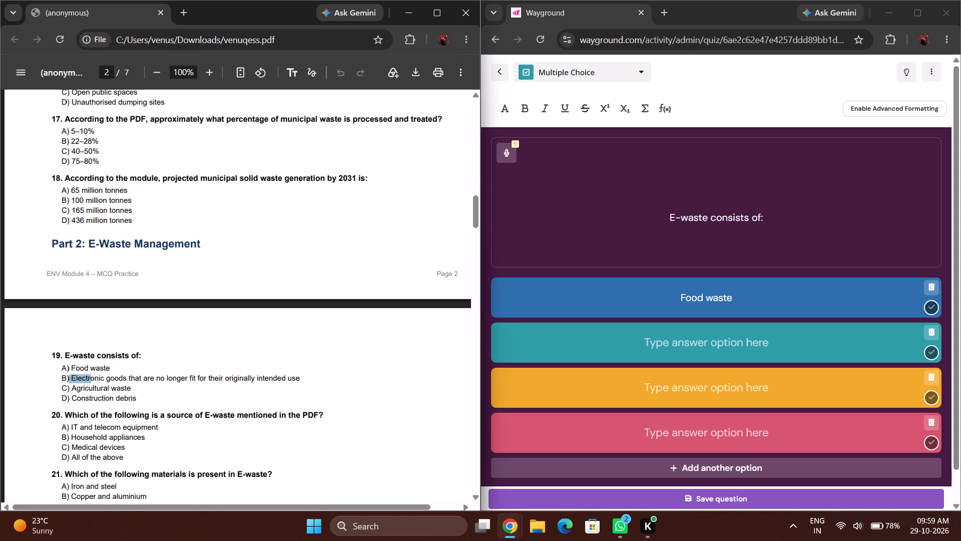
{"action": "left_click_drag", "start_coordinate": [140, 376], "coordinate": [325, 381]}
{"action": "key", "text": "ctrl+c"}
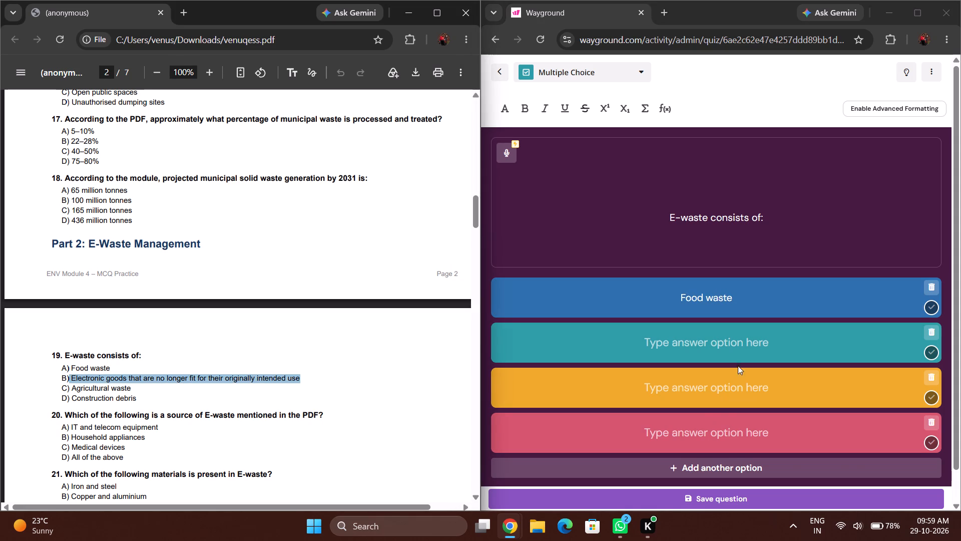
{"action": "left_click", "coordinate": [735, 355]}
{"action": "key", "text": "ctrl+v"}
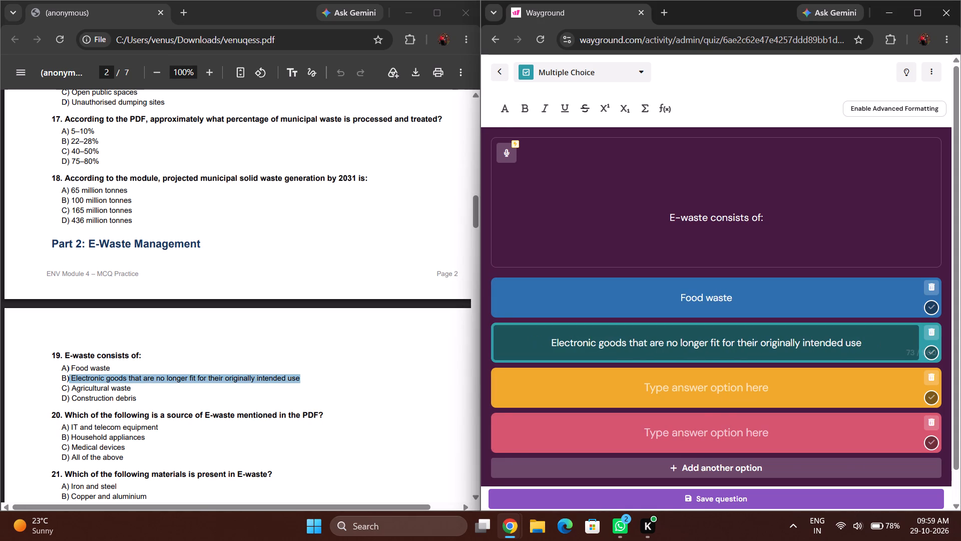
Copy "Agricultural waste D) Construction debris" from question 19 in the PDF into the third answer option.
{"action": "left_click_drag", "start_coordinate": [71, 392], "coordinate": [141, 391]}
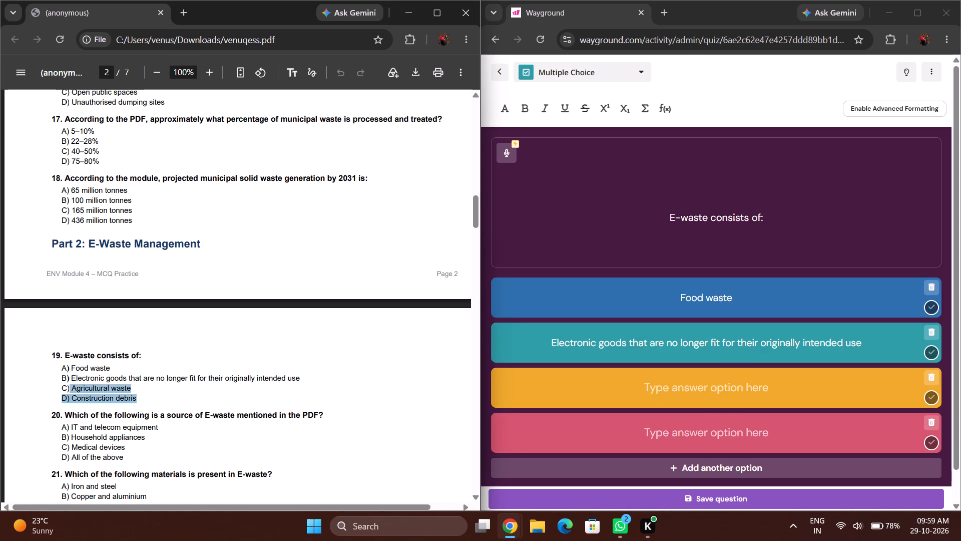
{"action": "key", "text": "ctrl+c"}
{"action": "left_click", "coordinate": [622, 399]}
{"action": "key", "text": "ctrl+v"}
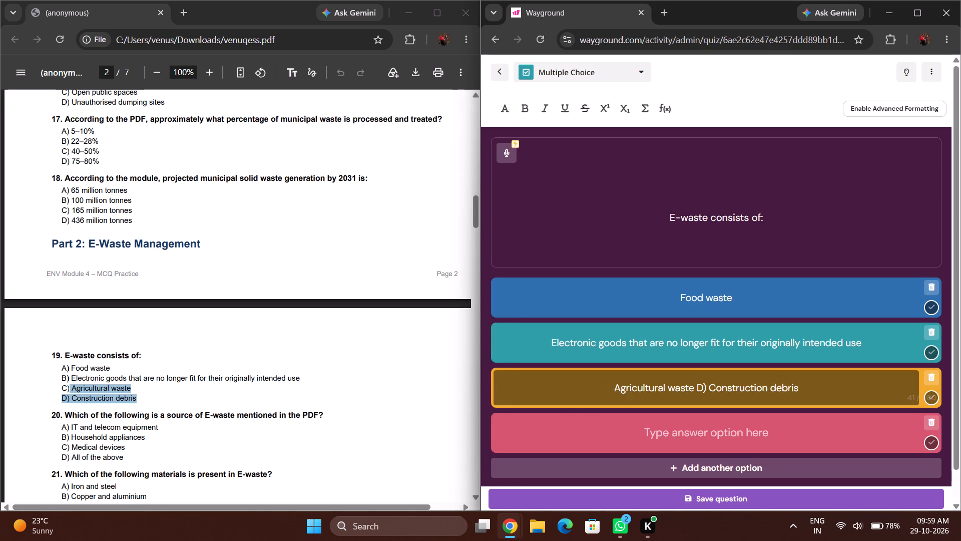
Move "D) Construction debris" out of the third answer option into the fourth, leaving "Agricultural waste" in the third.
{"action": "left_click_drag", "start_coordinate": [695, 393], "coordinate": [820, 386]}
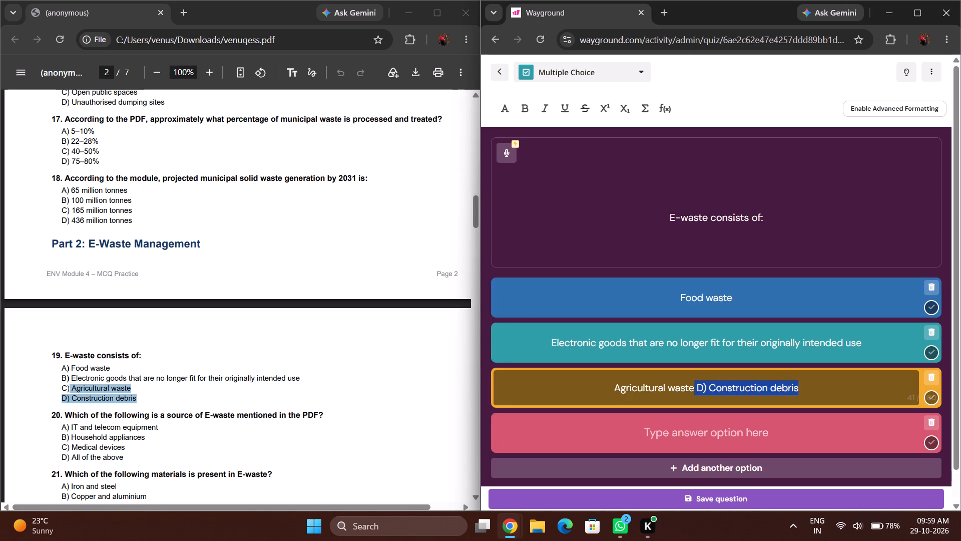
{"action": "key", "text": "ctrl+c"}
{"action": "key", "text": "BackSpace"}
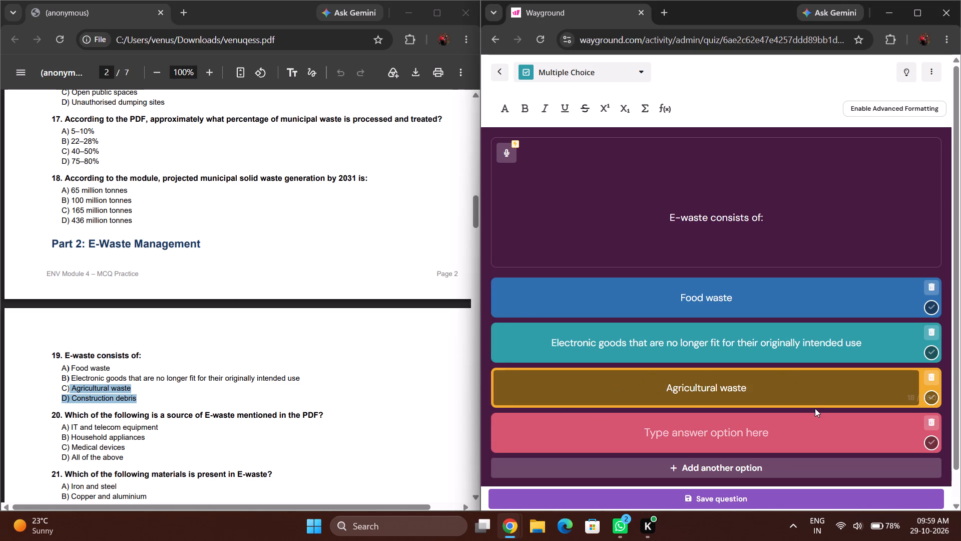
{"action": "left_click", "coordinate": [810, 435]}
{"action": "key", "text": "ctrl+v"}
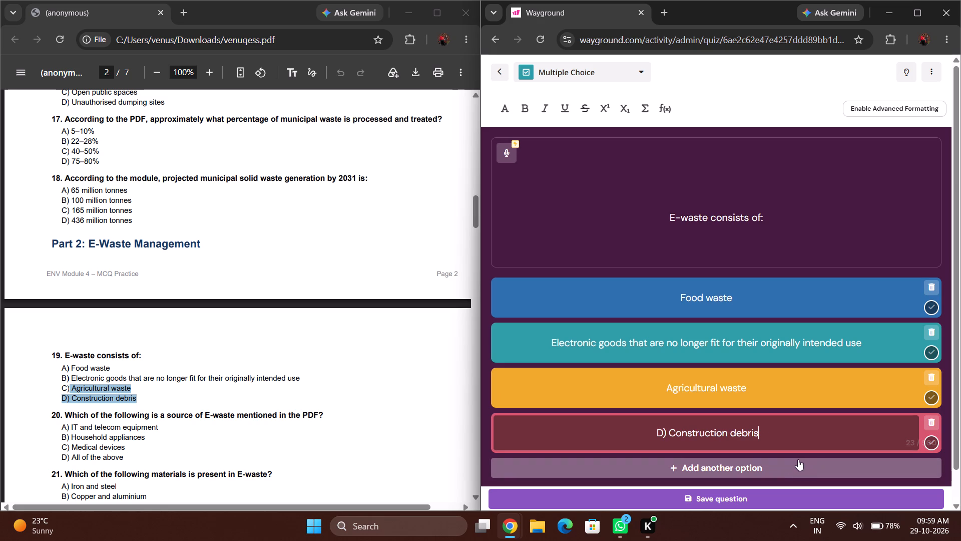
Remove the "D)" prefix from the fourth answer option so it reads "Construction debris".
{"action": "left_click", "coordinate": [662, 429]}
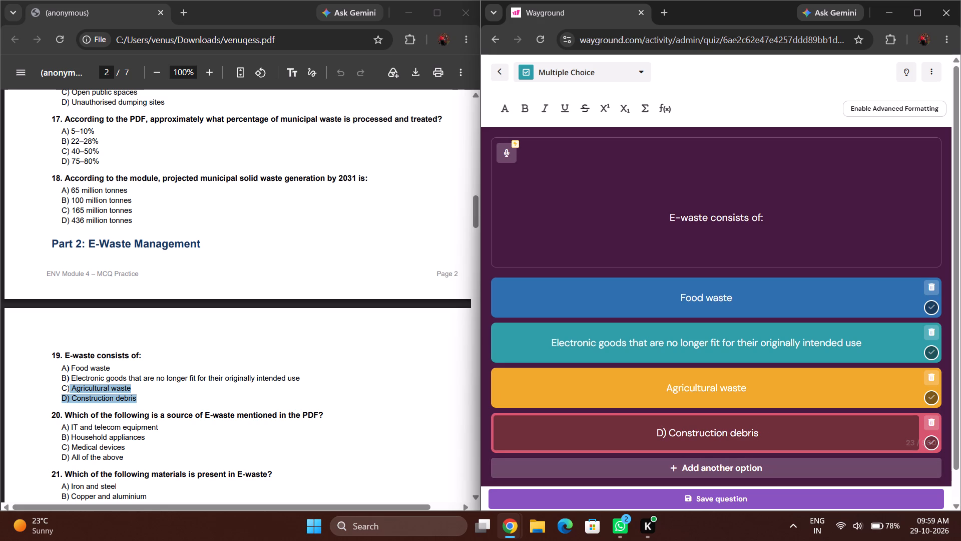
{"action": "key", "text": "Right"}
{"action": "key", "text": "BackSpace"}
{"action": "key", "text": "BackSpace"}
{"action": "key", "text": "BackSpace"}
Mark "Electronic goods that are no longer fit for their originally intended use" as the correct answer and save the question.
{"action": "scroll", "coordinate": [690, 479], "scroll_direction": "down", "scroll_amount": 5}
{"action": "left_click", "coordinate": [700, 499]}
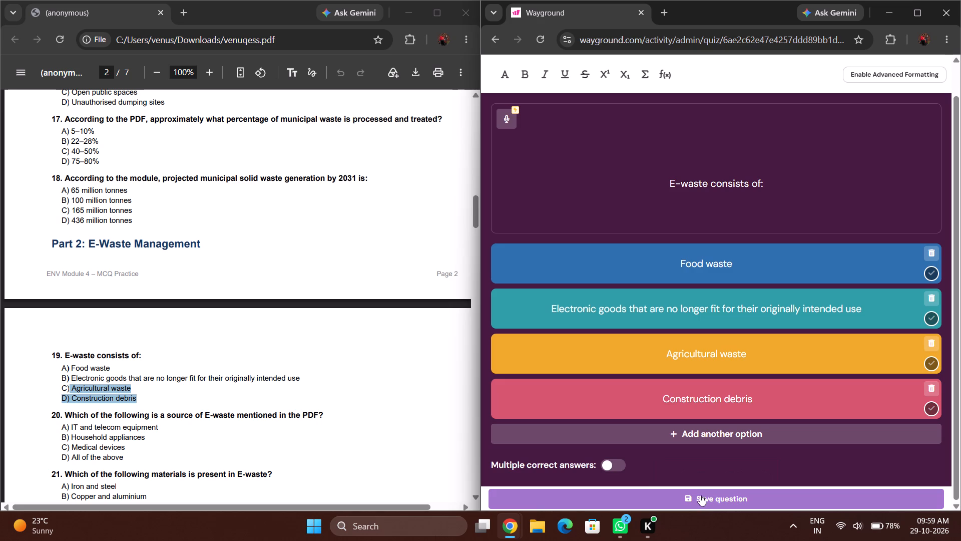
{"action": "left_click", "coordinate": [727, 494]}
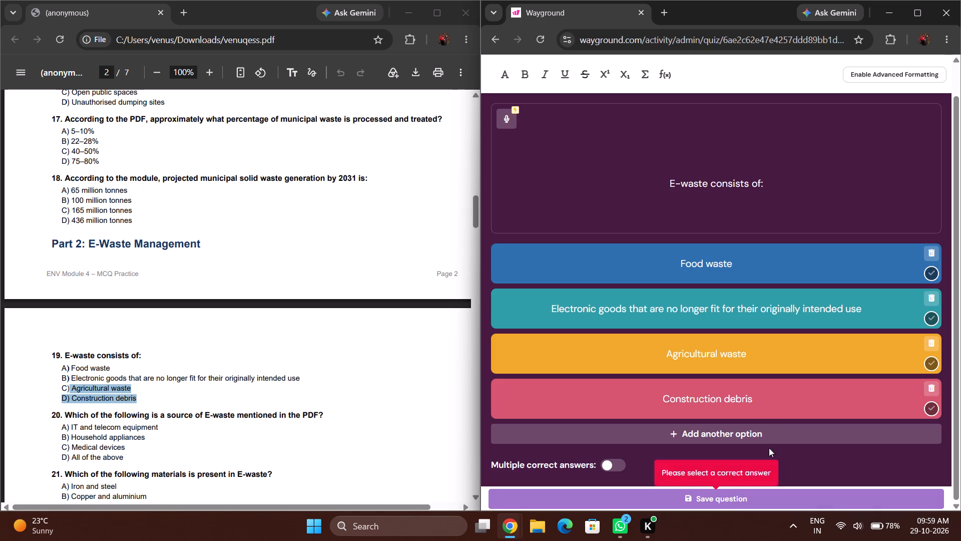
{"action": "right_click", "coordinate": [916, 383]}
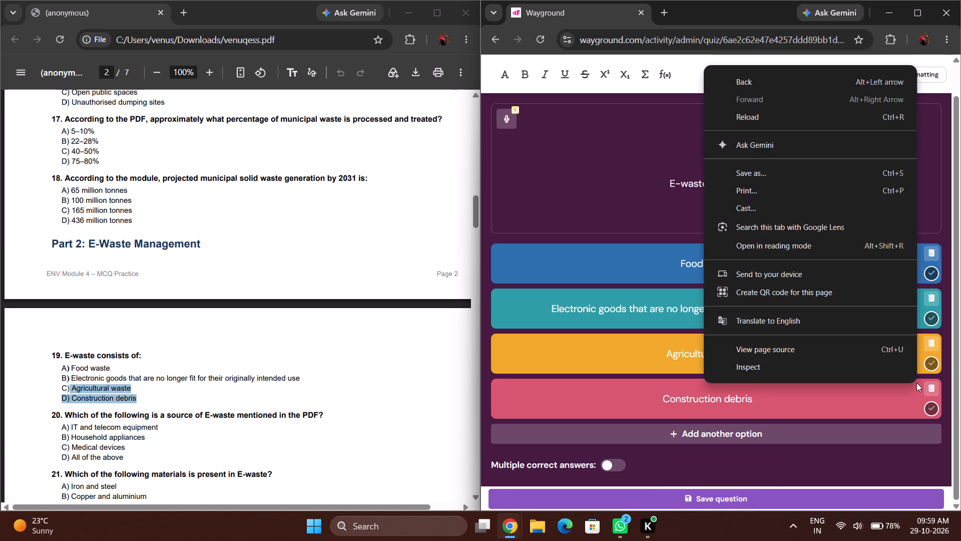
{"action": "left_click", "coordinate": [614, 201]}
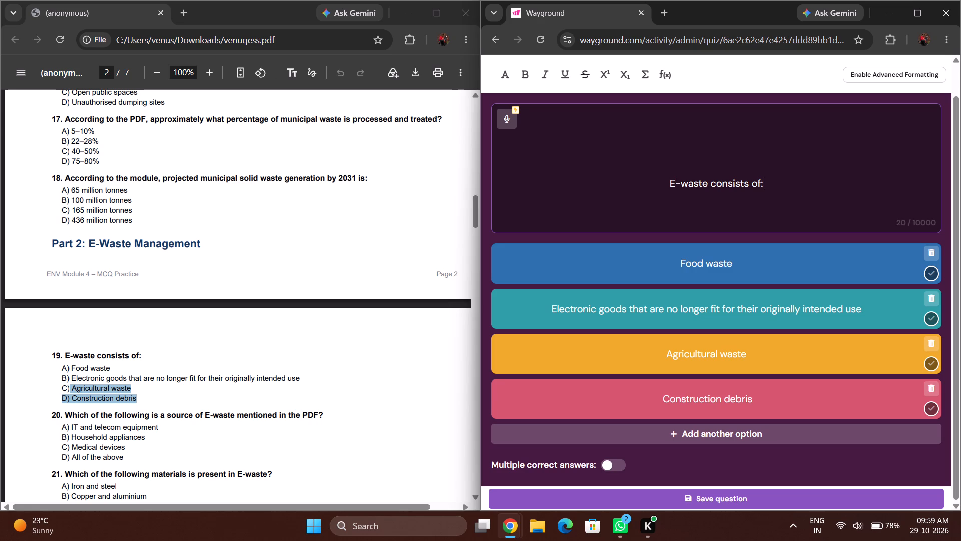
{"action": "left_click", "coordinate": [932, 317]}
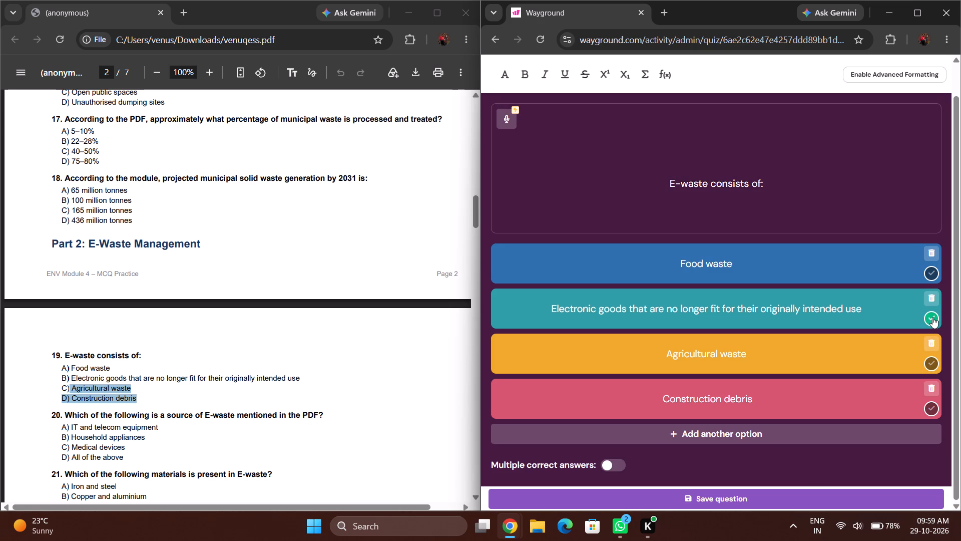
{"action": "left_click", "coordinate": [800, 492]}
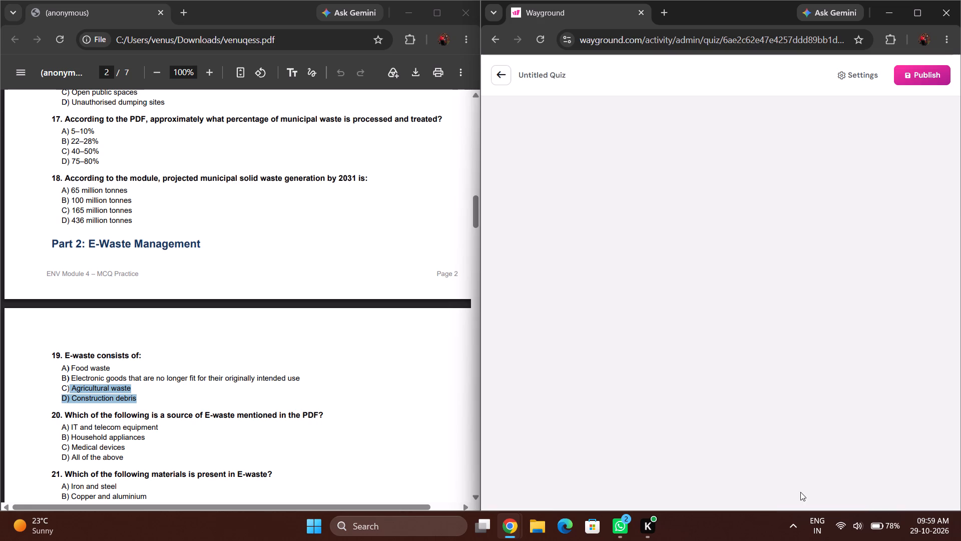
Start adding a new question at the end of the quiz, after question 19.
{"action": "scroll", "coordinate": [618, 261], "scroll_direction": "down", "scroll_amount": 20}
{"action": "scroll", "coordinate": [618, 261], "scroll_direction": "down", "scroll_amount": 7}
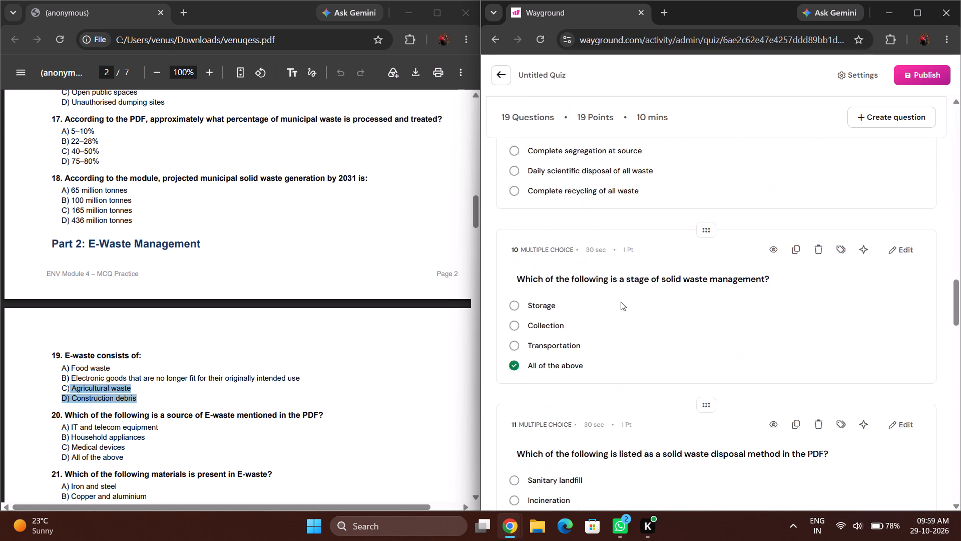
{"action": "scroll", "coordinate": [621, 302], "scroll_direction": "down", "scroll_amount": 11}
{"action": "scroll", "coordinate": [620, 304], "scroll_direction": "down", "scroll_amount": 14}
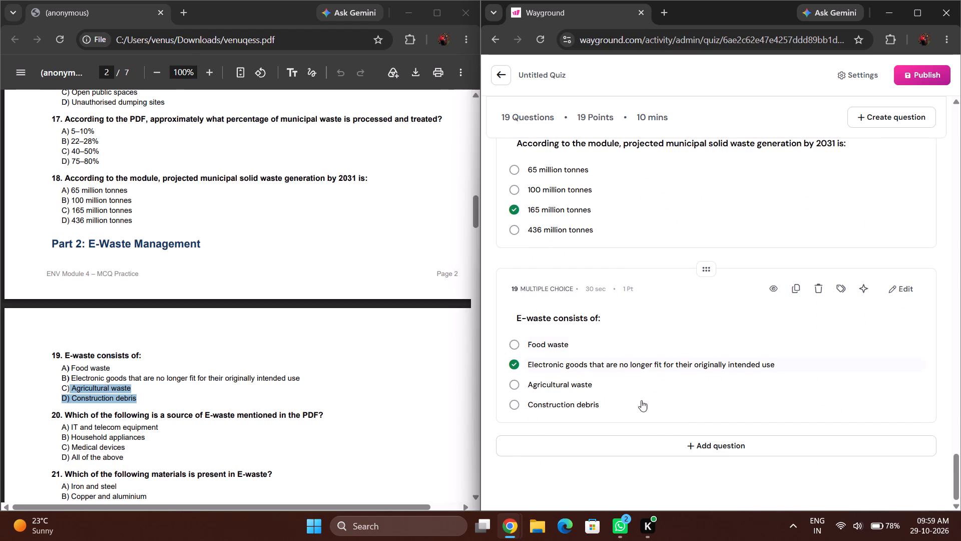
{"action": "left_click", "coordinate": [706, 442]}
Look through the remaining questions in the PDF and return to question 20 under Part 2: E-Waste Management.
{"action": "scroll", "coordinate": [167, 257], "scroll_direction": "down", "scroll_amount": 3}
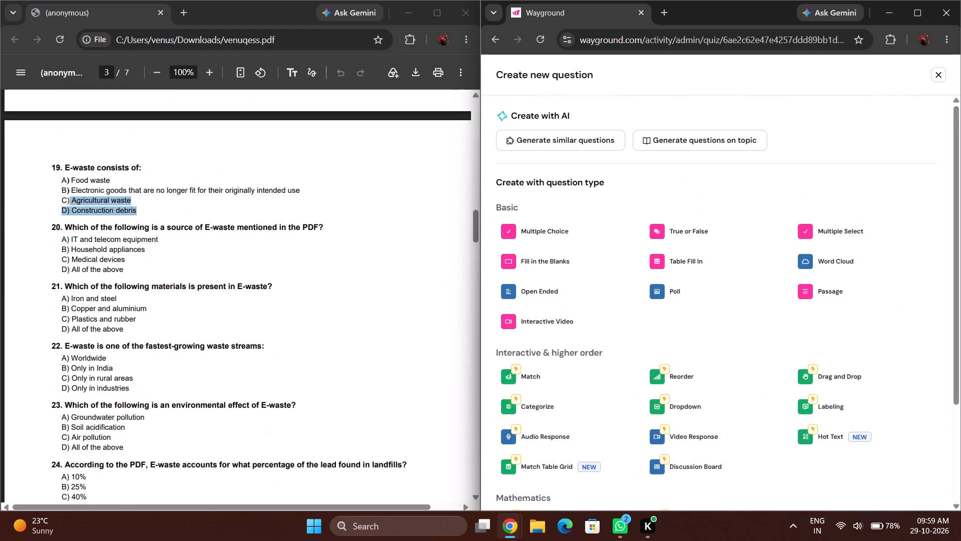
{"action": "scroll", "coordinate": [186, 258], "scroll_direction": "up", "scroll_amount": 7}
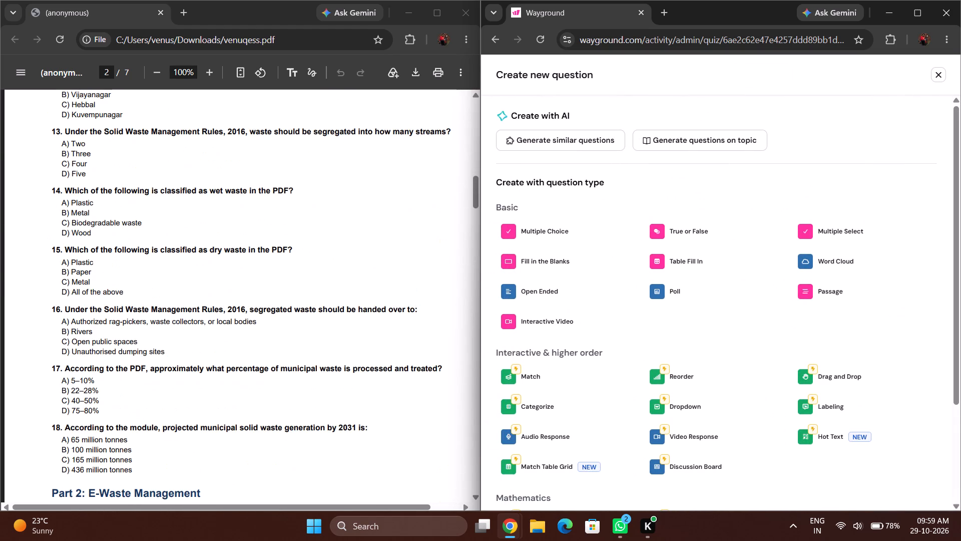
{"action": "scroll", "coordinate": [192, 257], "scroll_direction": "down", "scroll_amount": 2}
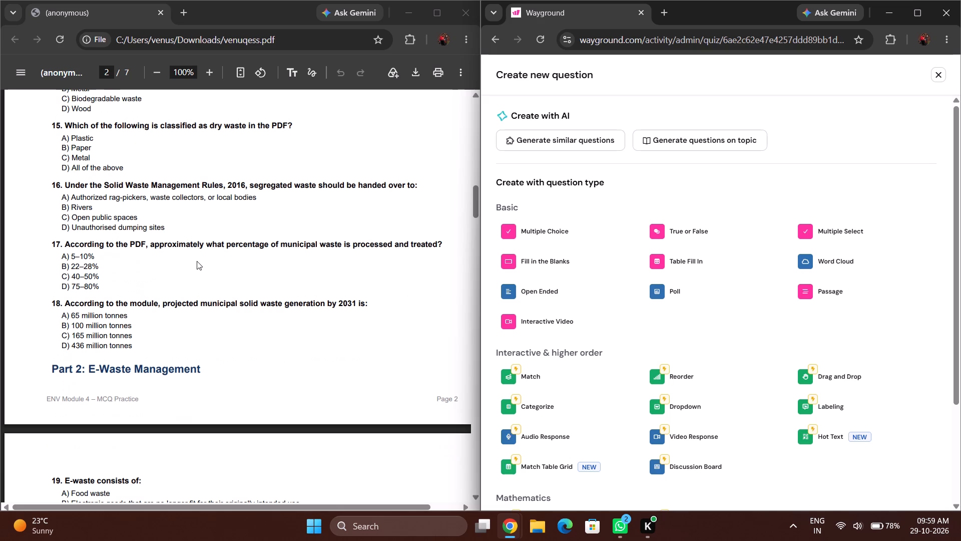
{"action": "scroll", "coordinate": [197, 264], "scroll_direction": "down", "scroll_amount": 15}
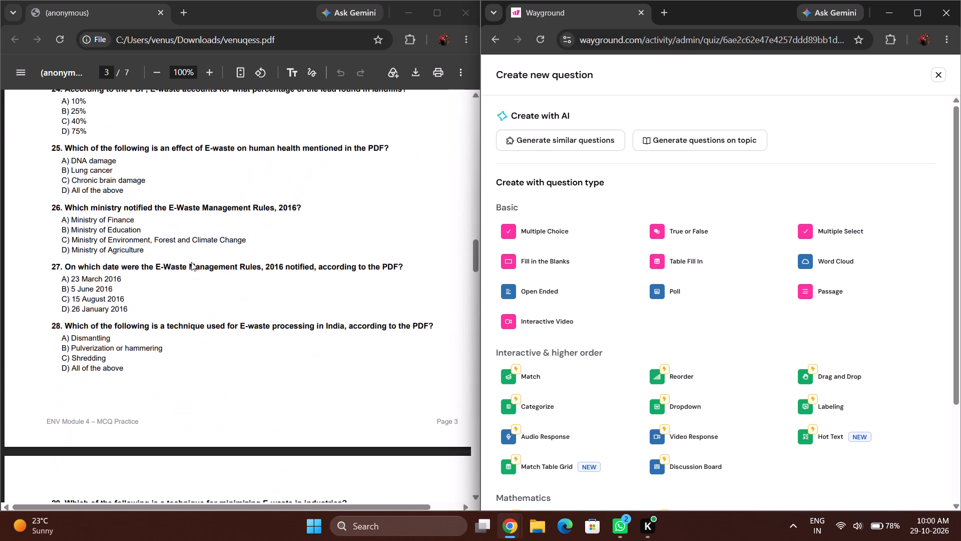
{"action": "scroll", "coordinate": [191, 262], "scroll_direction": "down", "scroll_amount": 20}
{"action": "scroll", "coordinate": [191, 262], "scroll_direction": "down", "scroll_amount": 20}
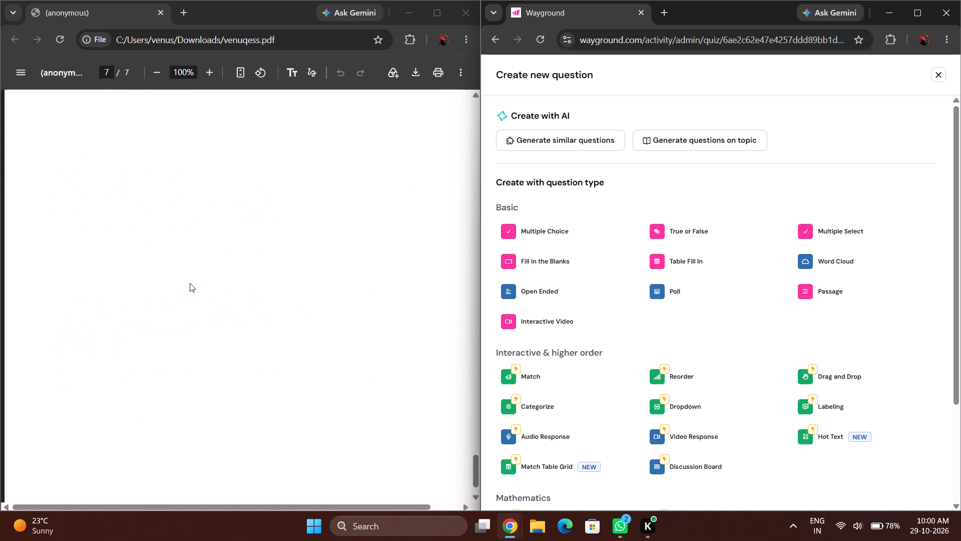
{"action": "scroll", "coordinate": [190, 283], "scroll_direction": "up", "scroll_amount": 15}
{"action": "scroll", "coordinate": [190, 283], "scroll_direction": "up", "scroll_amount": 18}
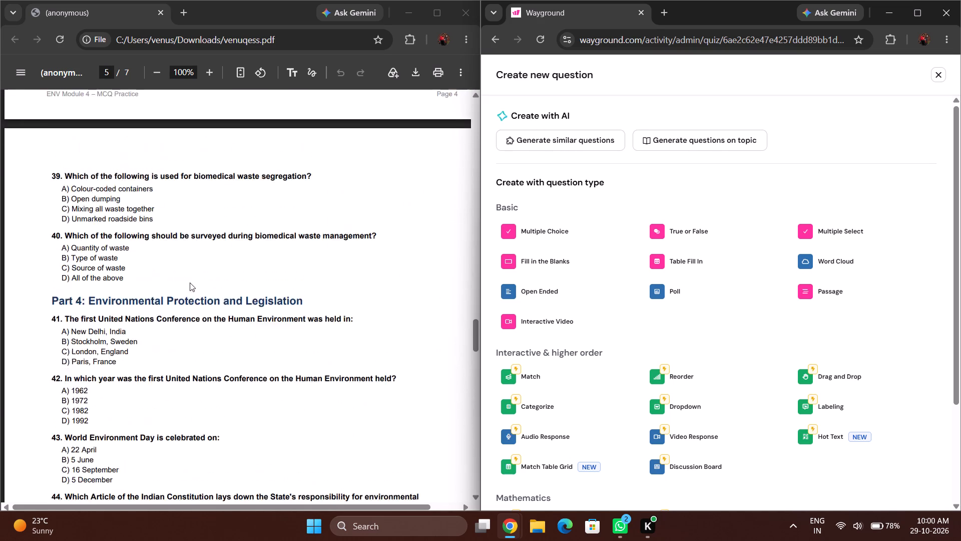
{"action": "scroll", "coordinate": [190, 283], "scroll_direction": "up", "scroll_amount": 11}
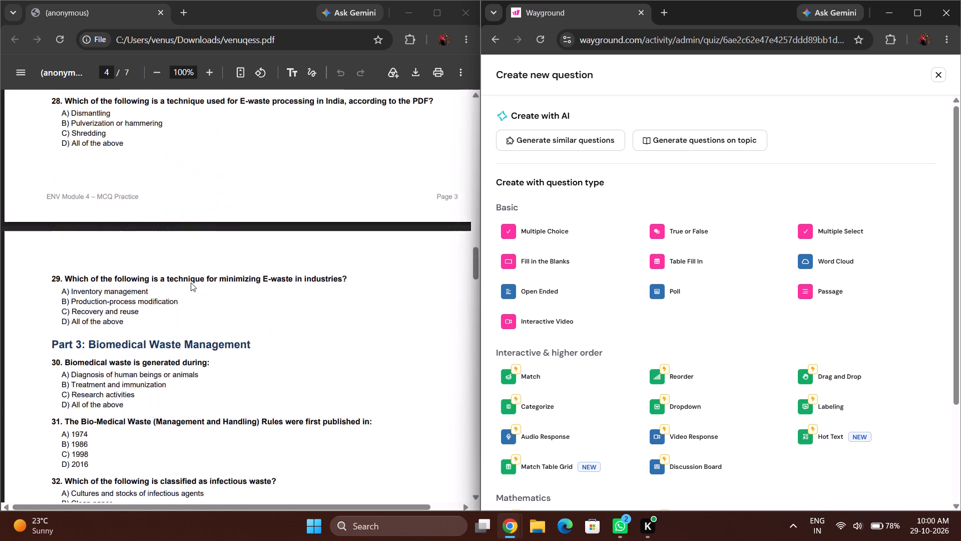
{"action": "scroll", "coordinate": [190, 289], "scroll_direction": "down", "scroll_amount": 3}
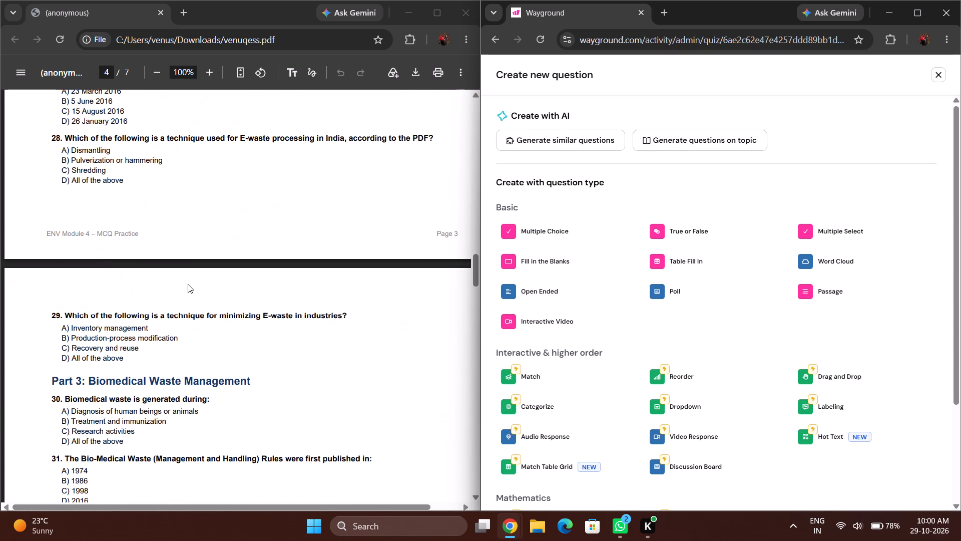
{"action": "scroll", "coordinate": [188, 286], "scroll_direction": "up", "scroll_amount": 12}
{"action": "scroll", "coordinate": [187, 290], "scroll_direction": "down", "scroll_amount": 1}
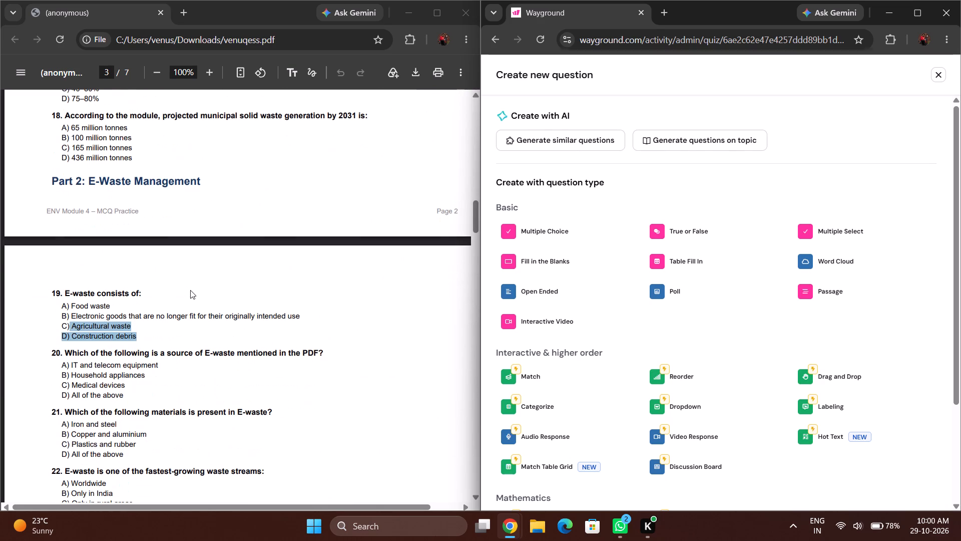
{"action": "scroll", "coordinate": [159, 341], "scroll_direction": "down", "scroll_amount": 1}
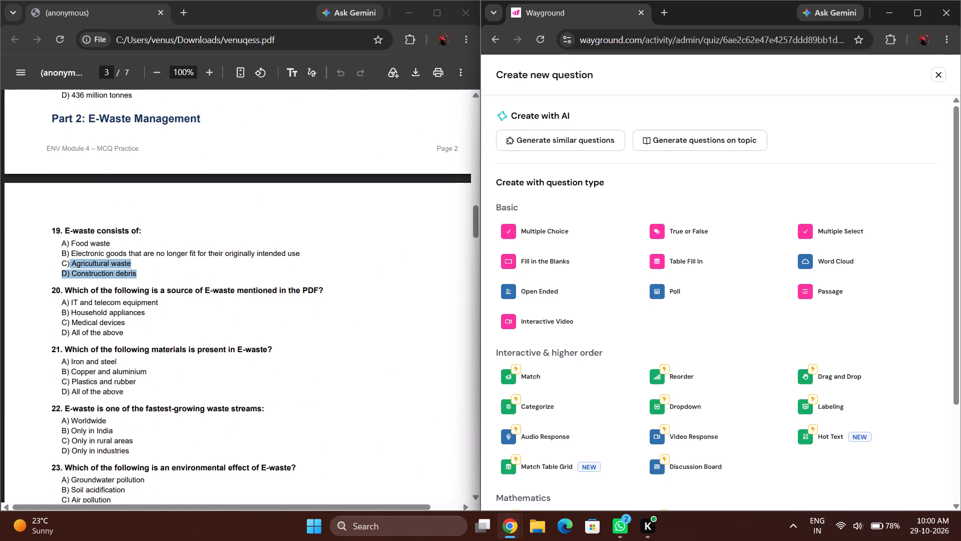
Create a multiple choice question with the text of PDF question 20, "Which of the following is a source of E-waste mentioned in the PDF?".
{"action": "left_click_drag", "start_coordinate": [65, 288], "coordinate": [395, 309]}
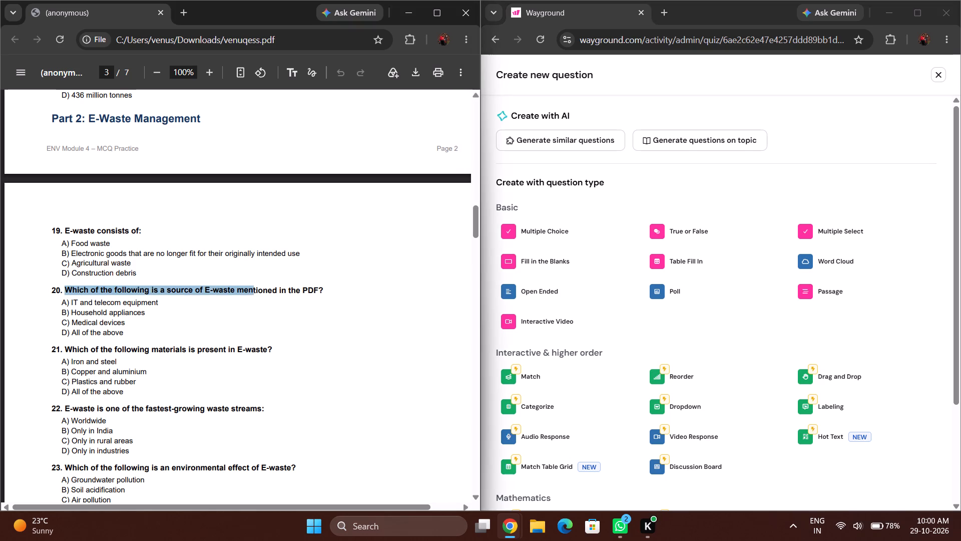
{"action": "left_click_drag", "start_coordinate": [395, 309], "coordinate": [337, 296]}
{"action": "key", "text": "ctrl+c"}
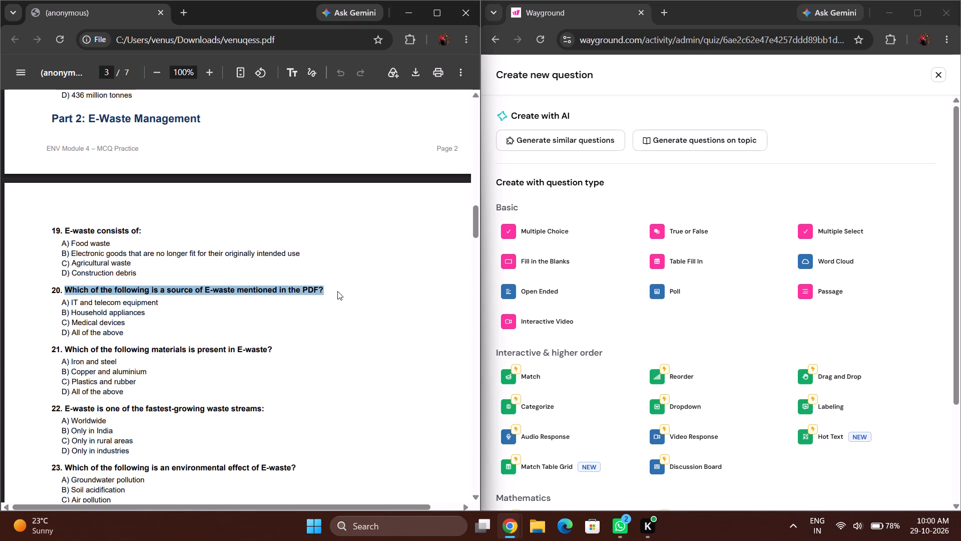
{"action": "left_click", "coordinate": [552, 233]}
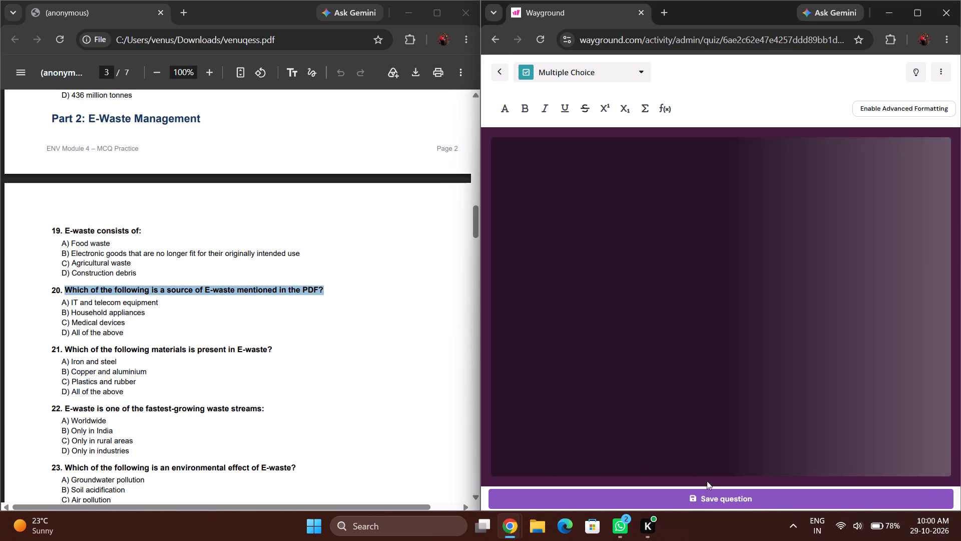
{"action": "left_click_drag", "start_coordinate": [598, 167], "coordinate": [560, 137]}
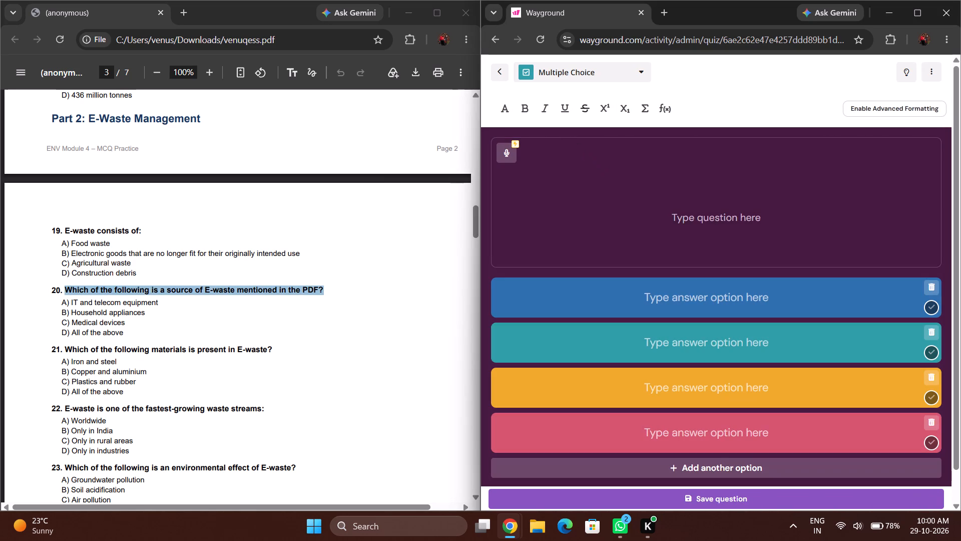
{"action": "left_click", "coordinate": [703, 217]}
{"action": "key", "text": "ctrl+v"}
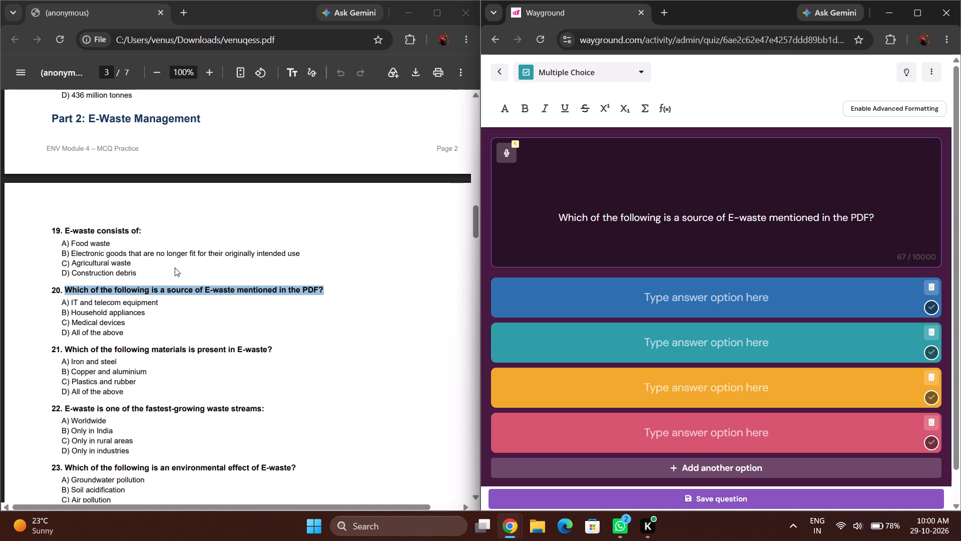
Copy "IT and telecom equipment" from question 20 in the PDF into the first answer option.
{"action": "left_click_drag", "start_coordinate": [71, 303], "coordinate": [154, 308]}
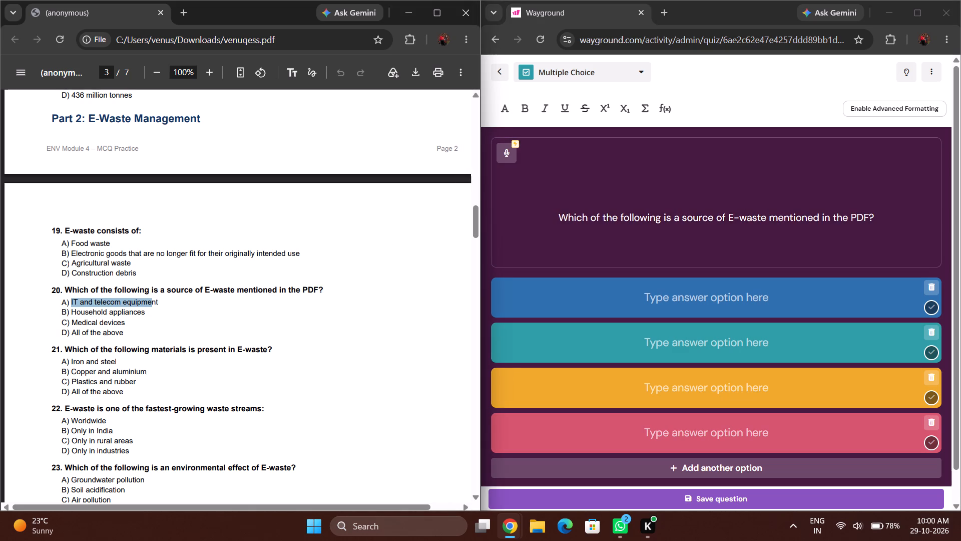
{"action": "left_click_drag", "start_coordinate": [154, 308], "coordinate": [167, 304]}
{"action": "key", "text": "ctrl+c"}
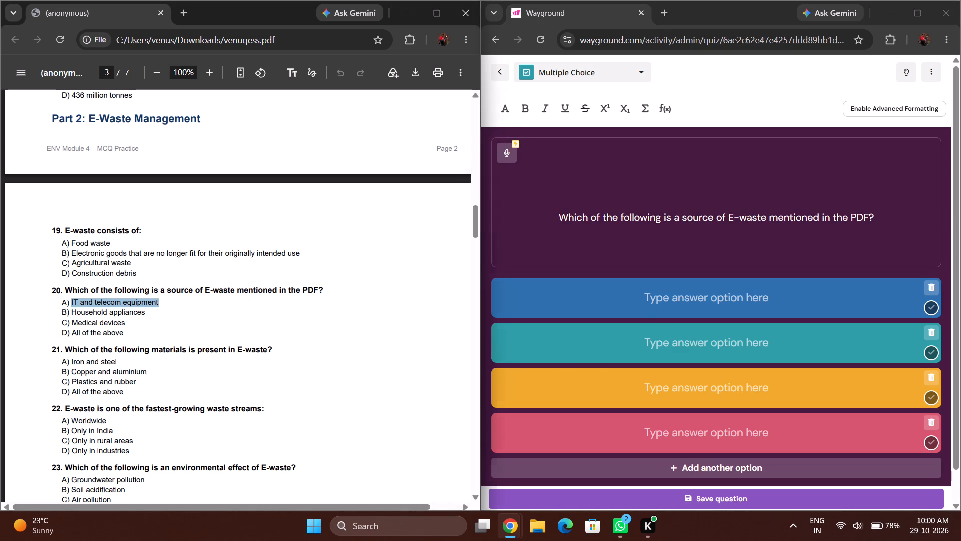
{"action": "left_click", "coordinate": [664, 308]}
{"action": "key", "text": "ctrl+v"}
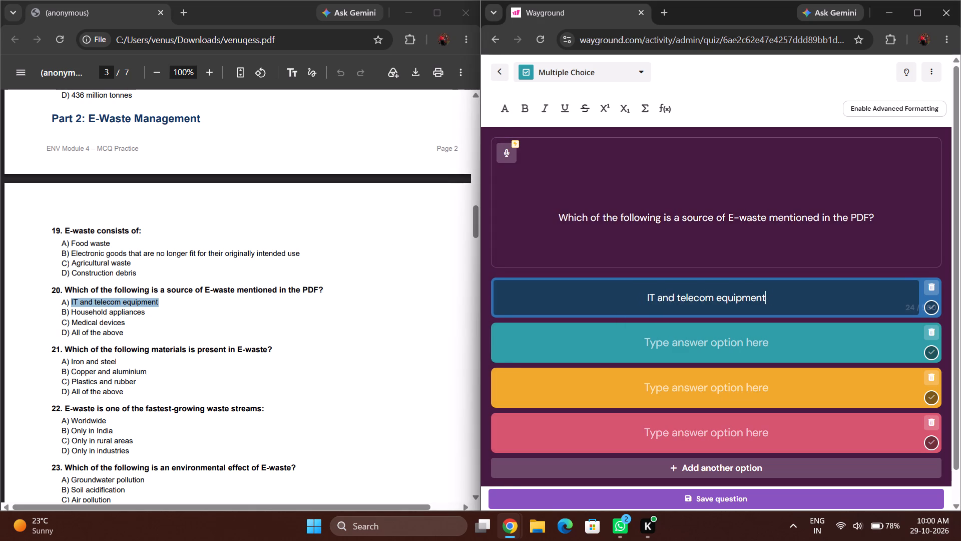
Copy "Household appliances" from question 20 in the PDF into the second answer option.
{"action": "left_click_drag", "start_coordinate": [70, 308], "coordinate": [149, 322]}
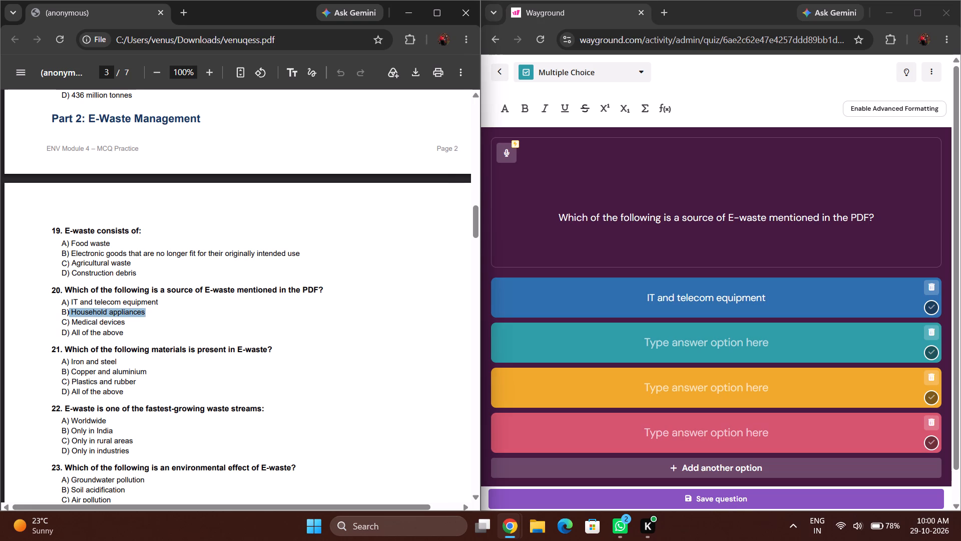
{"action": "left_click_drag", "start_coordinate": [149, 322], "coordinate": [156, 320]}
{"action": "key", "text": "ctrl+c"}
{"action": "left_click", "coordinate": [673, 345]}
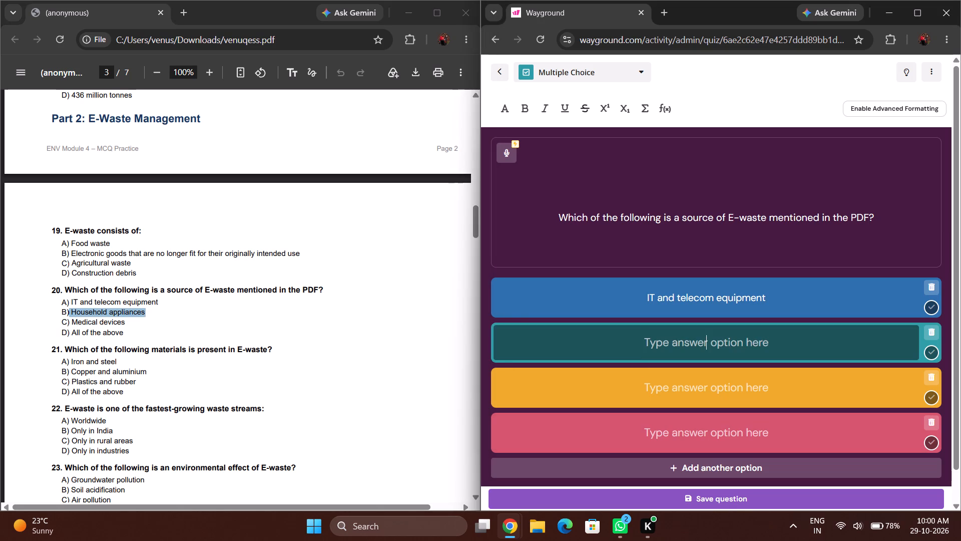
{"action": "key", "text": "ctrl+v"}
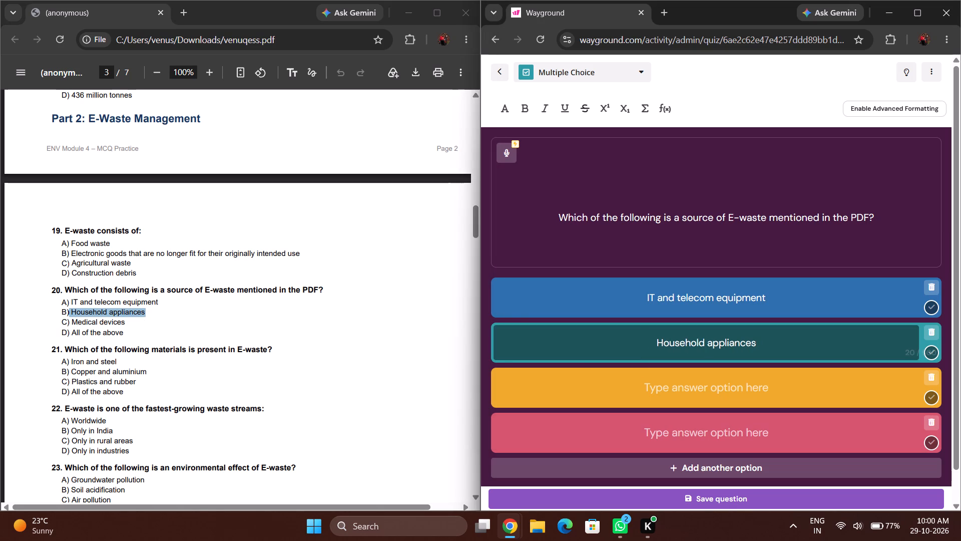
Copy "Medical devices" from question 20 in the PDF into the third answer option.
{"action": "left_click_drag", "start_coordinate": [75, 321], "coordinate": [137, 325]}
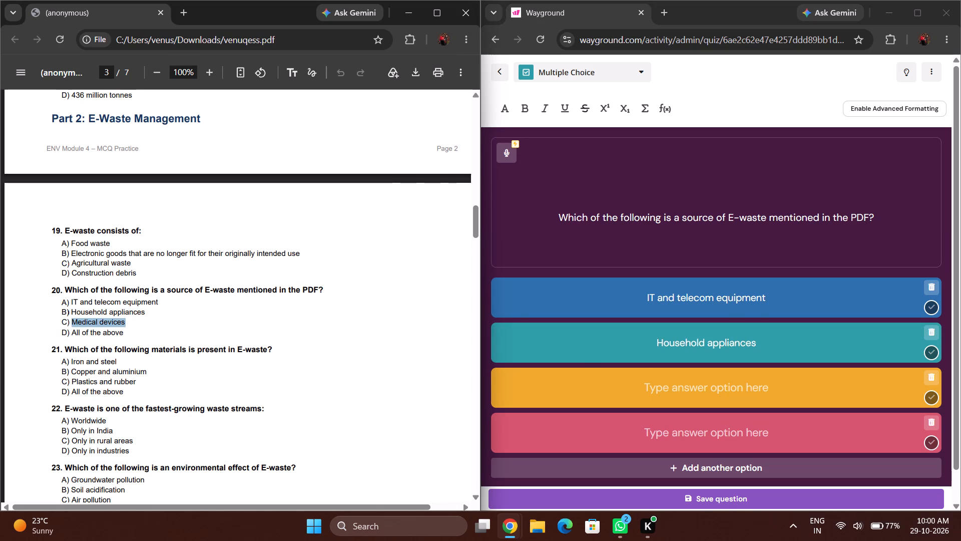
{"action": "key", "text": "ctrl+c"}
{"action": "left_click", "coordinate": [686, 401]}
{"action": "key", "text": "ctrl+v"}
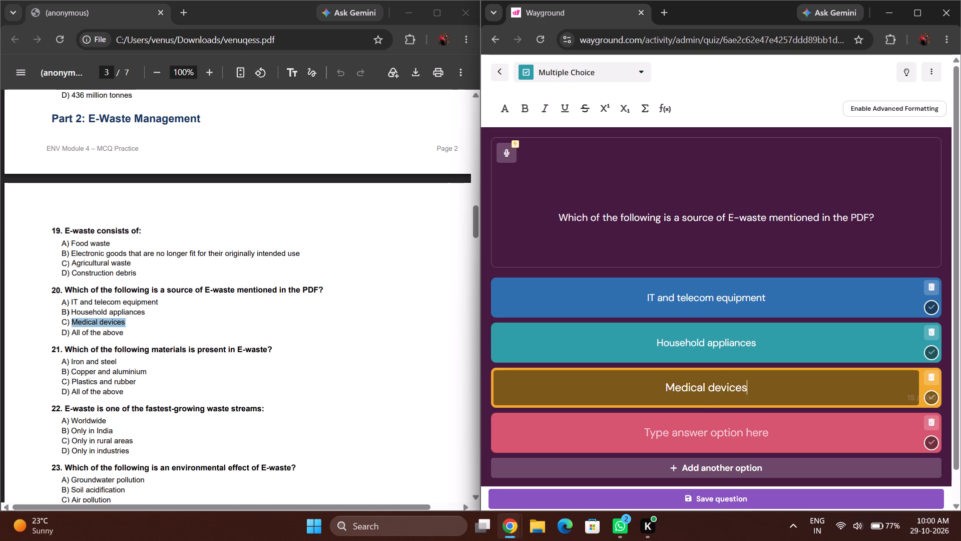
Copy "All of the above" from question 20 in the PDF into the fourth answer option.
{"action": "left_click_drag", "start_coordinate": [71, 335], "coordinate": [138, 340]}
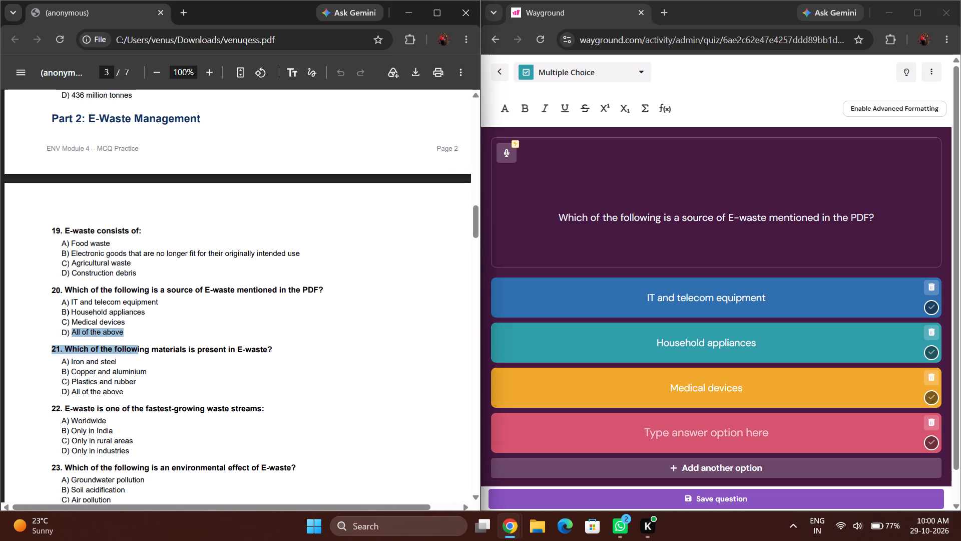
{"action": "left_click_drag", "start_coordinate": [138, 340], "coordinate": [130, 335]}
{"action": "key", "text": "ctrl+c"}
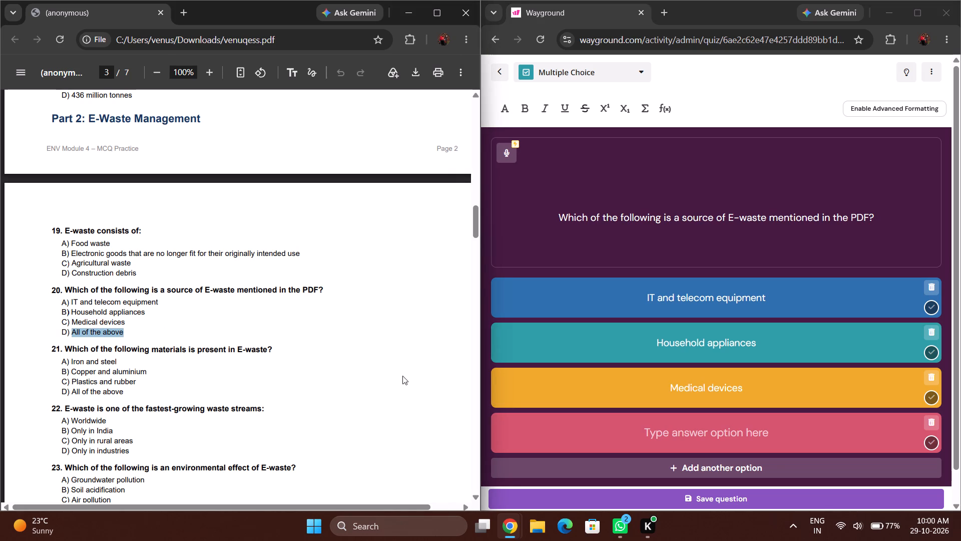
{"action": "left_click", "coordinate": [621, 440]}
{"action": "key", "text": "ctrl+v"}
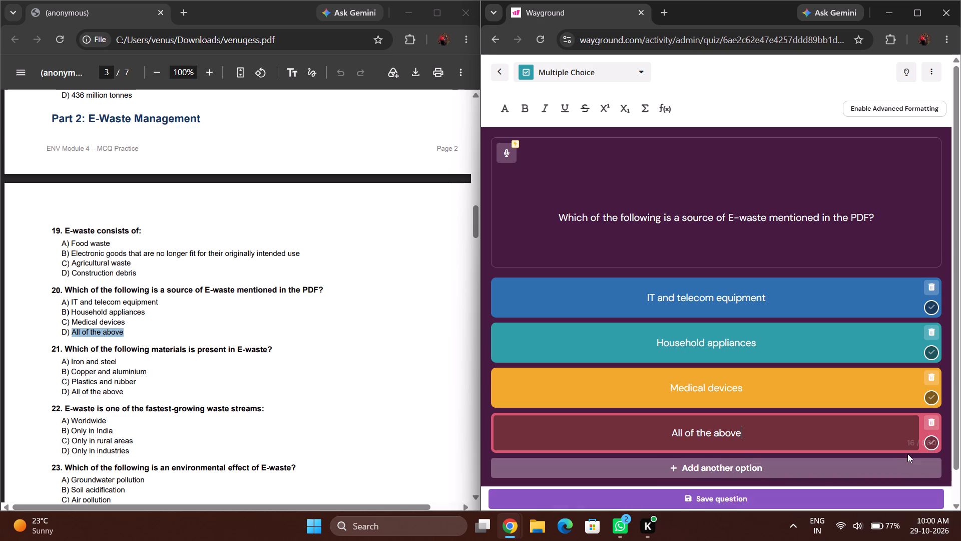
Mark "All of the above" as the correct answer for the E-waste source question and save the question.
{"action": "left_click", "coordinate": [935, 446]}
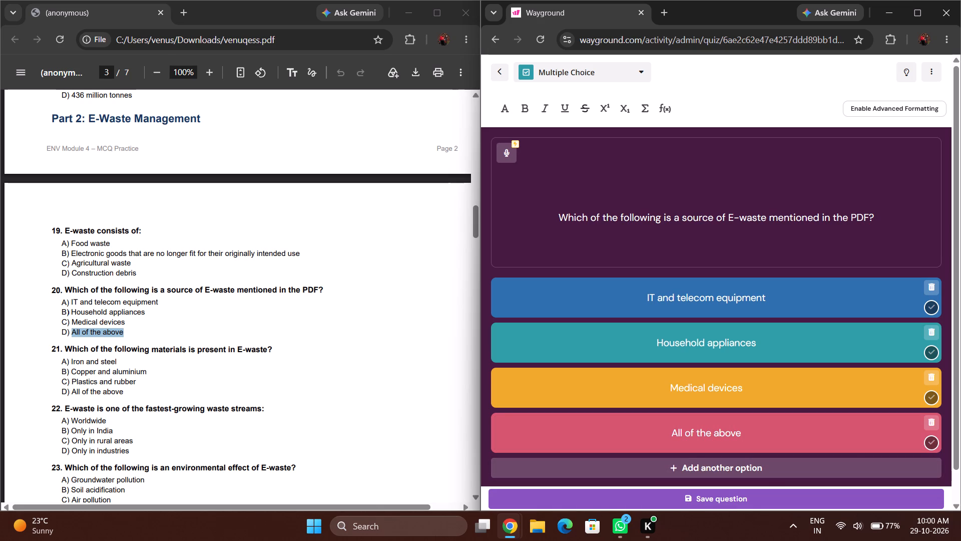
{"action": "left_click", "coordinate": [927, 442]}
{"action": "scroll", "coordinate": [837, 422], "scroll_direction": "down", "scroll_amount": 4}
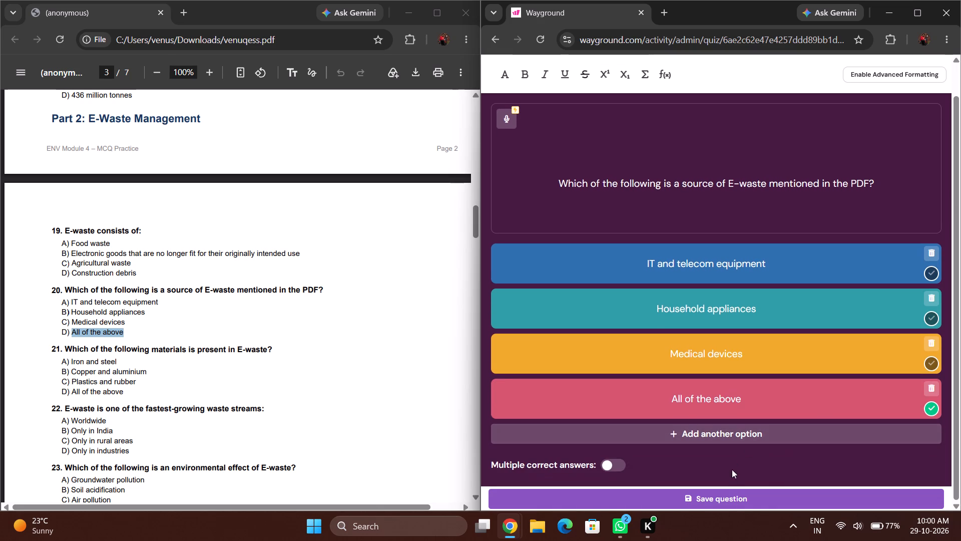
{"action": "left_click", "coordinate": [729, 500]}
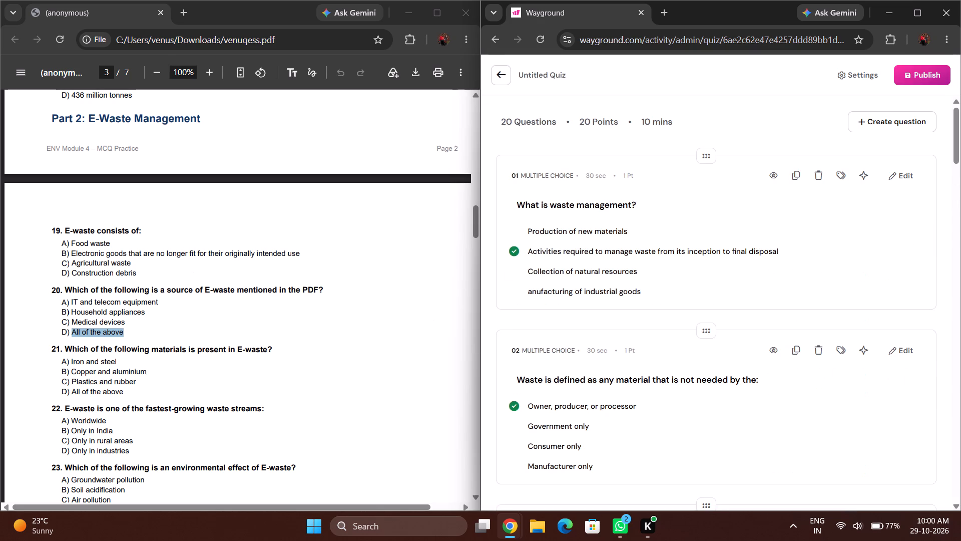
Create a multiple choice question with the text of PDF question 21, "Which of the following materials is present in E-waste?".
{"action": "scroll", "coordinate": [137, 275], "scroll_direction": "down", "scroll_amount": 2}
{"action": "scroll", "coordinate": [681, 345], "scroll_direction": "down", "scroll_amount": 9}
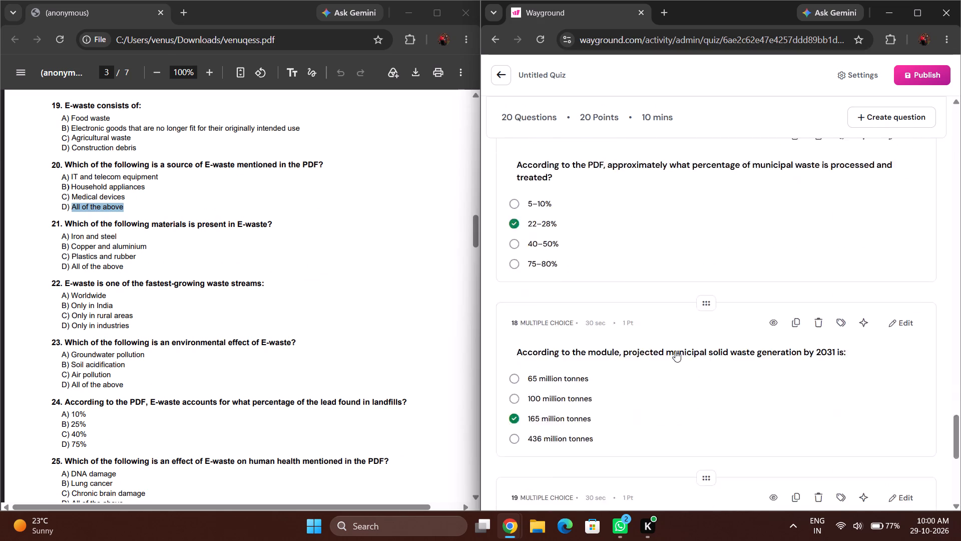
{"action": "scroll", "coordinate": [675, 351], "scroll_direction": "down", "scroll_amount": 20}
{"action": "scroll", "coordinate": [675, 351], "scroll_direction": "down", "scroll_amount": 13}
{"action": "left_click", "coordinate": [646, 441]}
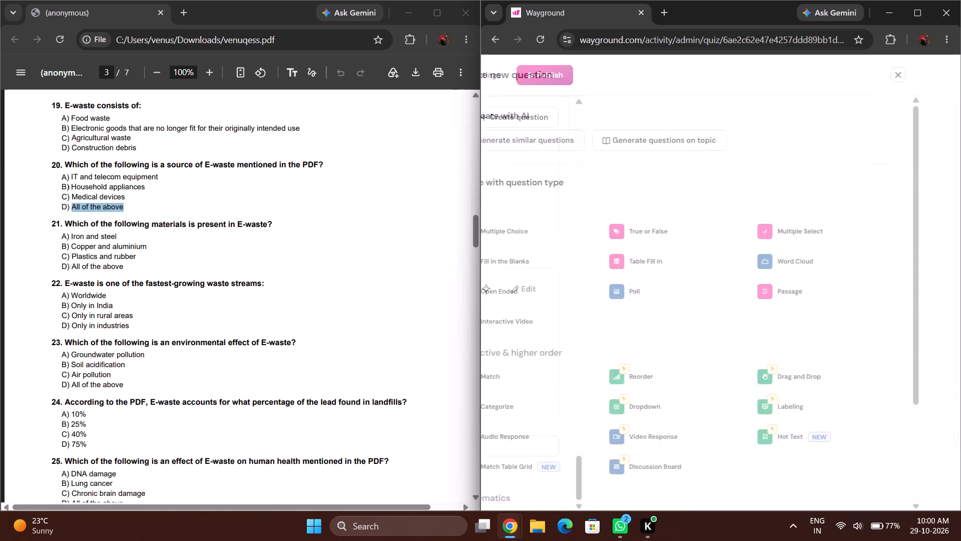
{"action": "left_click_drag", "start_coordinate": [64, 224], "coordinate": [283, 231]}
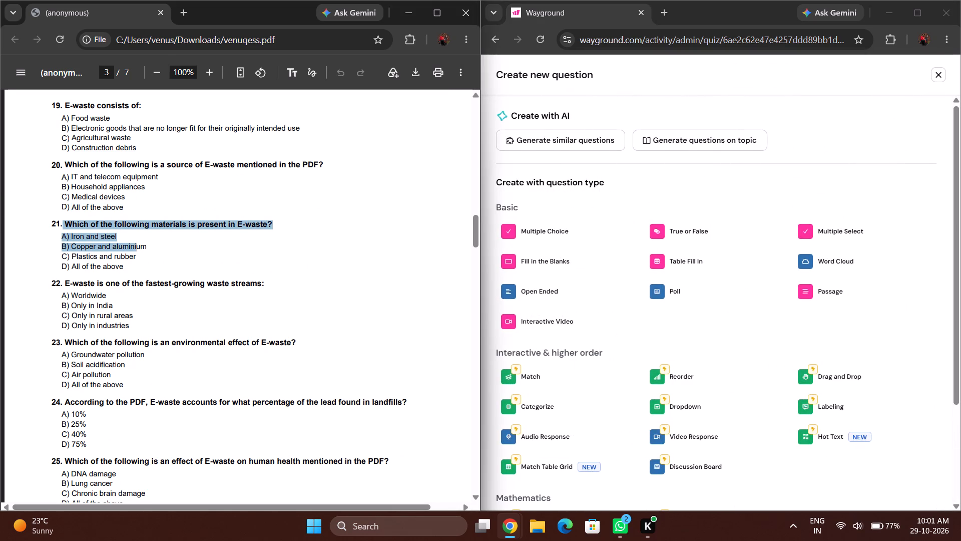
{"action": "left_click_drag", "start_coordinate": [283, 231], "coordinate": [278, 228]}
{"action": "key", "text": "ctrl+c"}
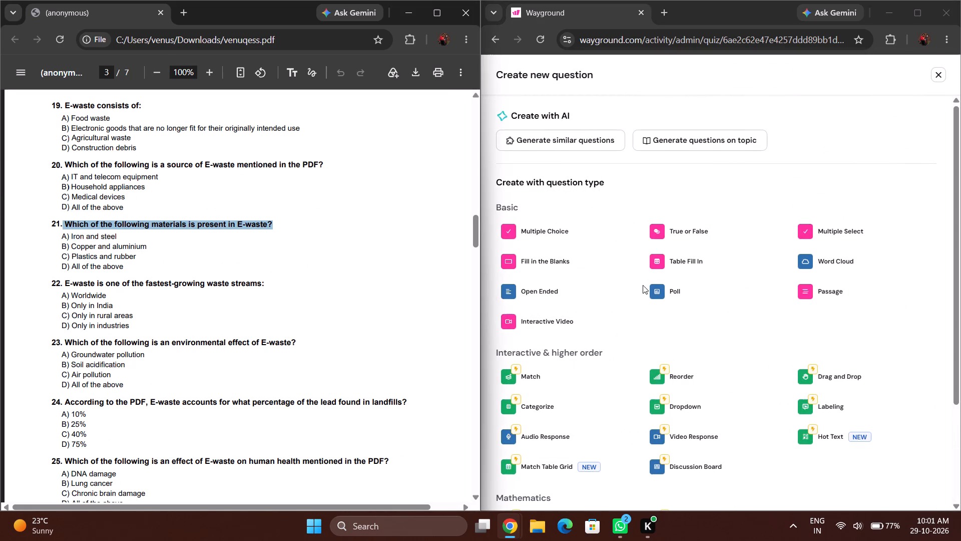
{"action": "left_click", "coordinate": [551, 236]}
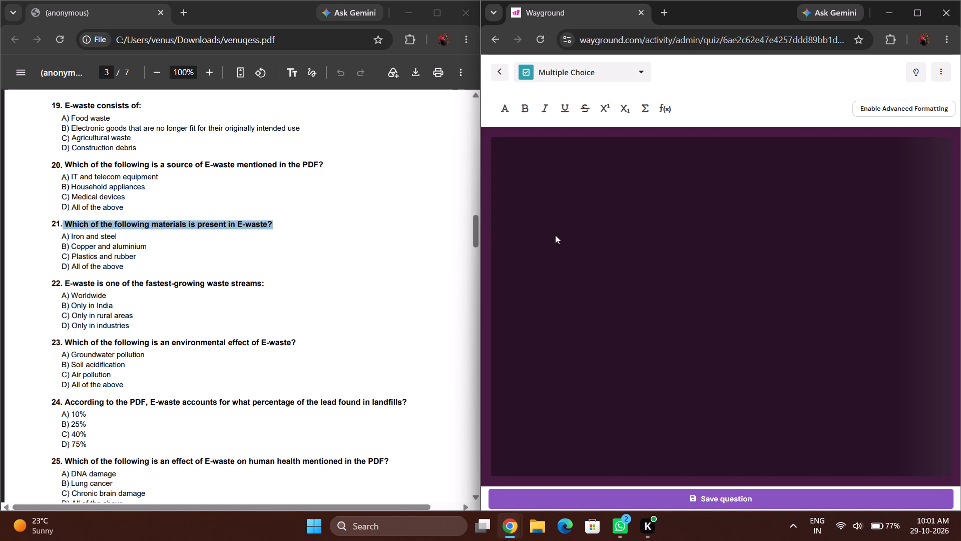
{"action": "left_click", "coordinate": [650, 217]}
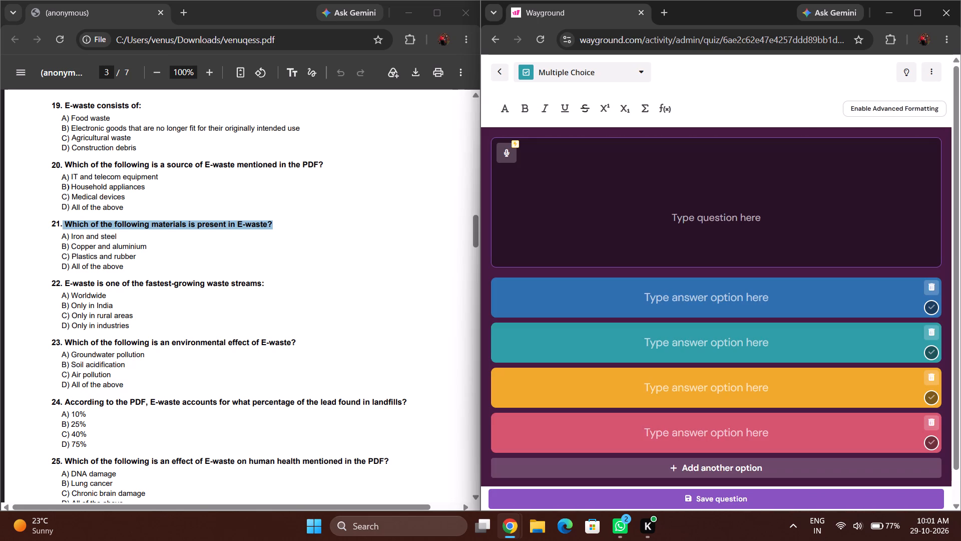
{"action": "key", "text": "ctrl+v"}
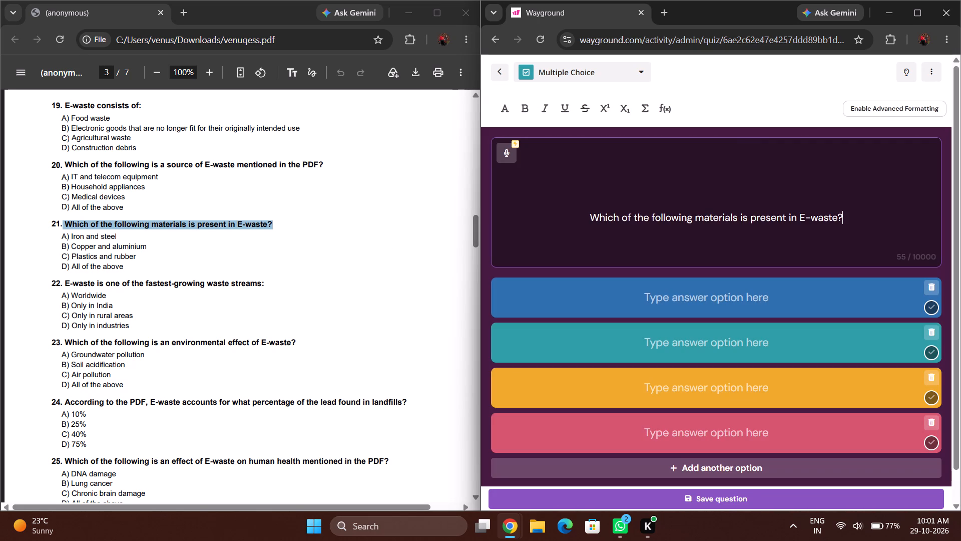
Copy "Iron and steel" from question 21 in the PDF into the first answer option, without the leading parenthesis.
{"action": "left_click_drag", "start_coordinate": [68, 235], "coordinate": [122, 238]}
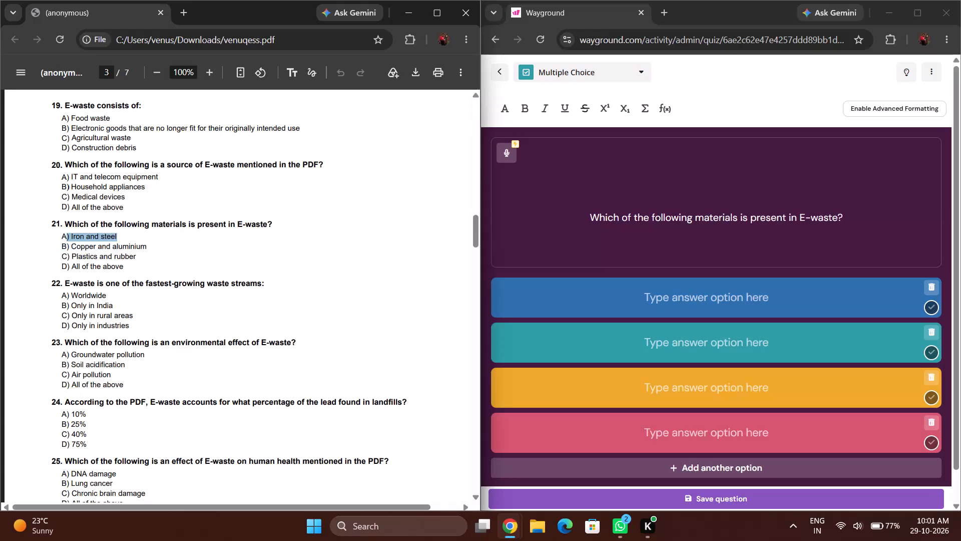
{"action": "key", "text": "ctrl+c"}
{"action": "left_click", "coordinate": [605, 293]}
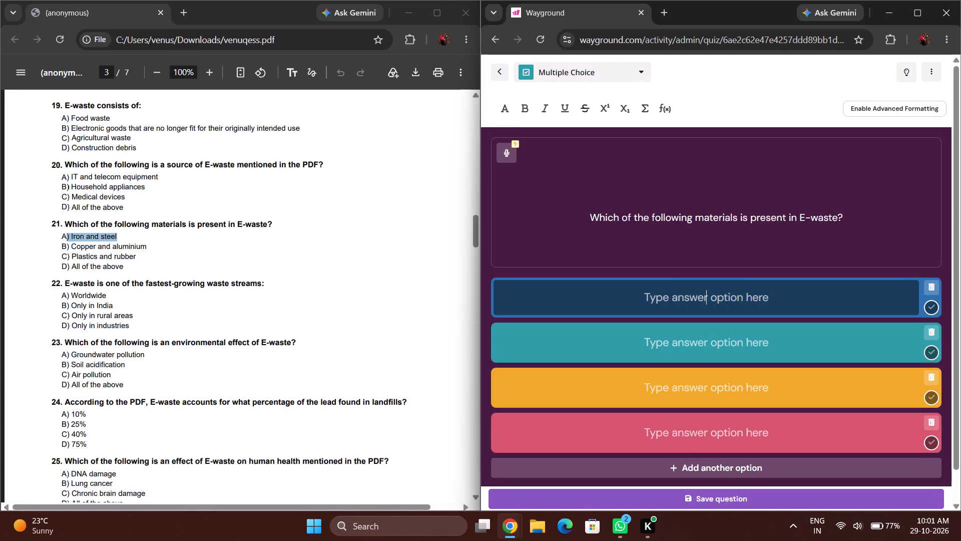
{"action": "key", "text": "ctrl+v"}
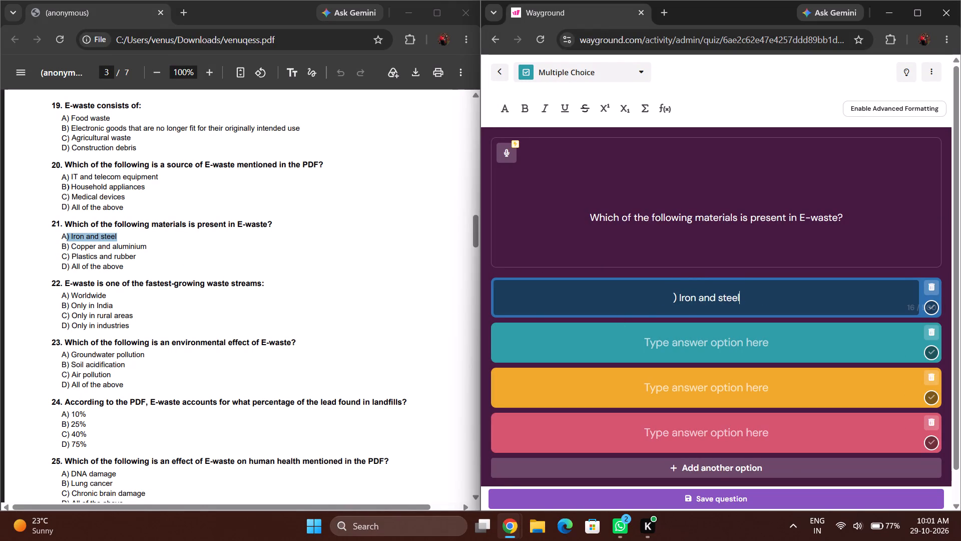
{"action": "left_click", "coordinate": [676, 302]}
{"action": "key", "text": "BackSpace"}
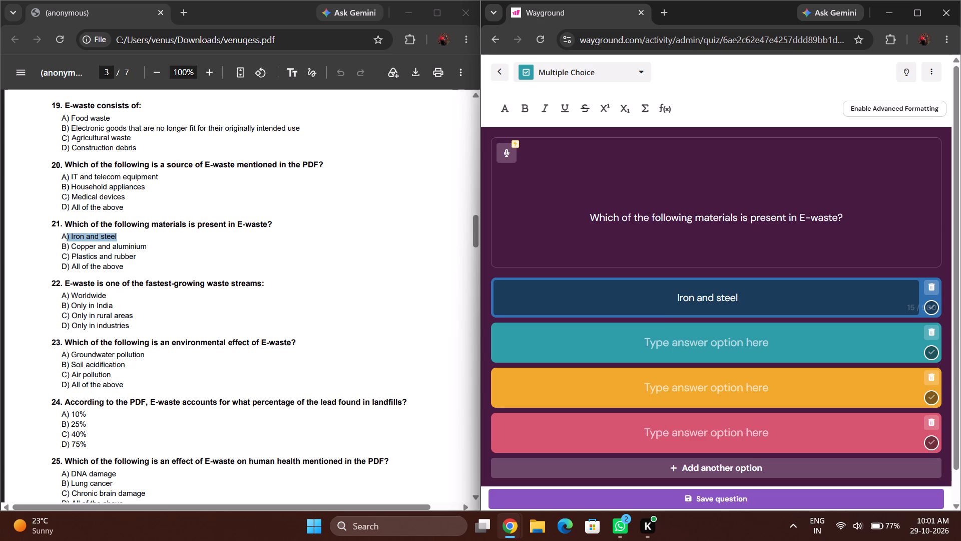
Copy "Copper and aluminium" from question 21 in the PDF into the second answer option.
{"action": "left_click_drag", "start_coordinate": [71, 248], "coordinate": [162, 248]}
{"action": "key", "text": "ctrl+c"}
{"action": "left_click", "coordinate": [628, 342]}
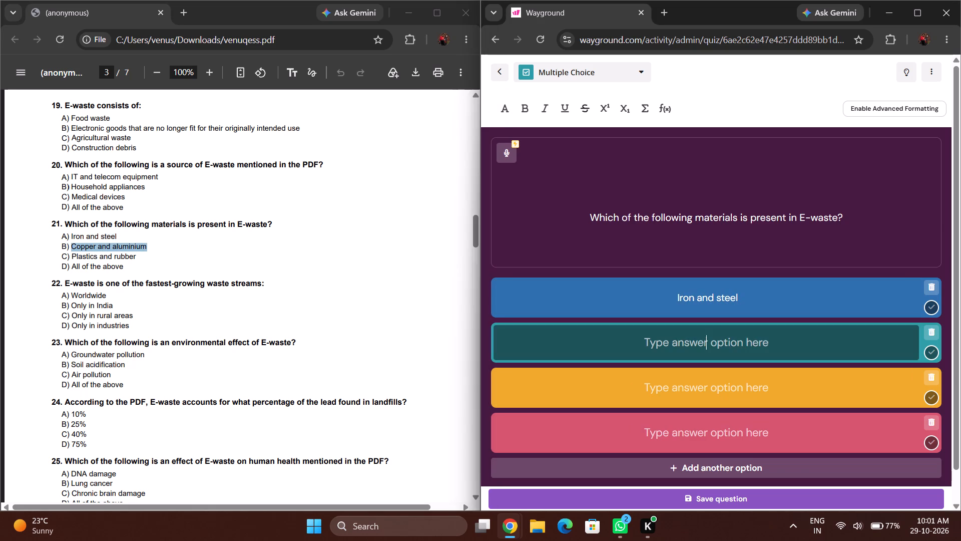
{"action": "key", "text": "ctrl+v"}
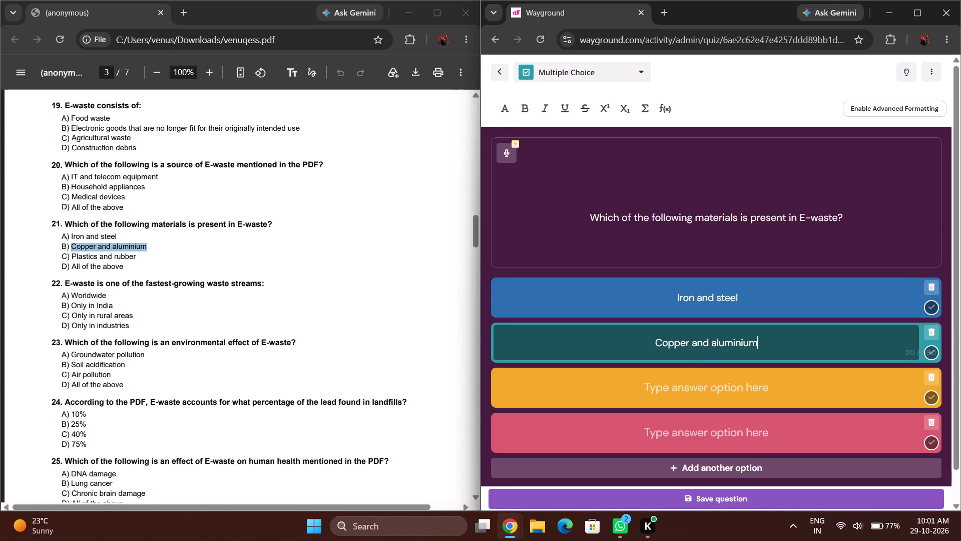
Copy "Plastics and rubber" from question 21 in the PDF into the third answer option.
{"action": "left_click_drag", "start_coordinate": [71, 254], "coordinate": [142, 258]}
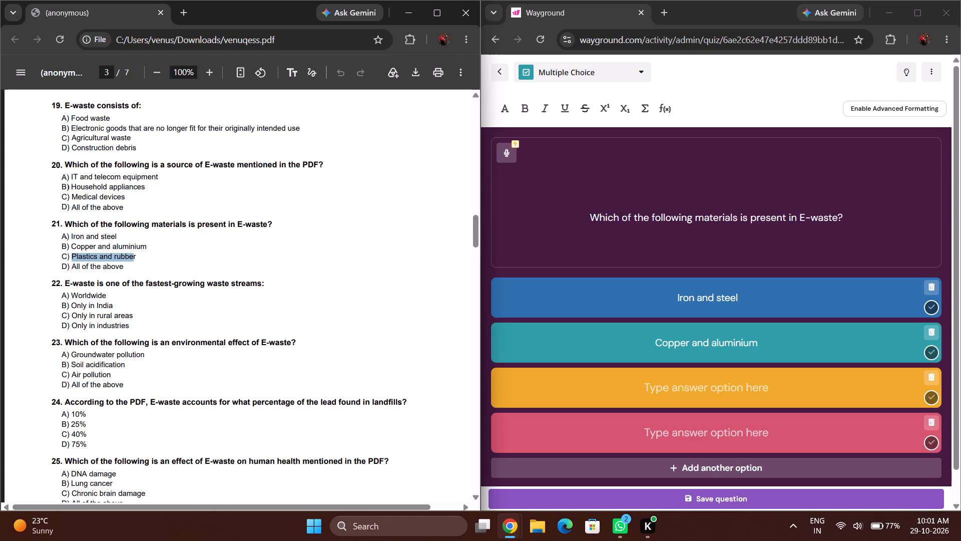
{"action": "left_click_drag", "start_coordinate": [142, 258], "coordinate": [147, 259]}
{"action": "key", "text": "ctrl+c"}
{"action": "left_click", "coordinate": [715, 397]}
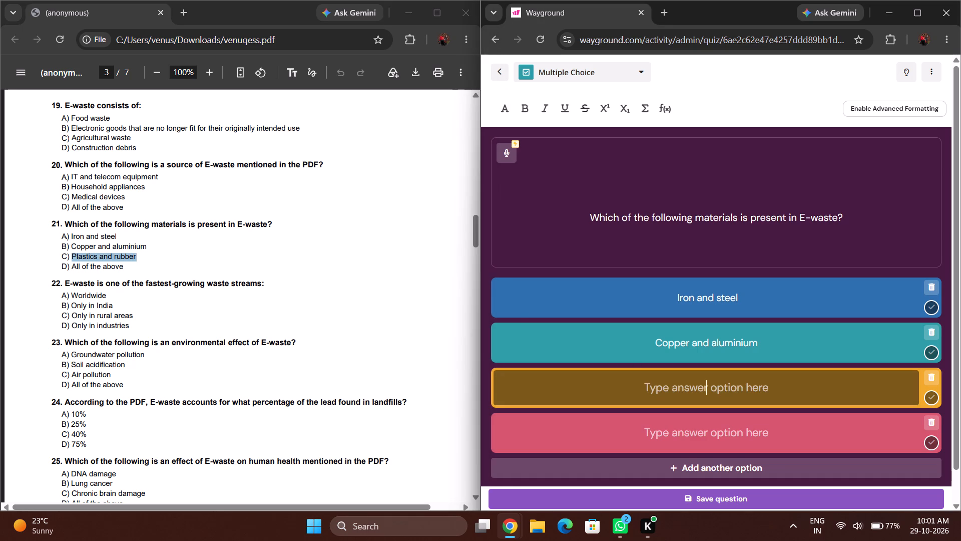
{"action": "key", "text": "ctrl+v"}
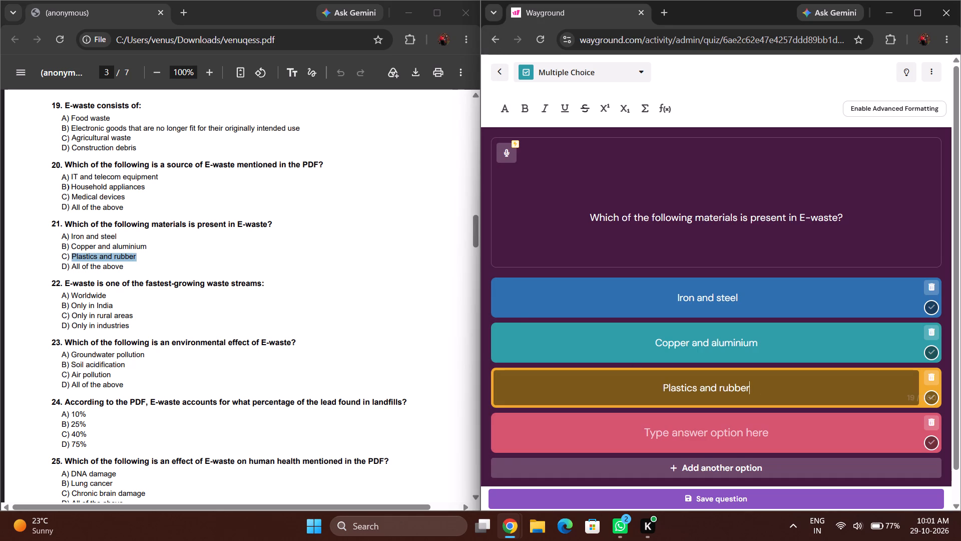
Copy "All of the above" from question 21 in the PDF into the fourth answer option.
{"action": "left_click_drag", "start_coordinate": [73, 268], "coordinate": [133, 268]}
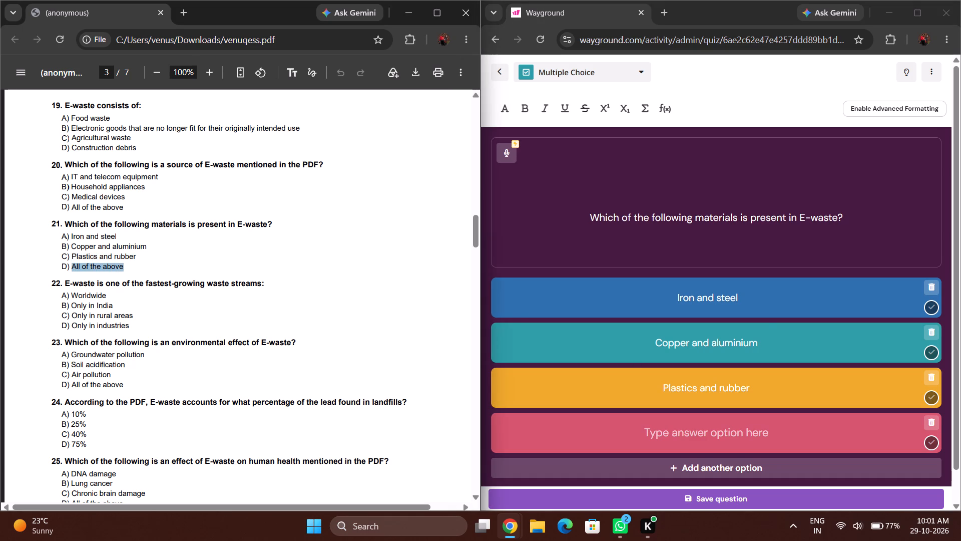
{"action": "key", "text": "ctrl+c"}
{"action": "left_click", "coordinate": [661, 430]}
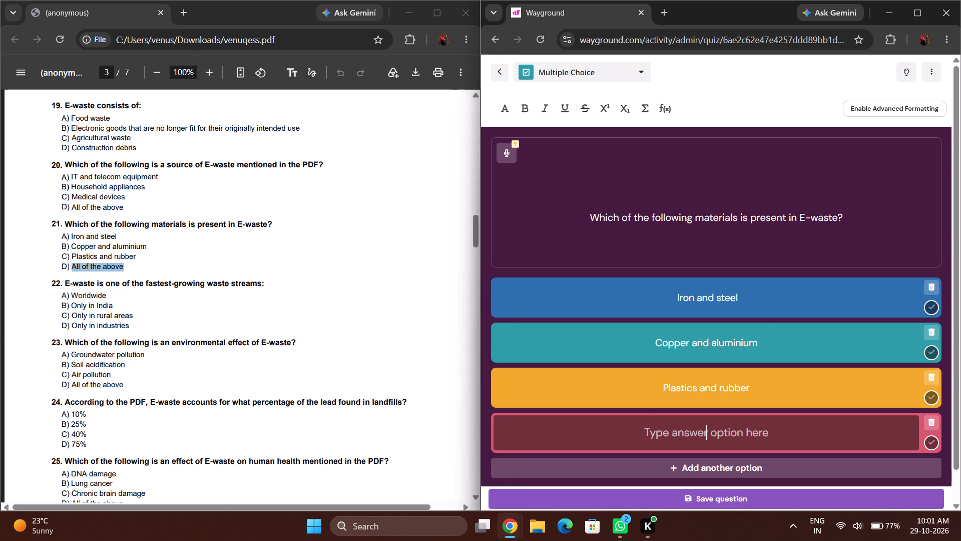
{"action": "key", "text": "ctrl+v"}
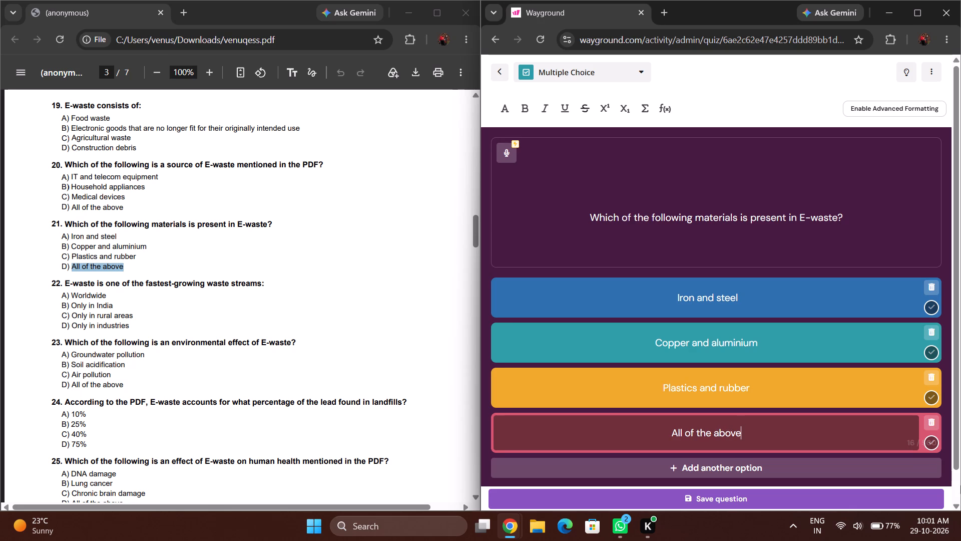
Mark "All of the above" as the correct answer for the E-waste materials question and save the question.
{"action": "left_click", "coordinate": [926, 441]}
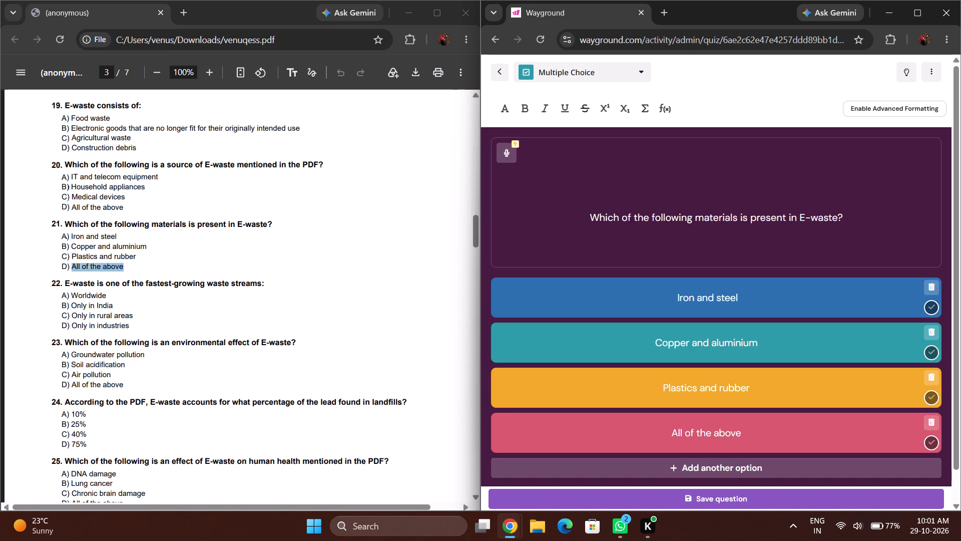
{"action": "left_click", "coordinate": [925, 437]}
{"action": "left_click", "coordinate": [927, 445]}
{"action": "left_click", "coordinate": [798, 500]}
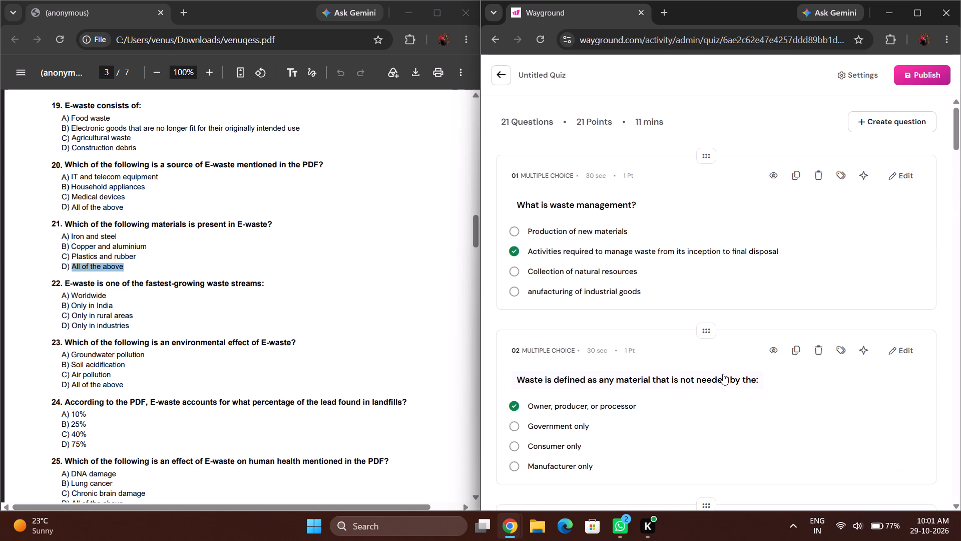
Add a new multiple choice question with the text "Biomedical waste is generated during:" copied from question 30 in the PDF.
{"action": "scroll", "coordinate": [701, 408], "scroll_direction": "down", "scroll_amount": 9}
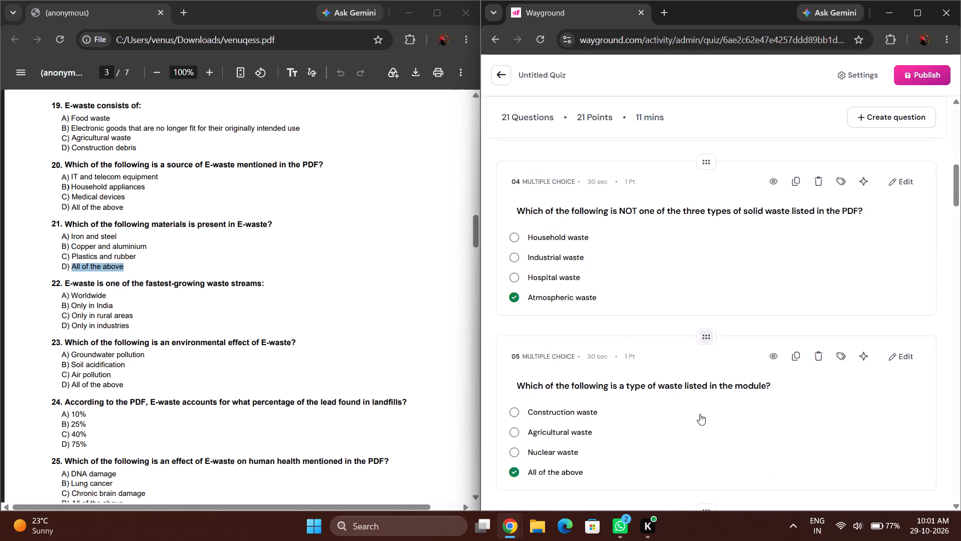
{"action": "scroll", "coordinate": [700, 414], "scroll_direction": "down", "scroll_amount": 4}
{"action": "scroll", "coordinate": [699, 415], "scroll_direction": "down", "scroll_amount": 20}
{"action": "scroll", "coordinate": [699, 415], "scroll_direction": "down", "scroll_amount": 20}
{"action": "scroll", "coordinate": [699, 415], "scroll_direction": "down", "scroll_amount": 1}
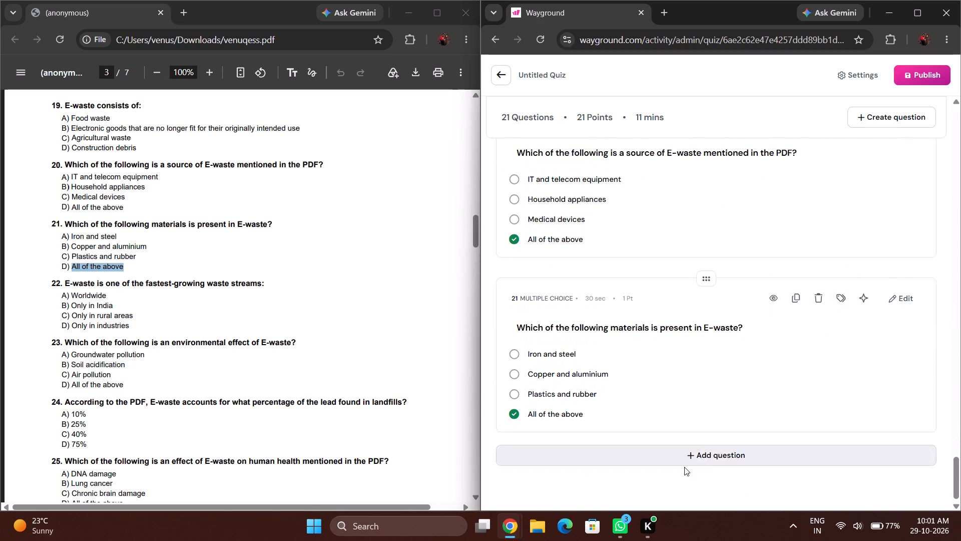
{"action": "scroll", "coordinate": [684, 467], "scroll_direction": "down", "scroll_amount": 10}
{"action": "left_click", "coordinate": [704, 447]}
{"action": "scroll", "coordinate": [170, 260], "scroll_direction": "down", "scroll_amount": 2}
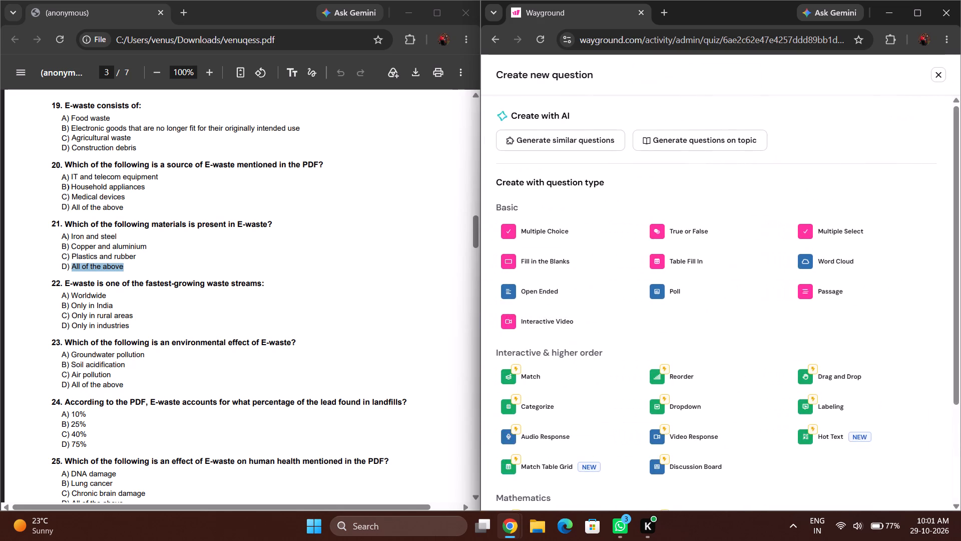
{"action": "scroll", "coordinate": [170, 263], "scroll_direction": "down", "scroll_amount": 8}
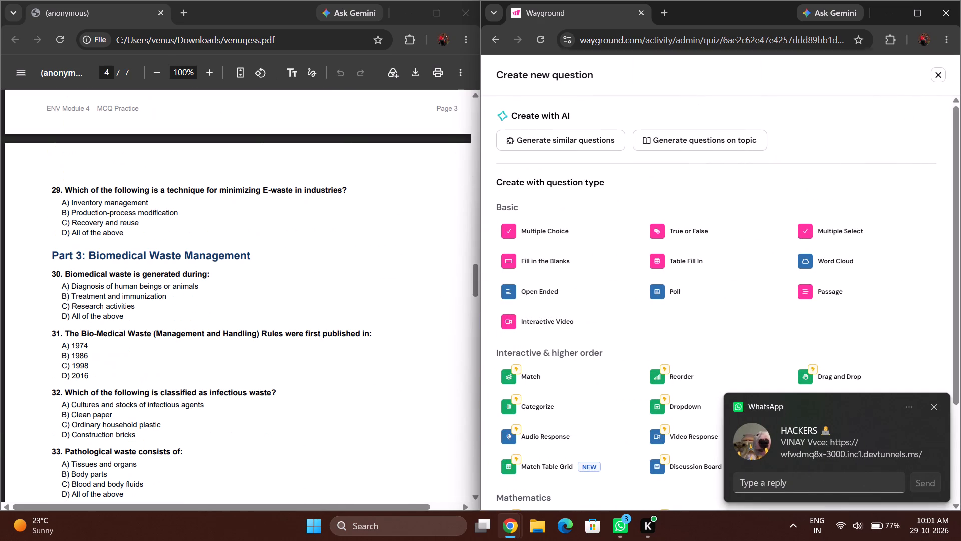
{"action": "left_click_drag", "start_coordinate": [64, 274], "coordinate": [219, 275]}
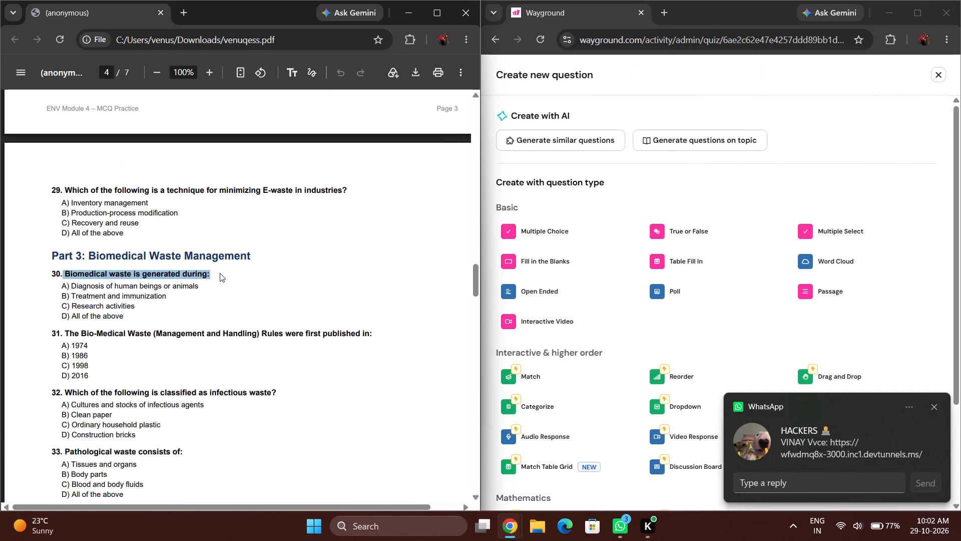
{"action": "key", "text": "ctrl+c"}
{"action": "left_click", "coordinate": [525, 235]}
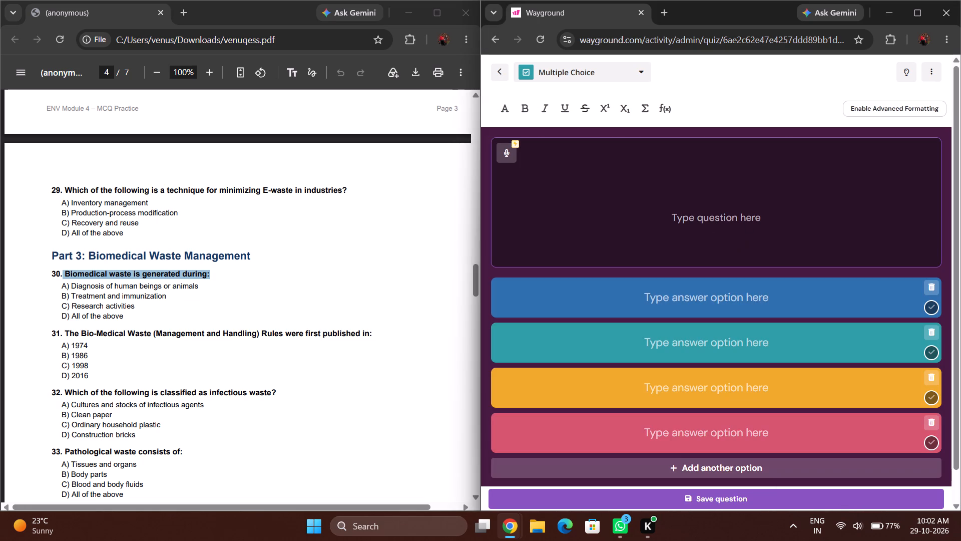
{"action": "left_click", "coordinate": [702, 212]}
{"action": "key", "text": "ctrl+v"}
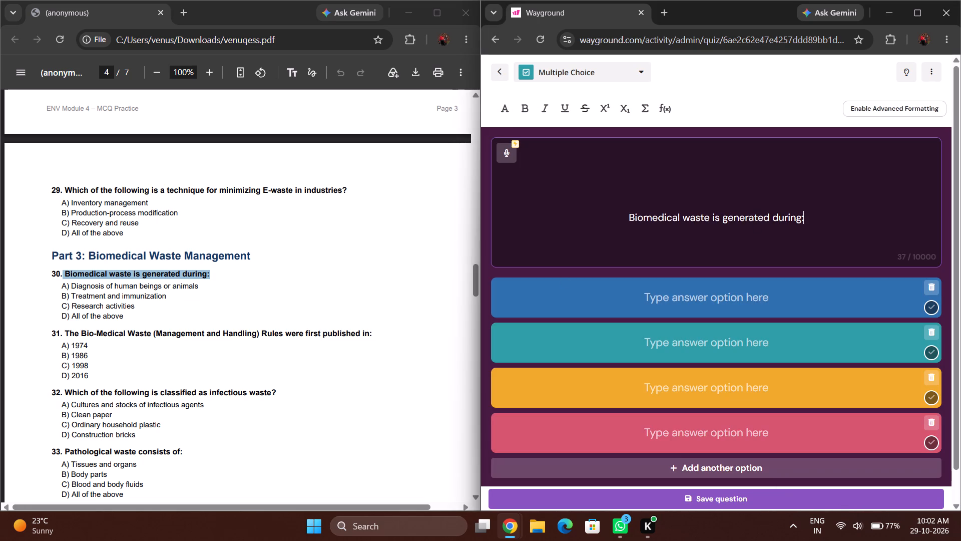
Copy "Diagnosis of human beings or animals" from question 30 in the PDF into the first answer option.
{"action": "left_click_drag", "start_coordinate": [70, 287], "coordinate": [208, 292]}
{"action": "key", "text": "ctrl+c"}
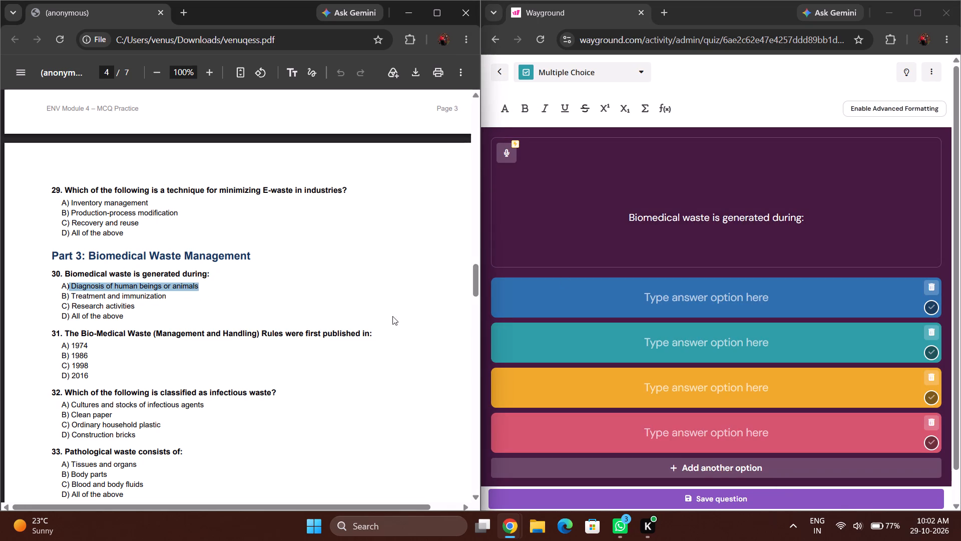
{"action": "left_click", "coordinate": [588, 299]}
{"action": "key", "text": "ctrl+v"}
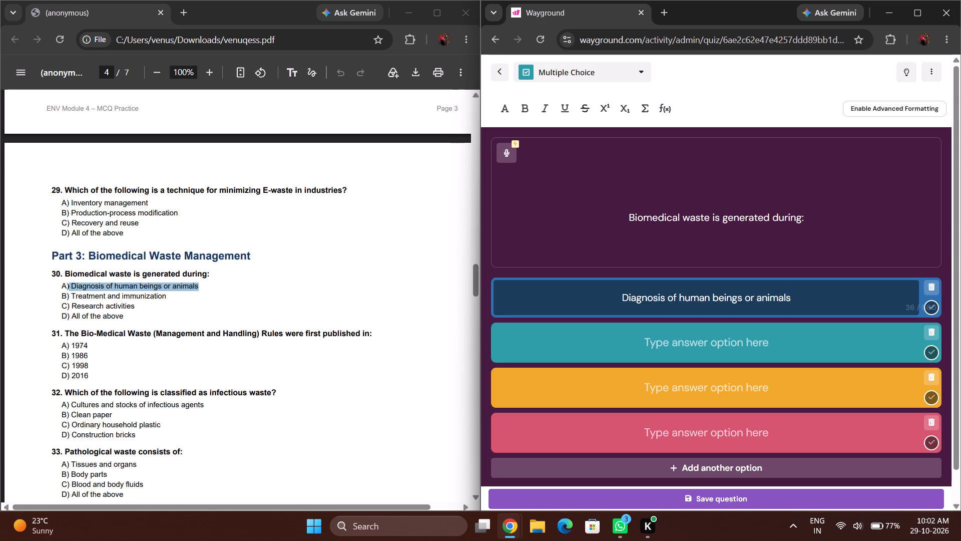
Copy "Treatment and immunization" from question 30 in the PDF into the second answer option.
{"action": "left_click_drag", "start_coordinate": [69, 299], "coordinate": [177, 295]}
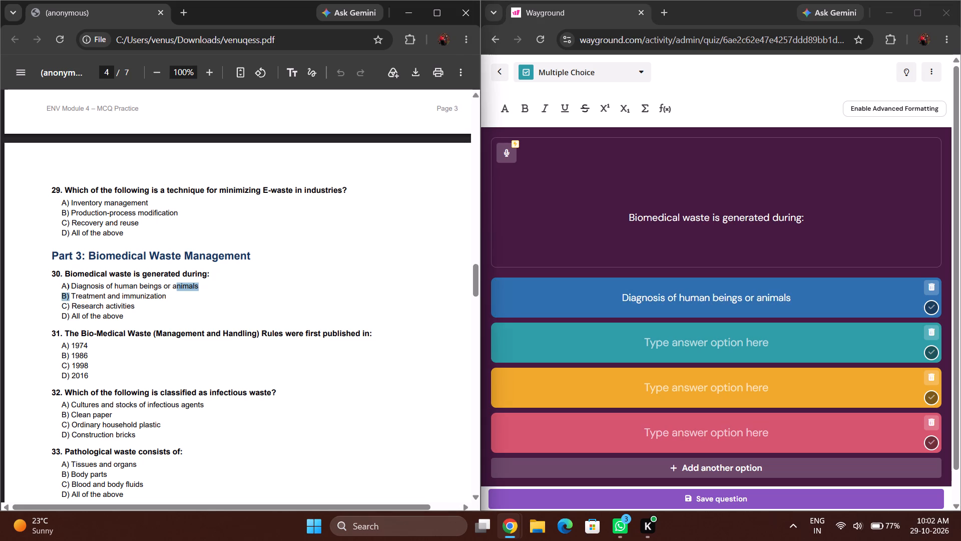
{"action": "left_click_drag", "start_coordinate": [177, 295], "coordinate": [170, 302]}
{"action": "key", "text": "ctrl+c"}
{"action": "left_click", "coordinate": [608, 336]}
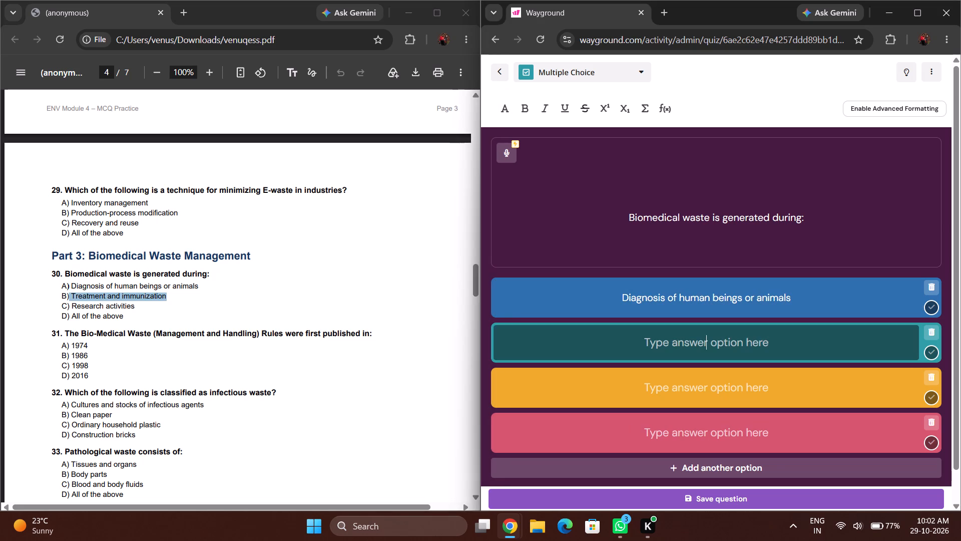
{"action": "key", "text": "ctrl+v"}
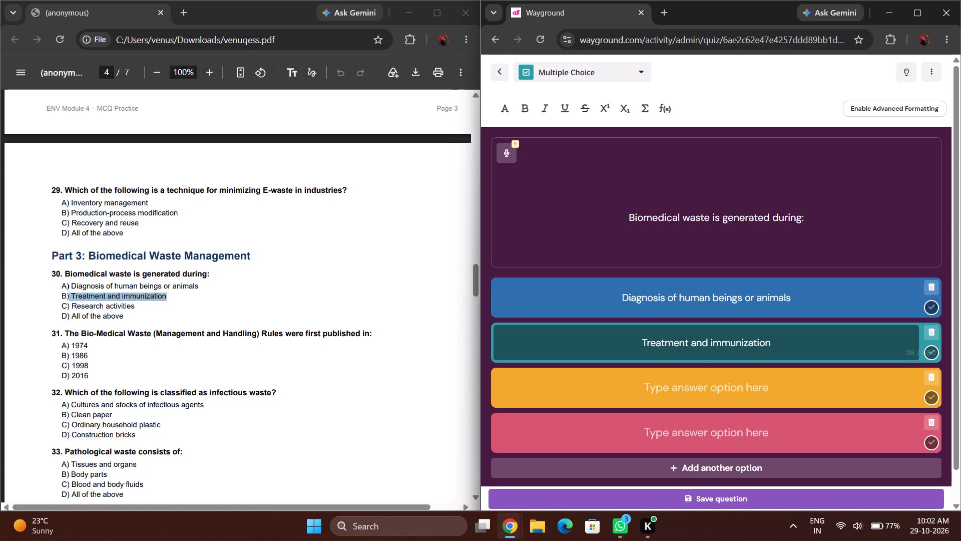
Copy "Research activities" from question 30 in the PDF into the third answer option.
{"action": "left_click_drag", "start_coordinate": [69, 307], "coordinate": [145, 315]}
{"action": "key", "text": "ctrl+c"}
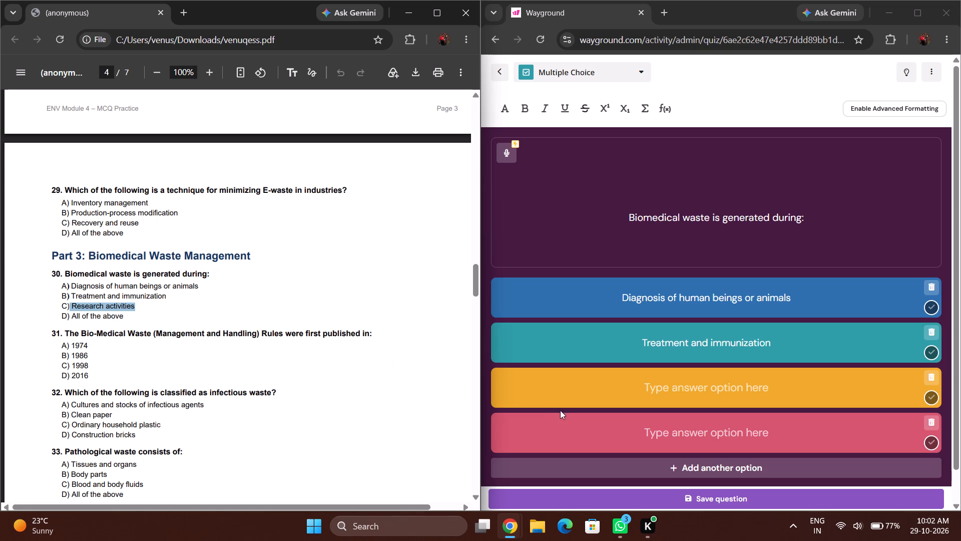
{"action": "left_click", "coordinate": [605, 402]}
{"action": "key", "text": "ctrl+v"}
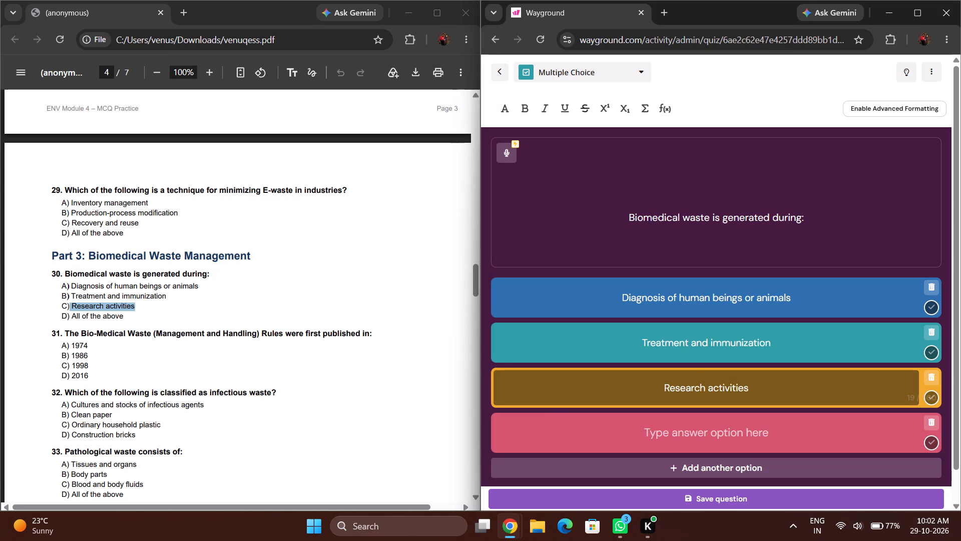
Copy "All of the above" from question 30 in the PDF into the fourth answer option.
{"action": "left_click_drag", "start_coordinate": [69, 317], "coordinate": [138, 320]}
{"action": "key", "text": "ctrl+c"}
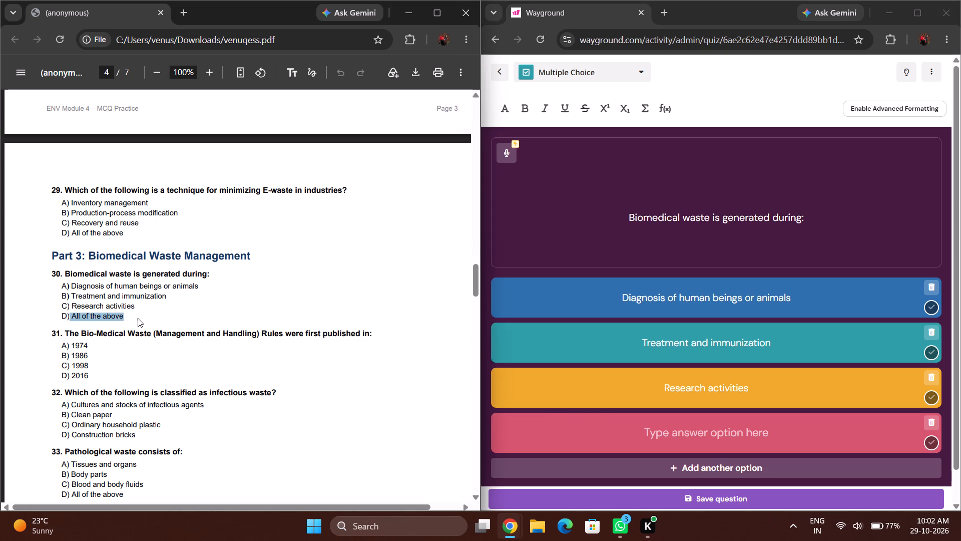
{"action": "left_click", "coordinate": [667, 430]}
{"action": "key", "text": "ctrl+v"}
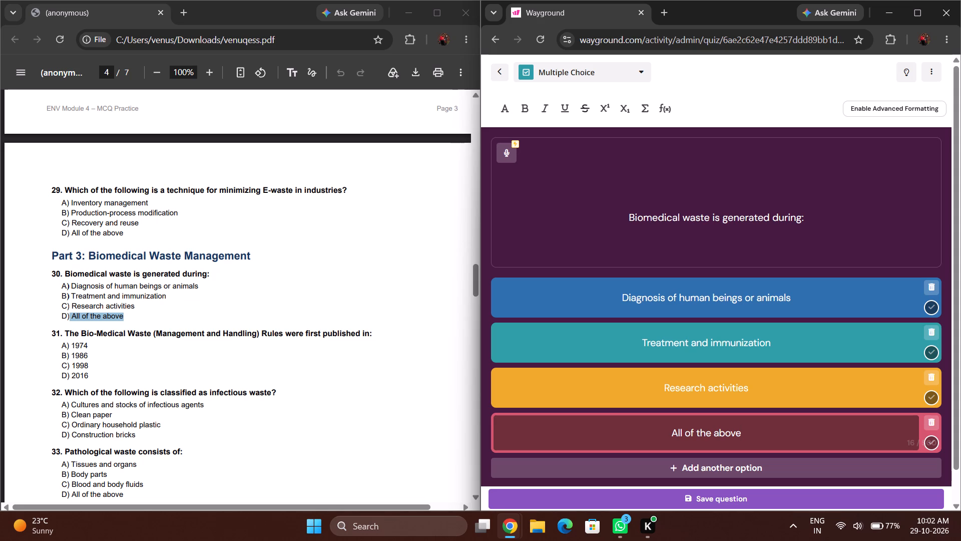
Mark "All of the above" as the correct answer for the biomedical waste question and save the question.
{"action": "left_click", "coordinate": [928, 443]}
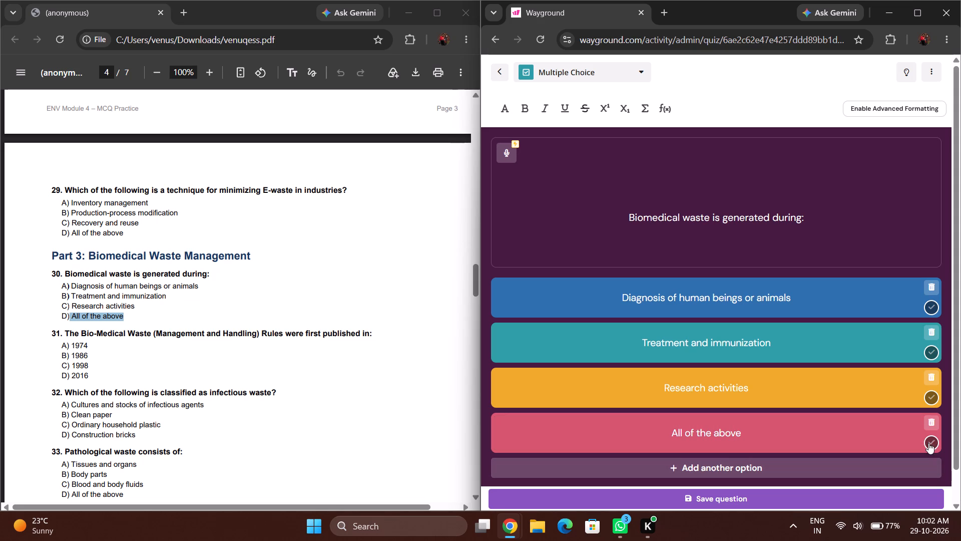
{"action": "left_click", "coordinate": [935, 444]}
{"action": "left_click", "coordinate": [824, 498]}
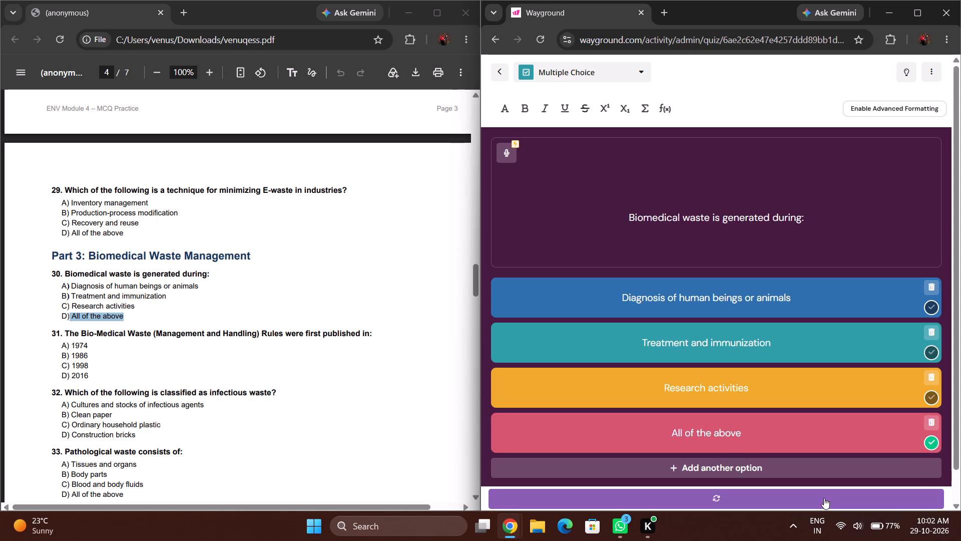
Add a multiple choice question reading "The Bio-Medical Waste (Management and Handling) Rules were first published in:", copied from question 31 in the PDF.
{"action": "scroll", "coordinate": [124, 339], "scroll_direction": "down", "scroll_amount": 1}
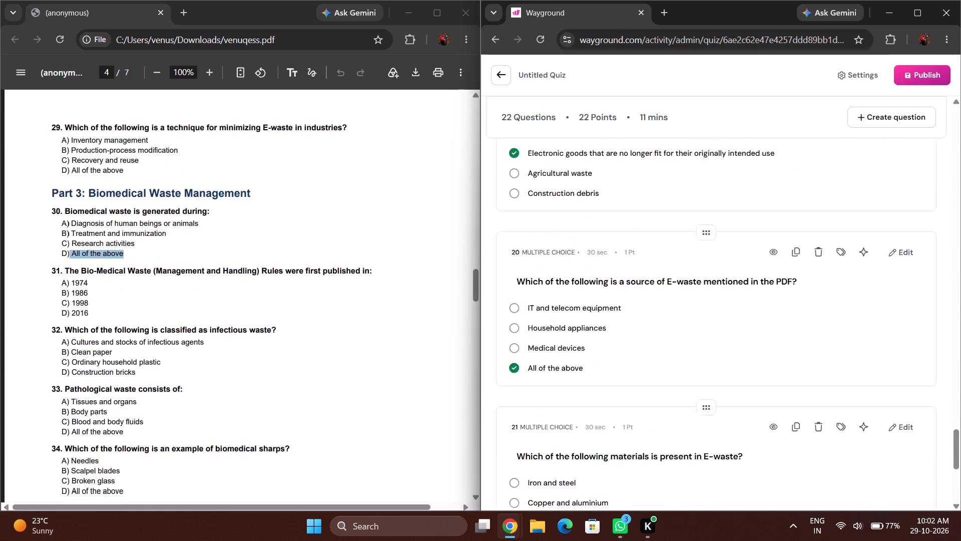
{"action": "left_click_drag", "start_coordinate": [64, 270], "coordinate": [387, 276]}
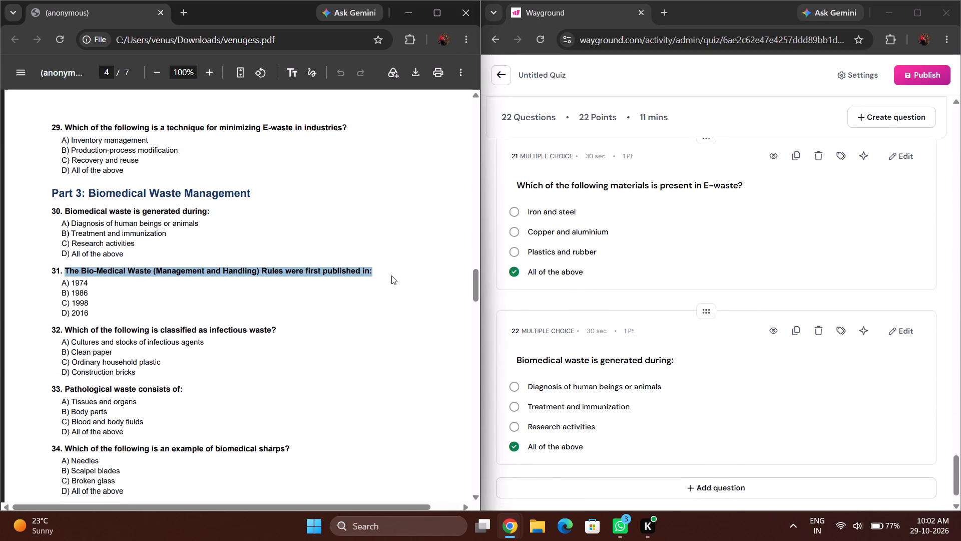
{"action": "key", "text": "ctrl+c"}
{"action": "left_click", "coordinate": [711, 492]}
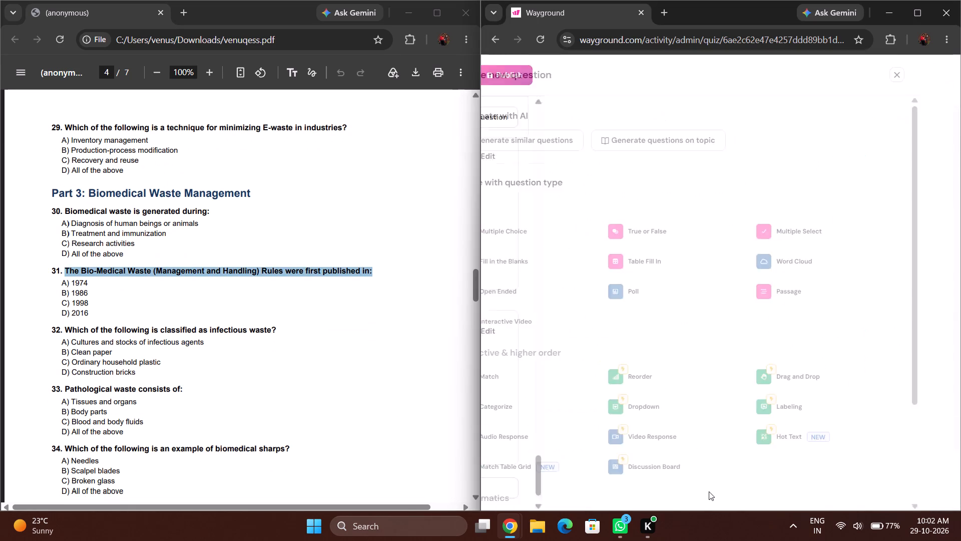
{"action": "left_click", "coordinate": [529, 232]}
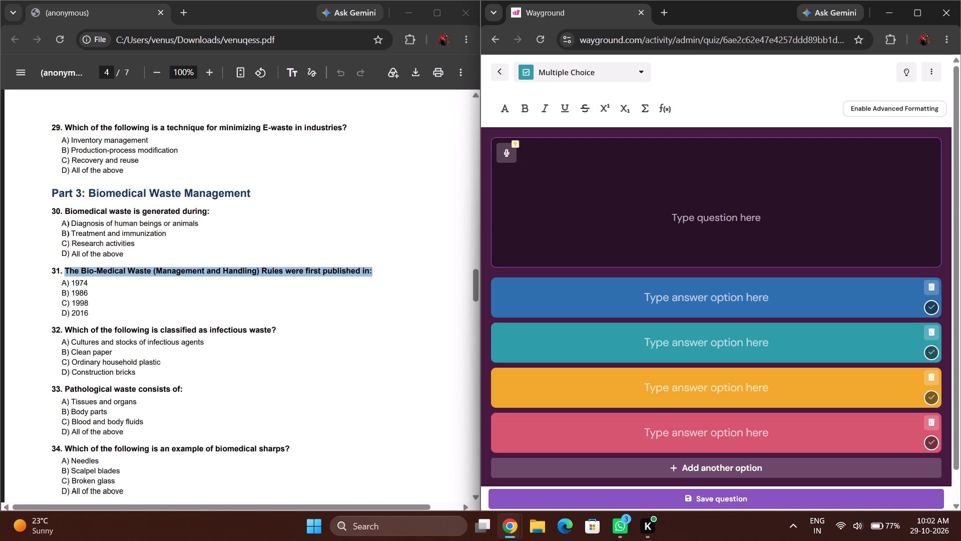
{"action": "left_click", "coordinate": [659, 238]}
{"action": "key", "text": "ctrl+v"}
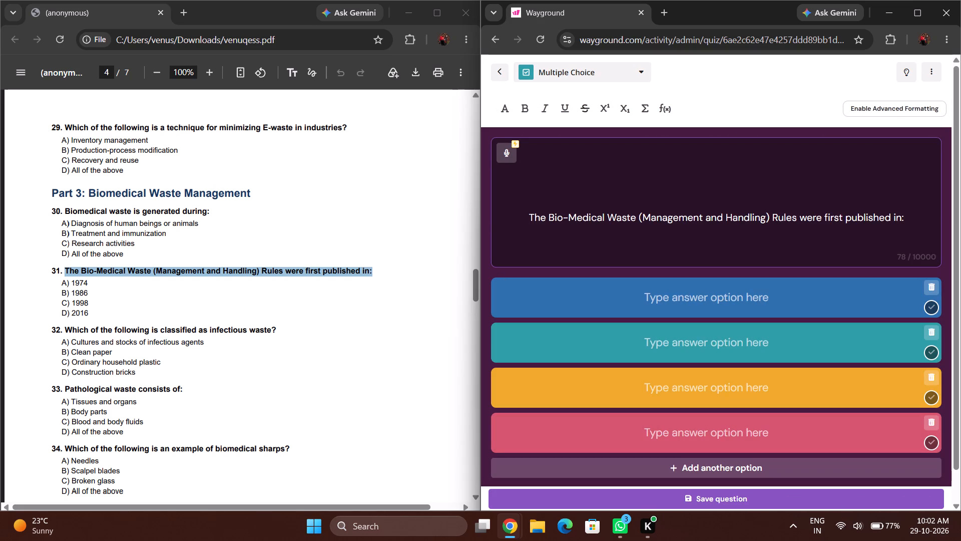
Copy "1974" from question 31 in the PDF into the first answer option.
{"action": "left_click_drag", "start_coordinate": [74, 284], "coordinate": [83, 284]}
{"action": "left_click", "coordinate": [105, 282]}
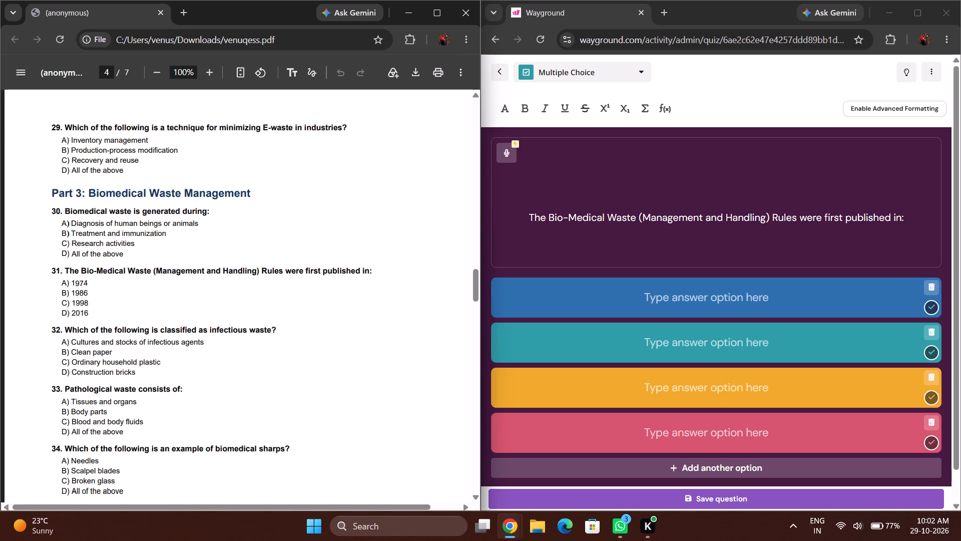